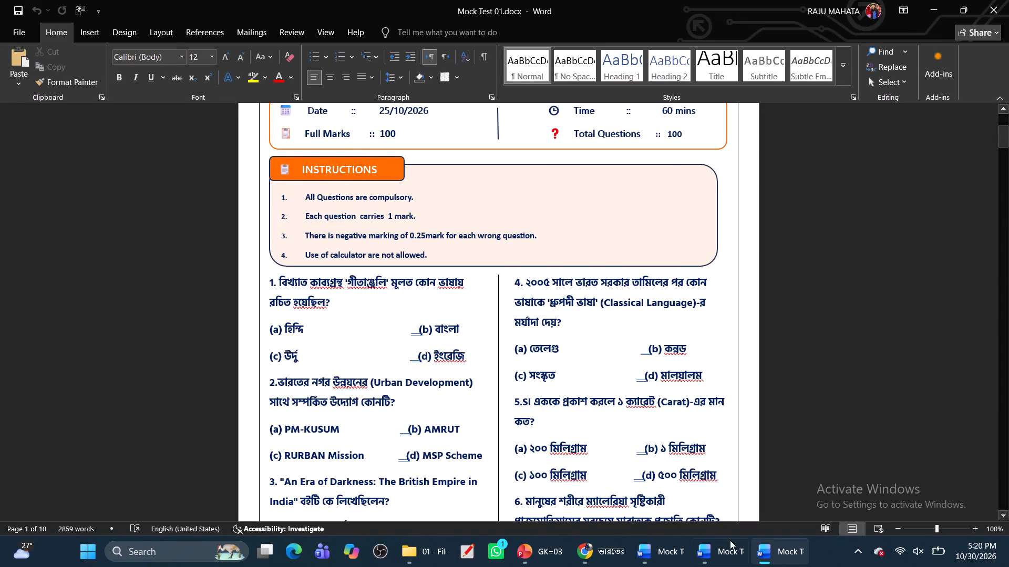
pyautogui.click(730, 557)
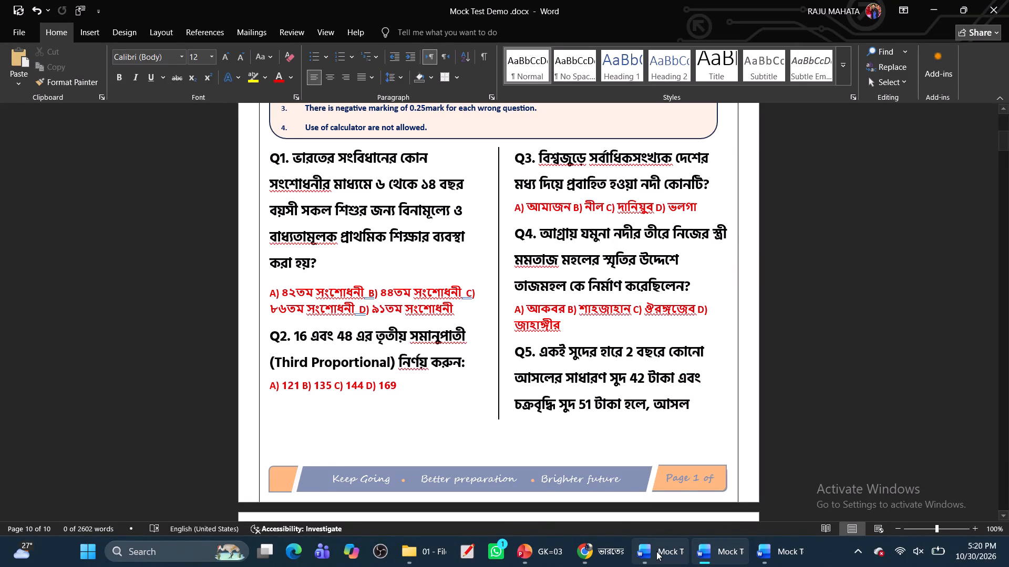
pyautogui.click(657, 551)
pyautogui.click(1008, 0)
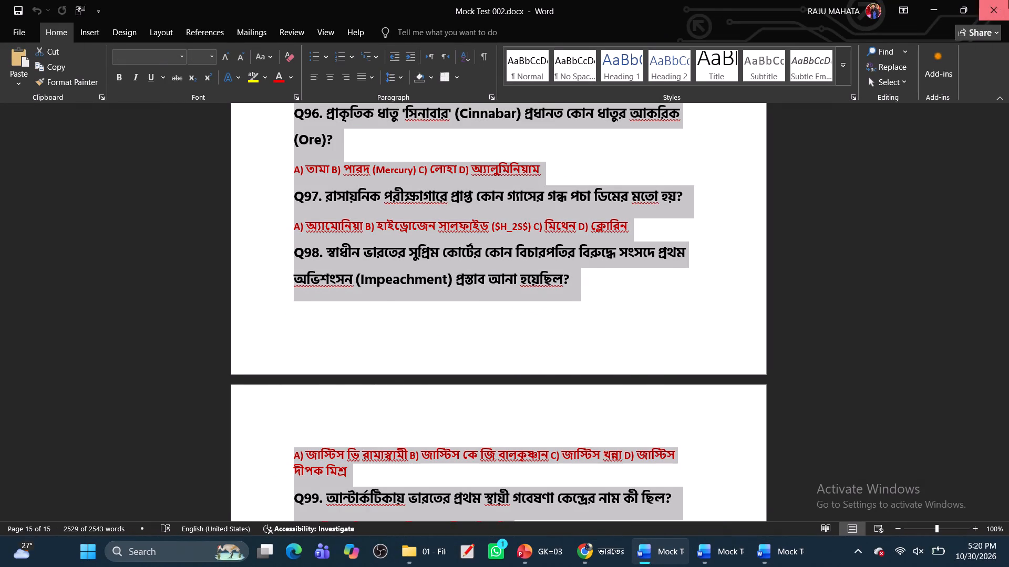
pyautogui.click(777, 558)
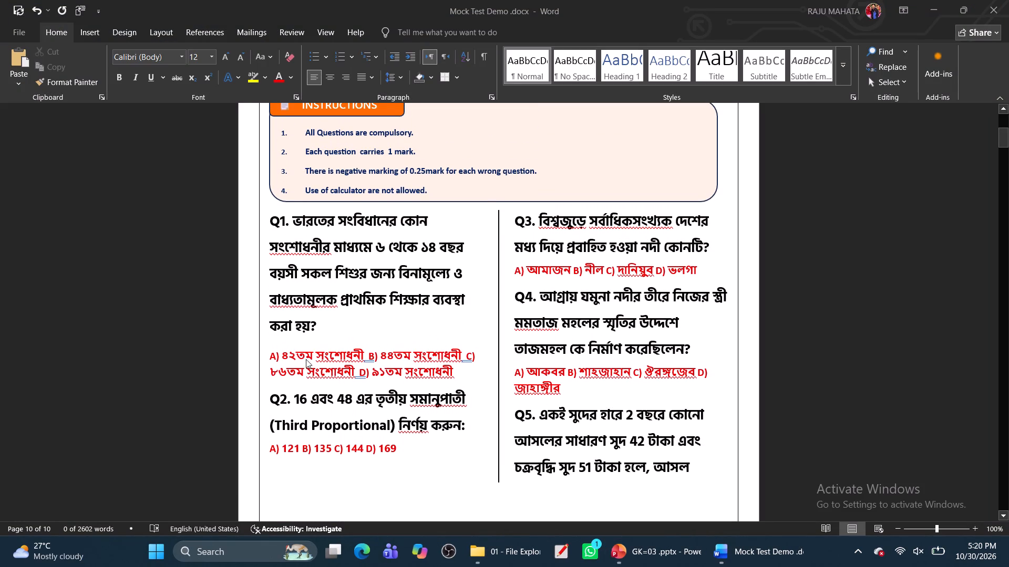
pyautogui.click(271, 220)
pyautogui.moveTo(271, 221); pyautogui.dragTo(715, 566)
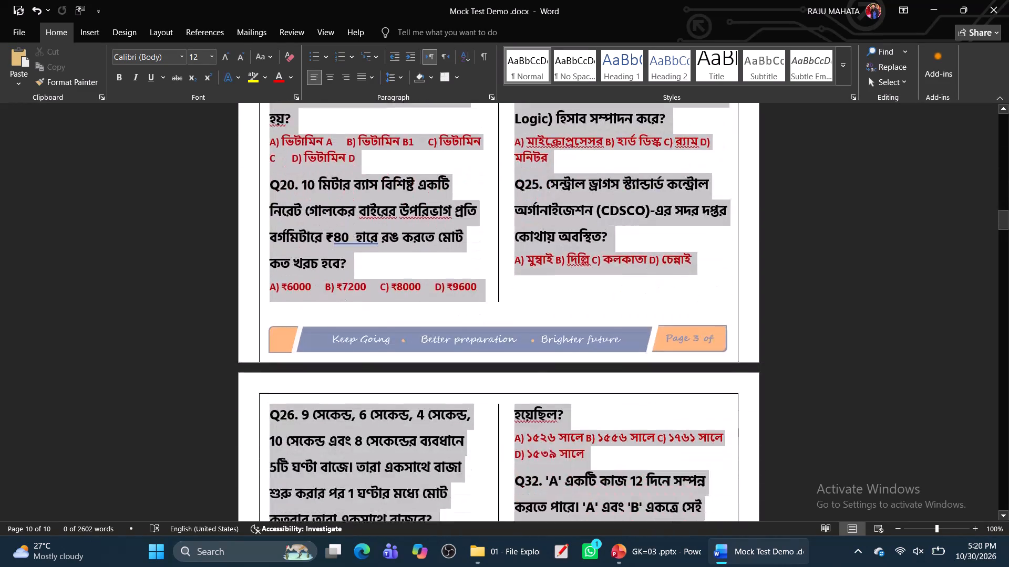
pyautogui.moveTo(715, 566); pyautogui.dragTo(715, 566)
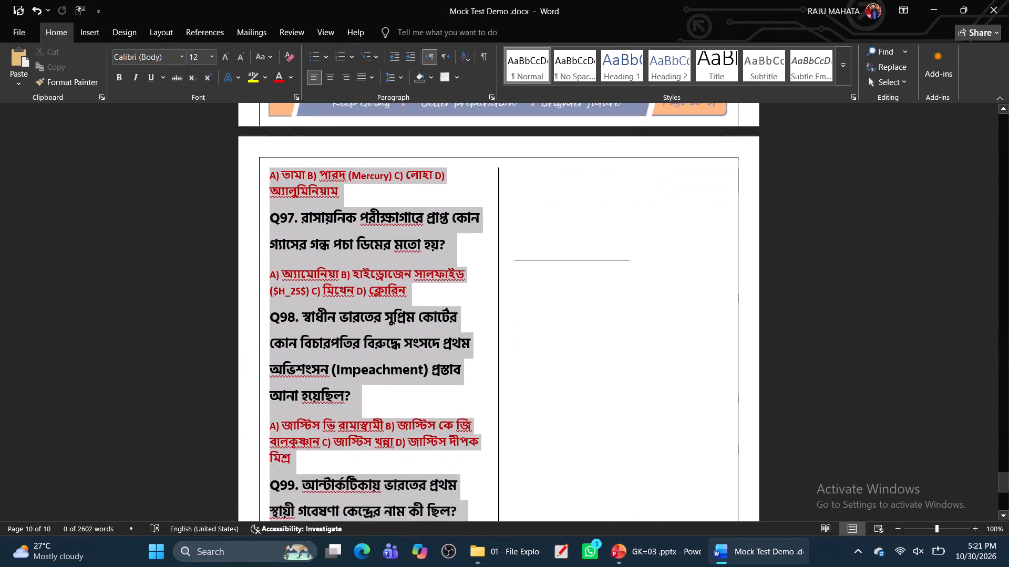
pyautogui.moveTo(715, 566); pyautogui.dragTo(445, 355)
pyautogui.click(291, 75)
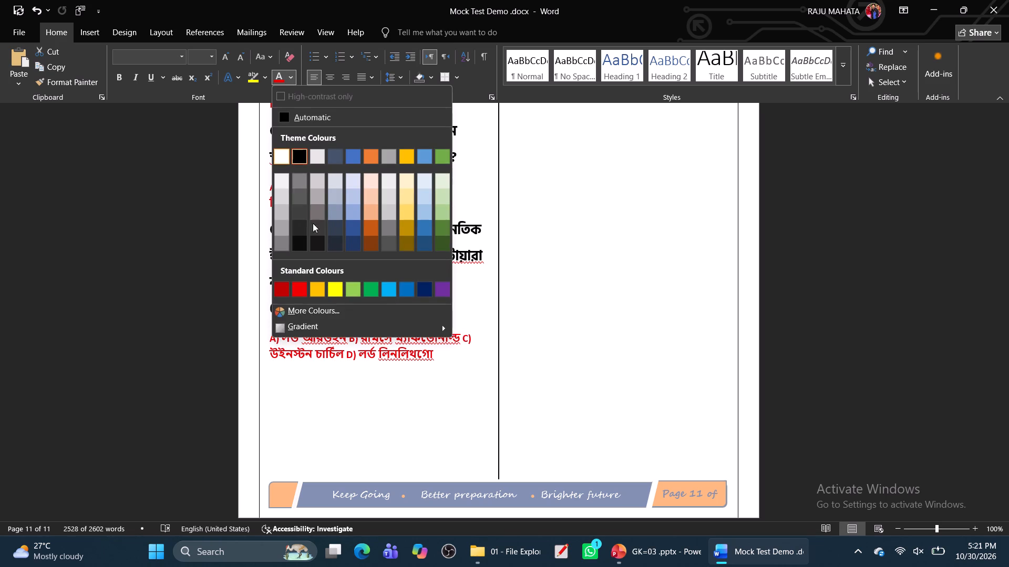
pyautogui.click(407, 291)
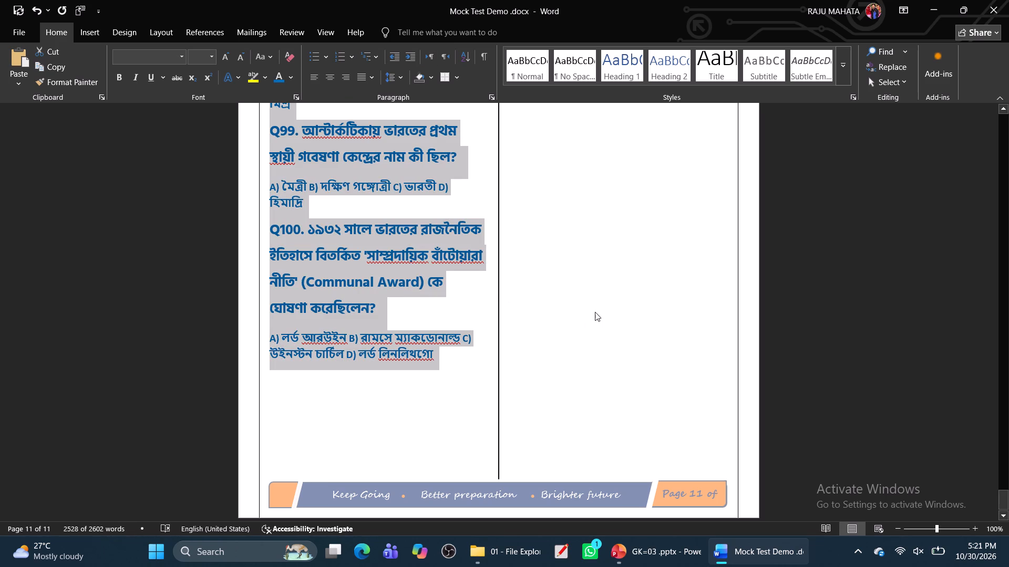
pyautogui.click(290, 79)
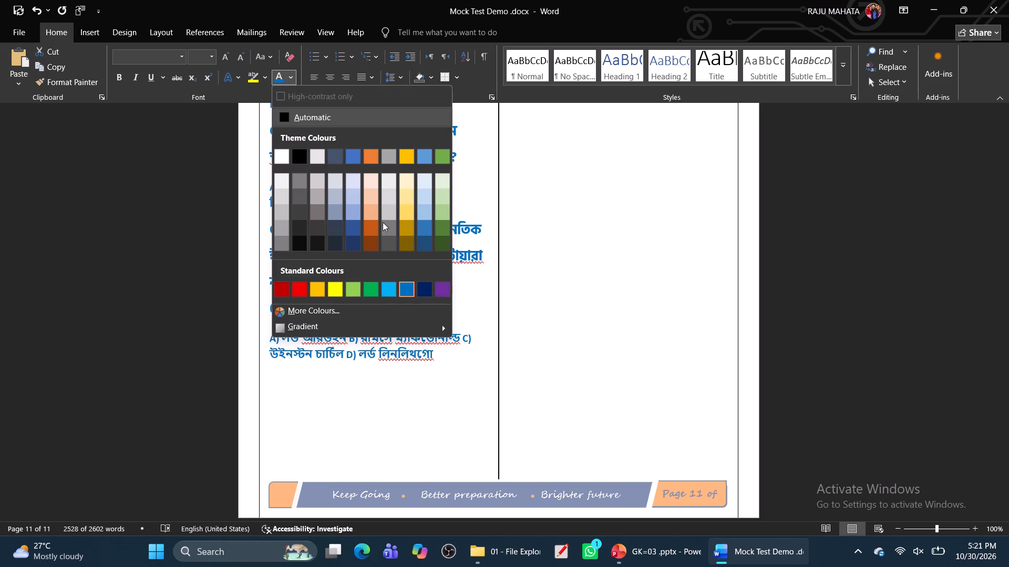
pyautogui.click(426, 287)
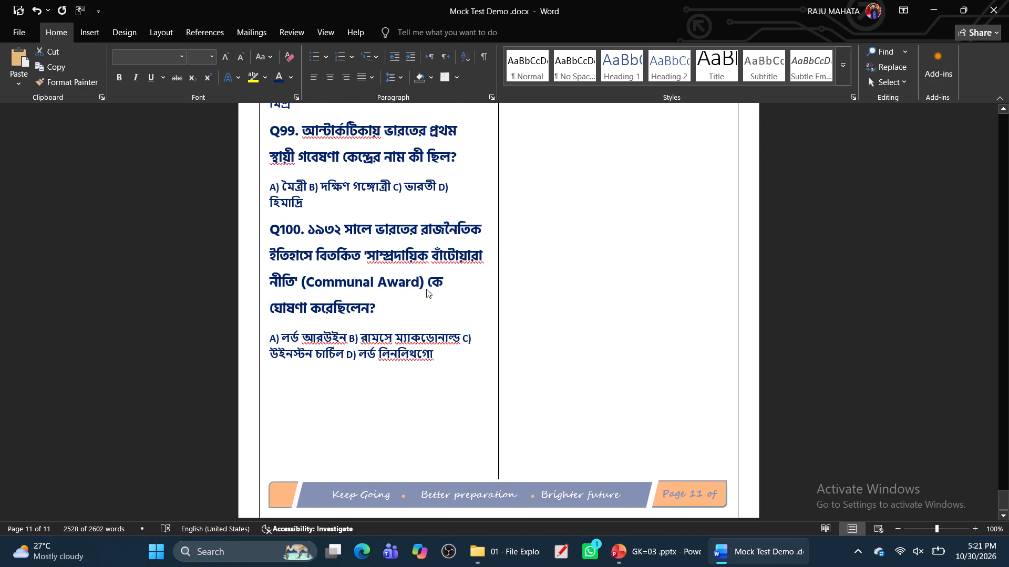
pyautogui.click(613, 294)
# Set the font of Q1's answer options to Nirmala UI, keeping them bold.
pyautogui.scroll(5, 452, 272)
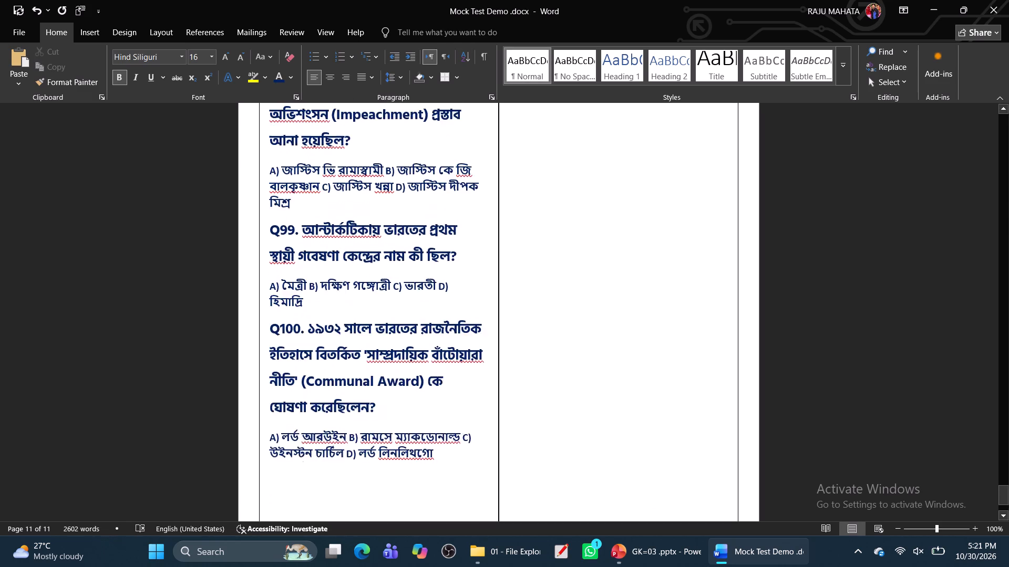
pyautogui.scroll(20, 452, 272)
pyautogui.scroll(15, 452, 272)
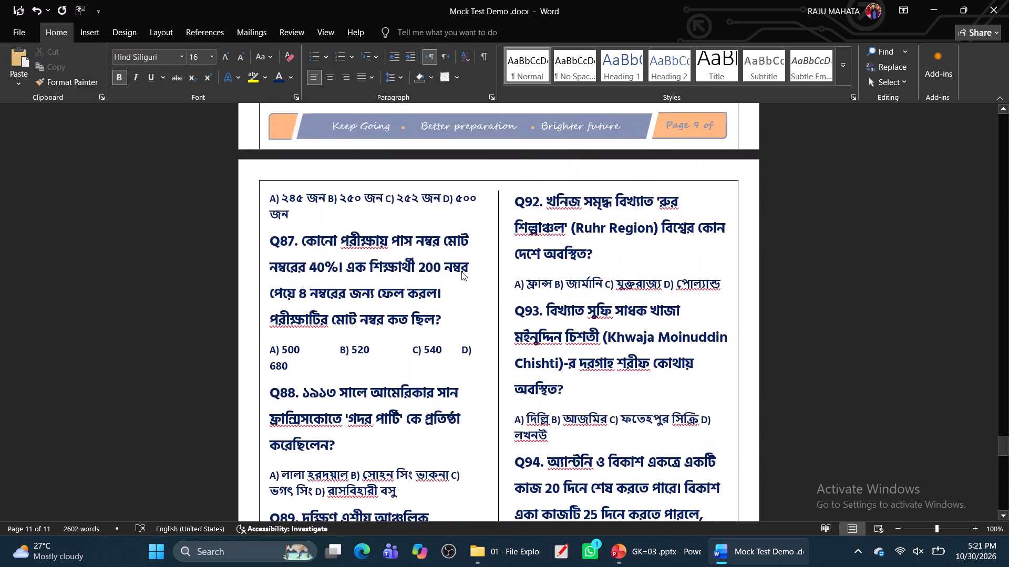
pyautogui.moveTo(1004, 437); pyautogui.dragTo(1006, 148)
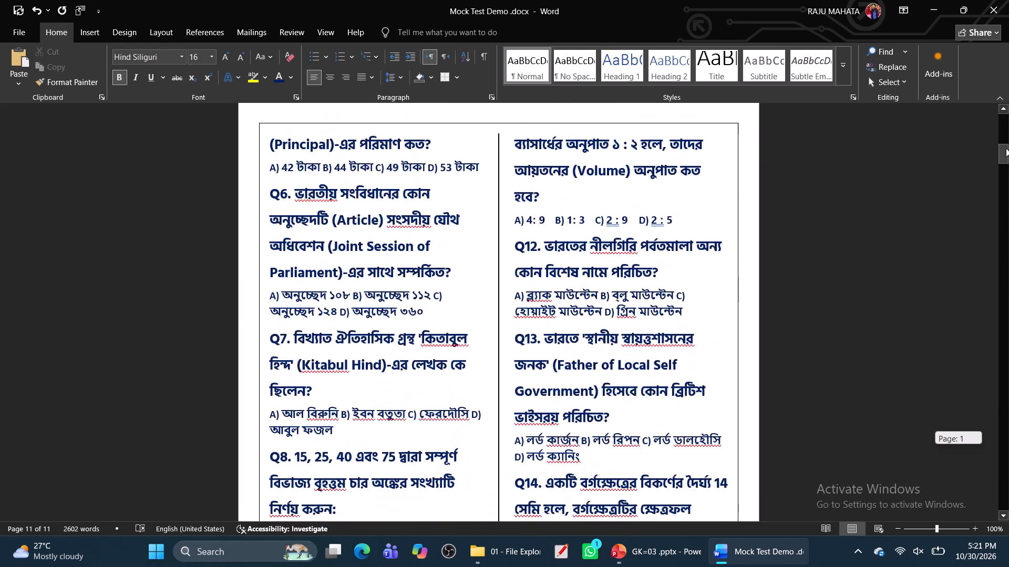
pyautogui.moveTo(1006, 148); pyautogui.dragTo(1005, 133)
pyautogui.scroll(-1, 260, 392)
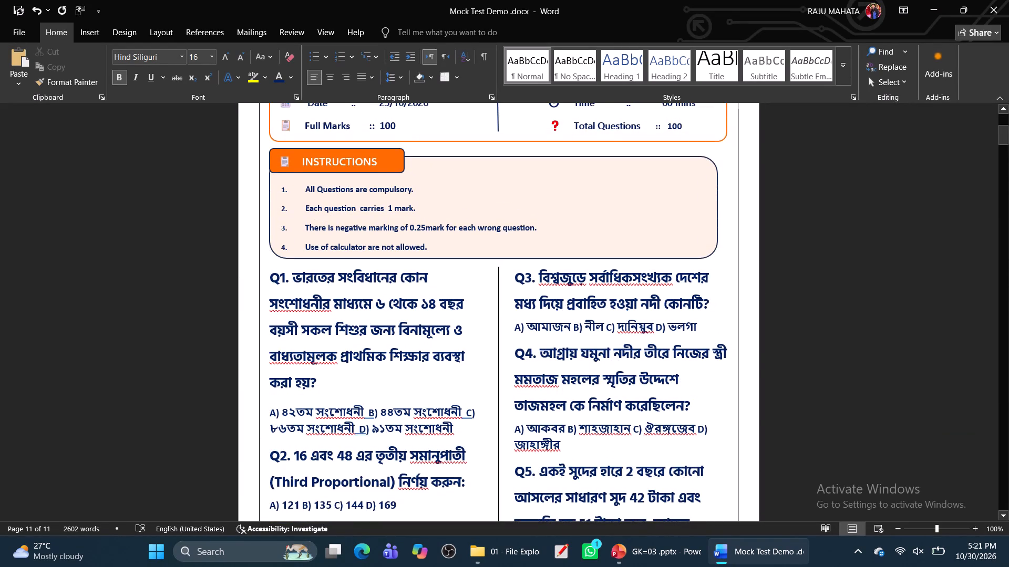
pyautogui.scroll(-1, 283, 391)
pyautogui.moveTo(269, 347); pyautogui.dragTo(452, 362)
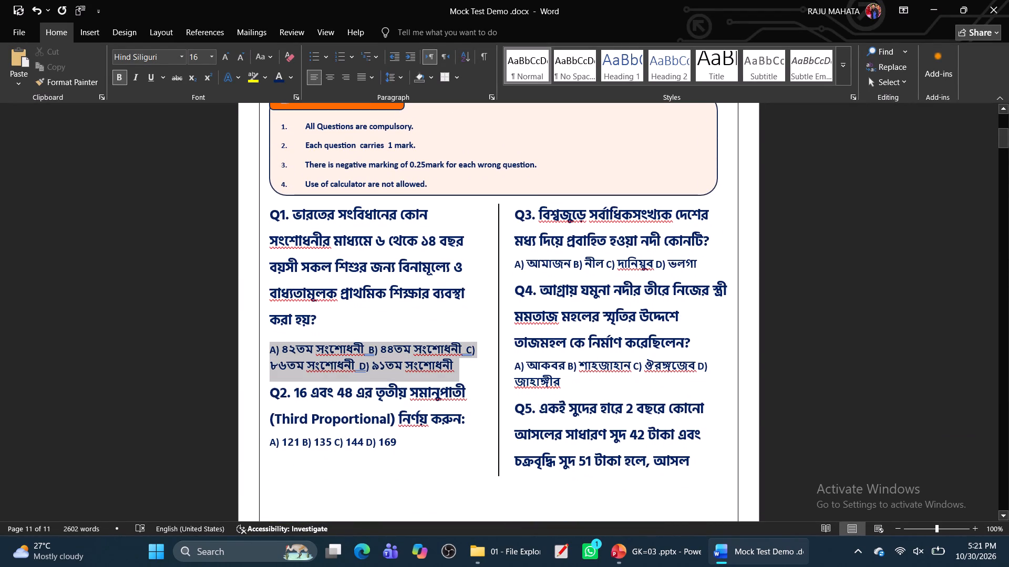
pyautogui.moveTo(452, 362); pyautogui.dragTo(454, 363)
pyautogui.click(481, 325)
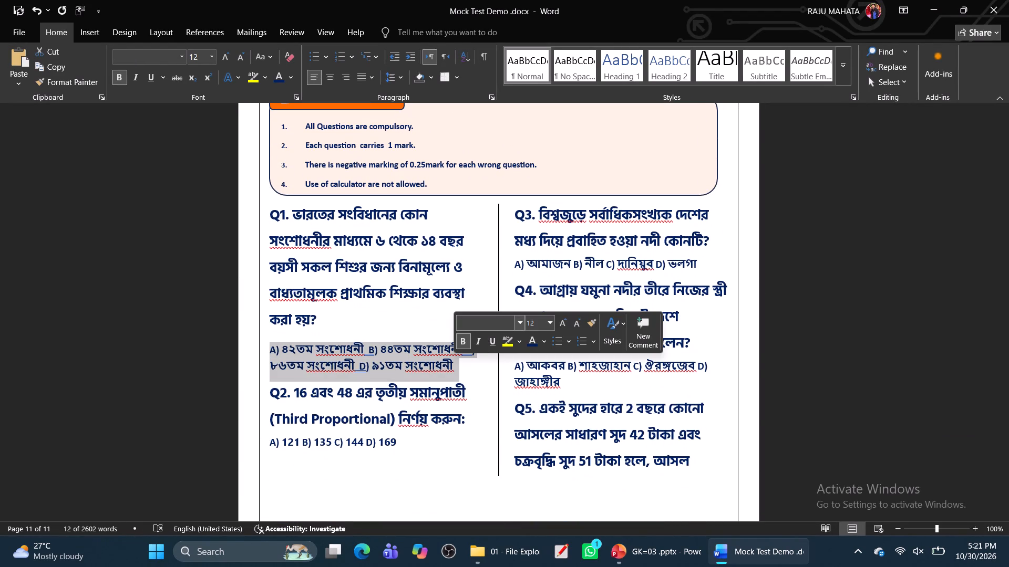
pyautogui.press('n')
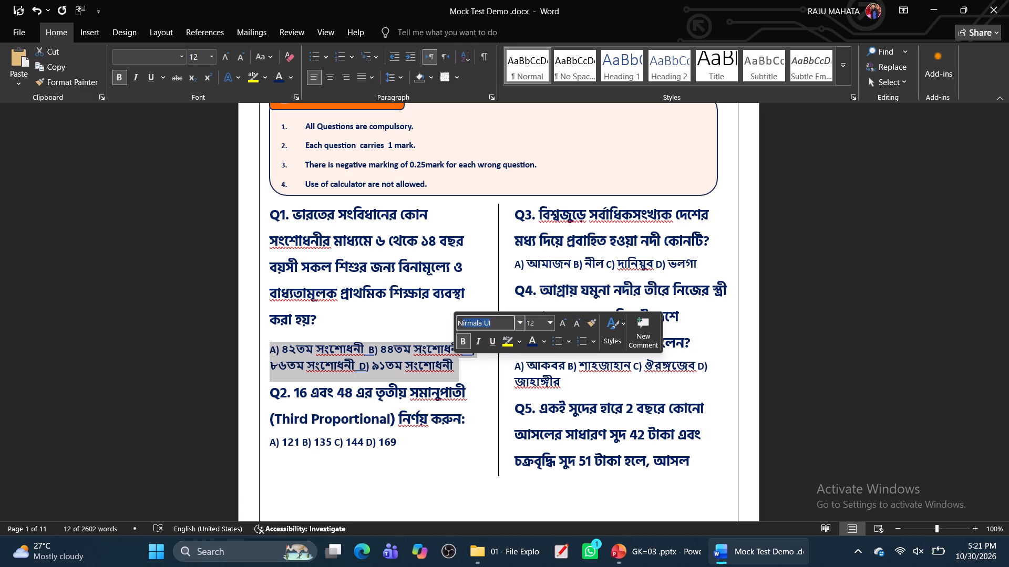
pyautogui.press('Return')
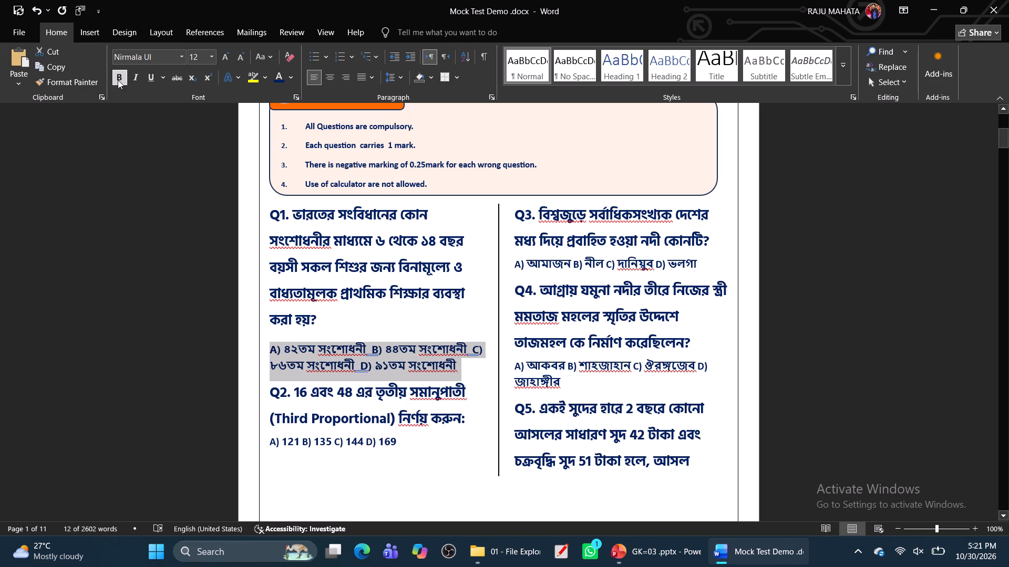
pyautogui.click(118, 79)
pyautogui.click(118, 79)
# Arrange Q1's options in two columns by adding spaces before B) and D), with C) and D) on the second line.
pyautogui.click(359, 379)
pyautogui.click(373, 349)
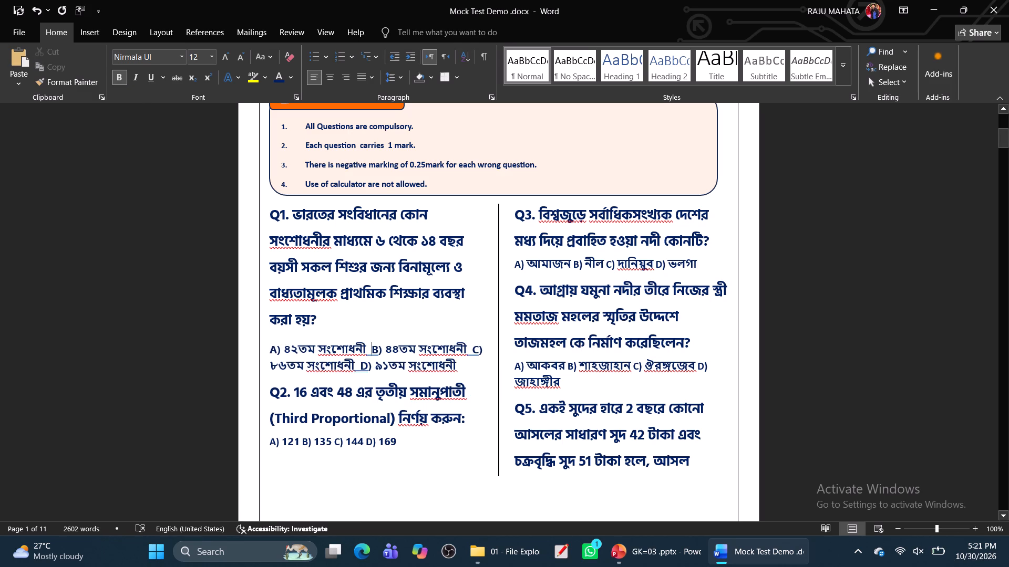
pyautogui.press('space')
pyautogui.press('space')
pyautogui.press('space')
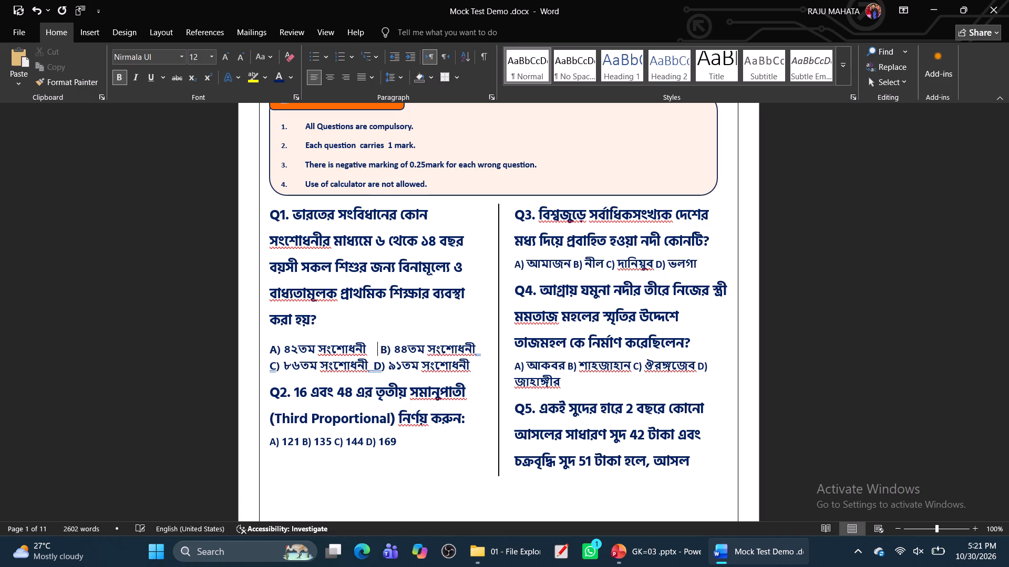
pyautogui.press('space')
pyautogui.press('space')
pyautogui.press('space')
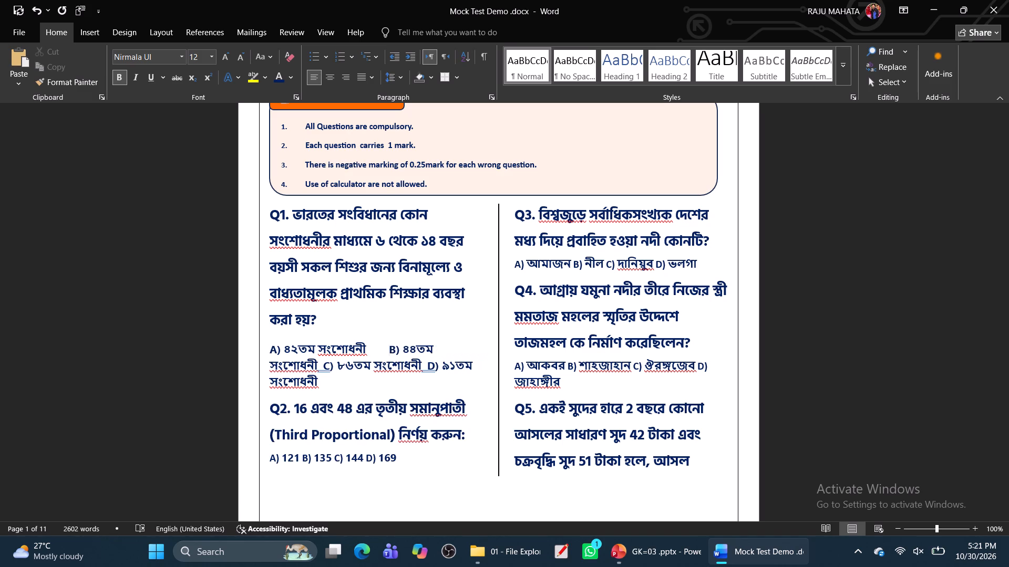
pyautogui.press('BackSpace')
pyautogui.click(373, 373)
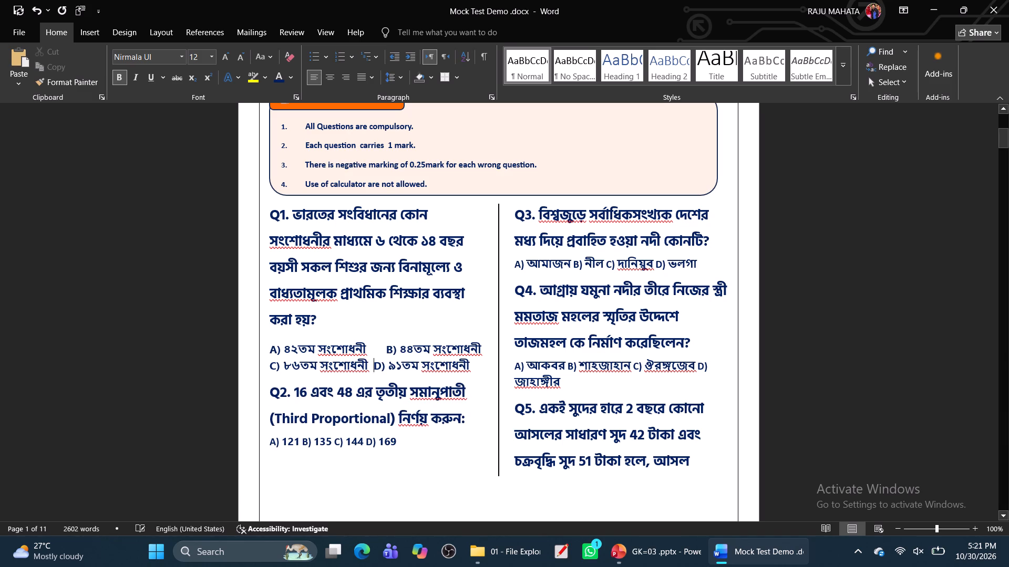
pyautogui.press('space')
pyautogui.press('space')
pyautogui.press('space')
pyautogui.press('space')
# Set the font of Q2's answer options to Nirmala UI.
pyautogui.scroll(-3, 361, 362)
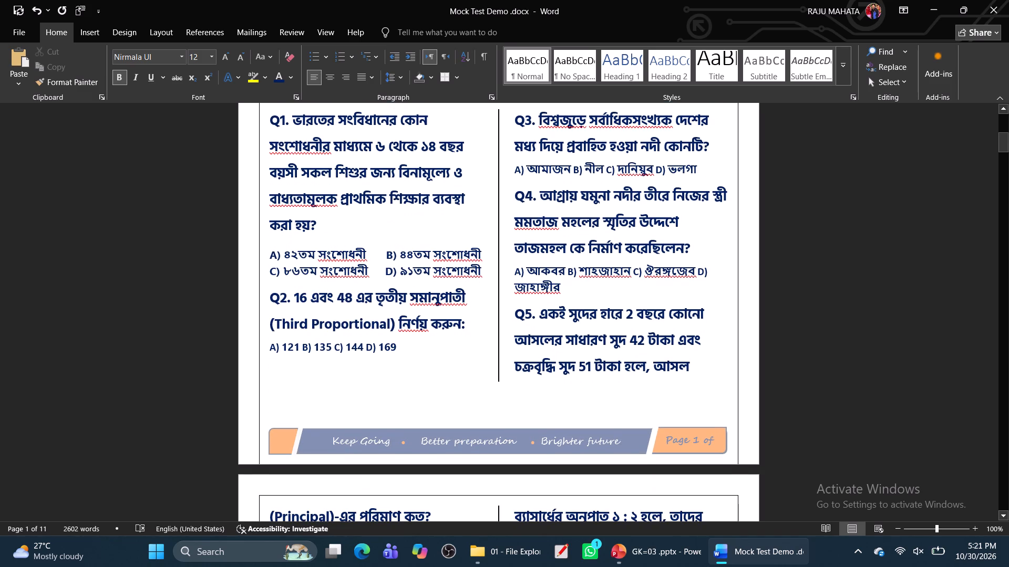
pyautogui.moveTo(270, 348); pyautogui.dragTo(395, 351)
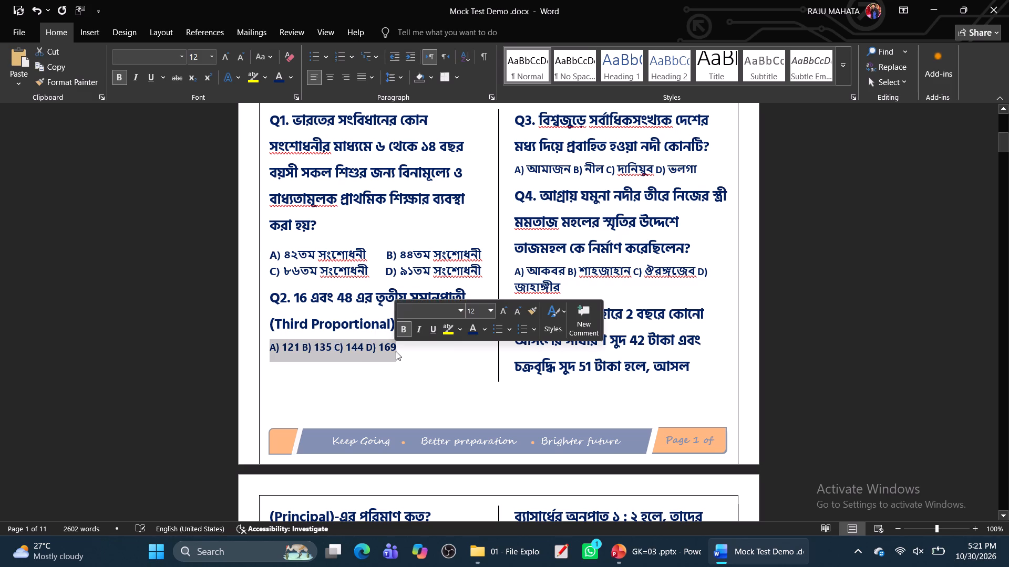
pyautogui.click(415, 307)
pyautogui.press('n')
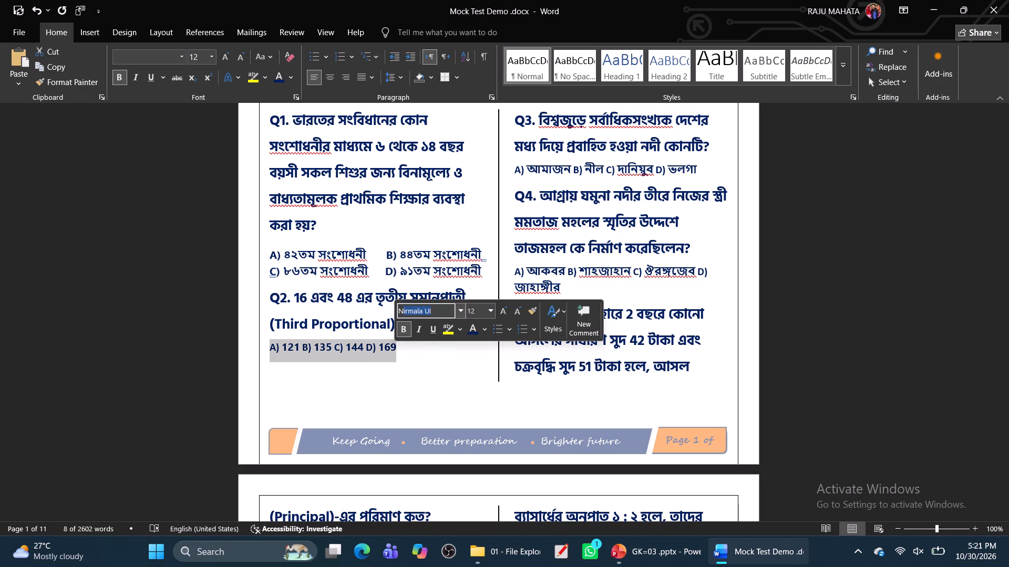
pyautogui.press('Return')
# Space Q2's option B) 135 away from A) 121 so it lines up with Q1's second option column.
pyautogui.click(303, 349)
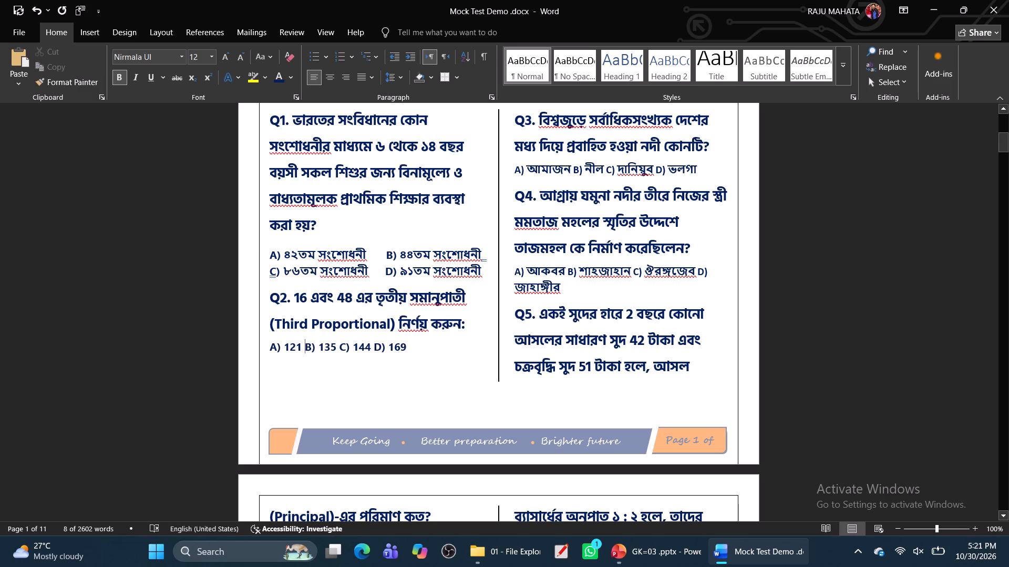
pyautogui.press('space')
pyautogui.press('space')
pyautogui.press('space')
pyautogui.press('space')
pyautogui.press('space')
pyautogui.press('space')
pyautogui.press('space')
pyautogui.press('space')
pyautogui.press('space')
pyautogui.press('space')
pyautogui.press('space')
pyautogui.press('space')
pyautogui.press('space')
pyautogui.press('space')
pyautogui.press('space')
pyautogui.press('space')
pyautogui.press('space')
pyautogui.press('space')
pyautogui.press('space')
pyautogui.press('space')
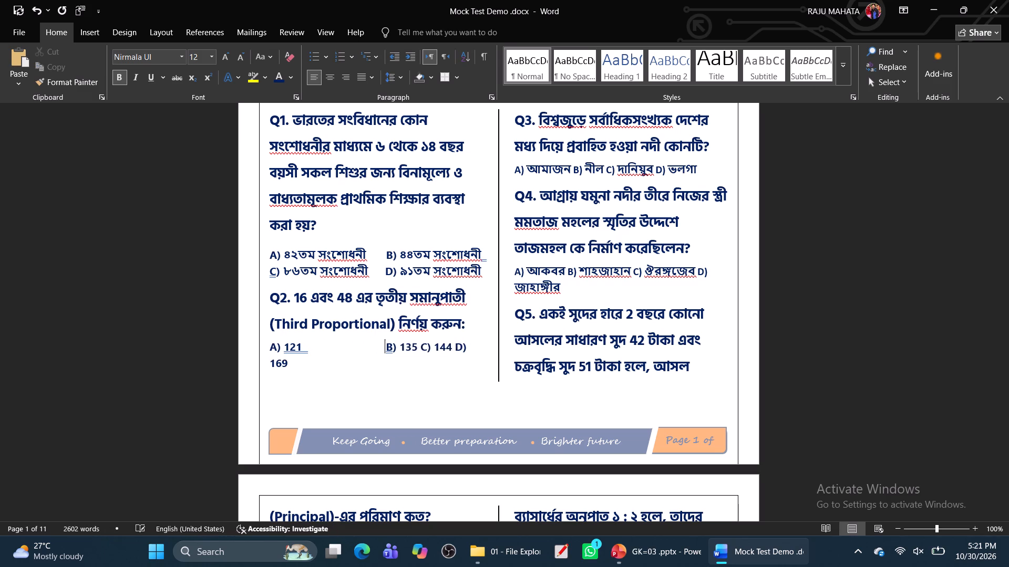
pyautogui.press('space')
pyautogui.press('BackSpace')
pyautogui.press('BackSpace')
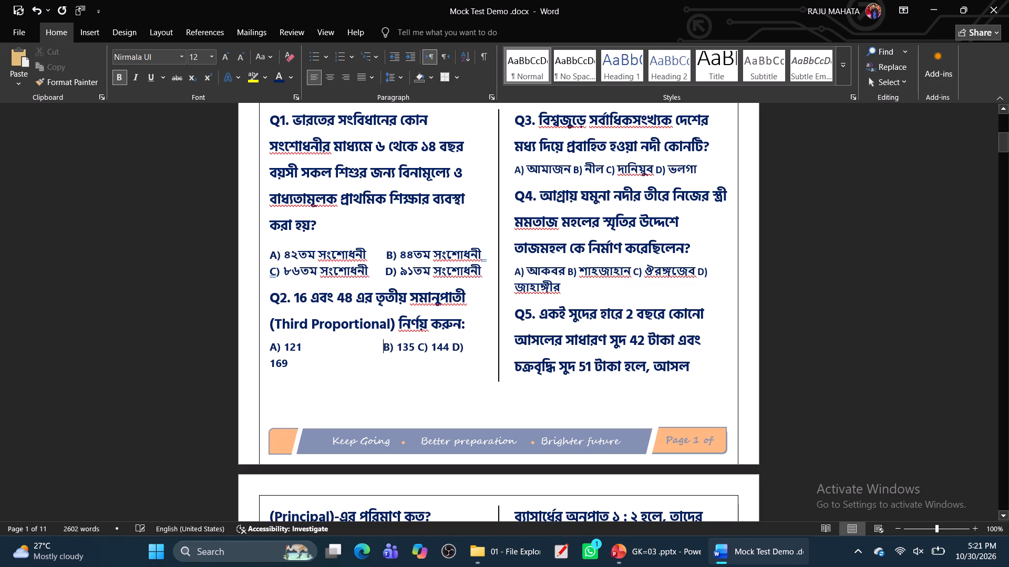
# Place Q2's options C) 144 and D) 169 on a new line, spacing D) to align under B).
pyautogui.click(418, 351)
pyautogui.press('Return')
pyautogui.click(303, 374)
pyautogui.press('space')
pyautogui.press('space')
pyautogui.press('space')
pyautogui.press('space')
pyautogui.press('space')
pyautogui.press('space')
pyautogui.press('space')
pyautogui.press('space')
pyautogui.press('space')
pyautogui.press('space')
pyautogui.press('space')
pyautogui.press('space')
pyautogui.press('space')
pyautogui.press('space')
pyautogui.press('space')
pyautogui.press('space')
pyautogui.press('space')
pyautogui.press('space')
pyautogui.press('space')
pyautogui.press('space')
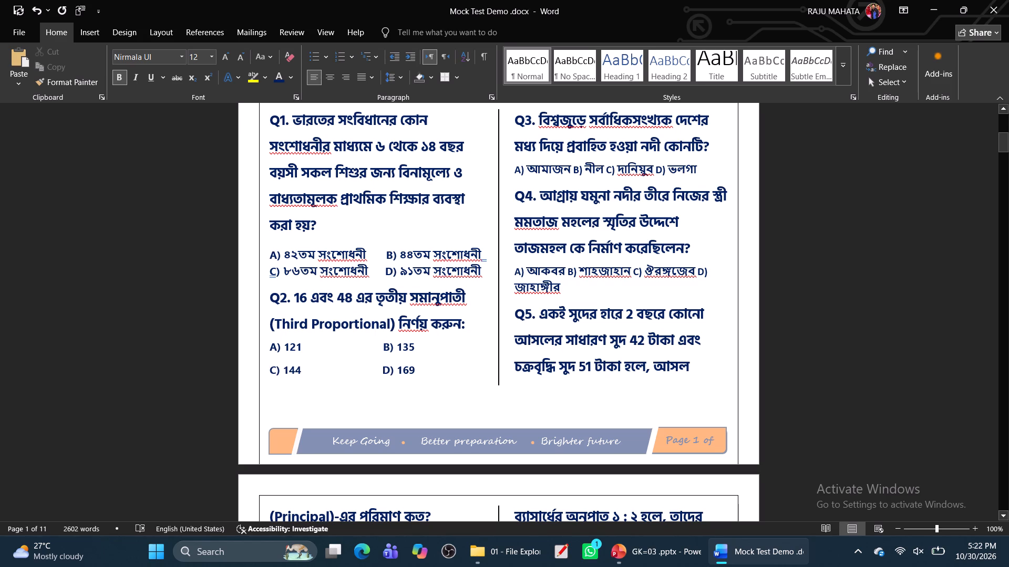
# Increase the font size of Q1's answer options to 14.
pyautogui.moveTo(269, 253); pyautogui.dragTo(464, 268)
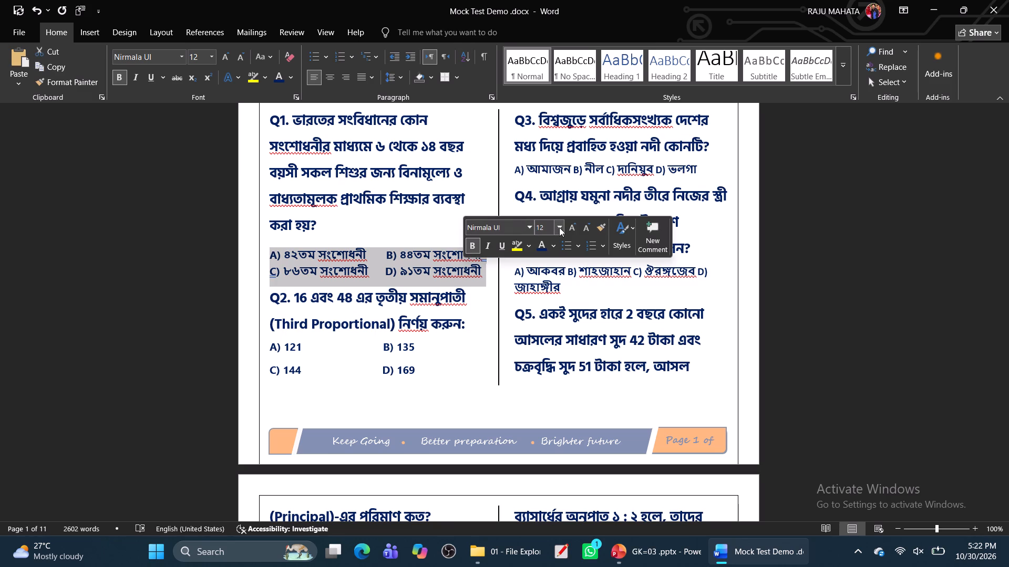
pyautogui.click(570, 228)
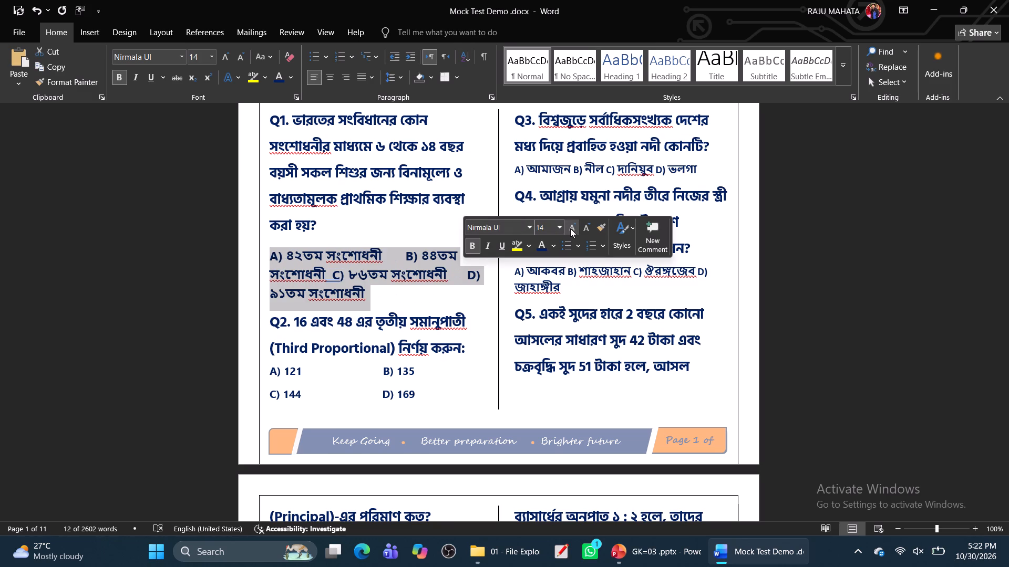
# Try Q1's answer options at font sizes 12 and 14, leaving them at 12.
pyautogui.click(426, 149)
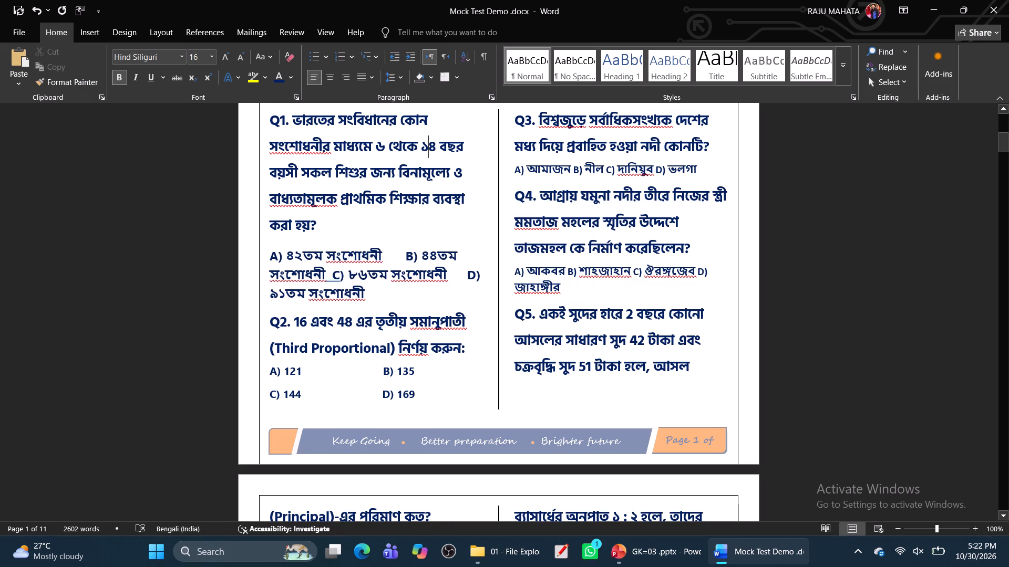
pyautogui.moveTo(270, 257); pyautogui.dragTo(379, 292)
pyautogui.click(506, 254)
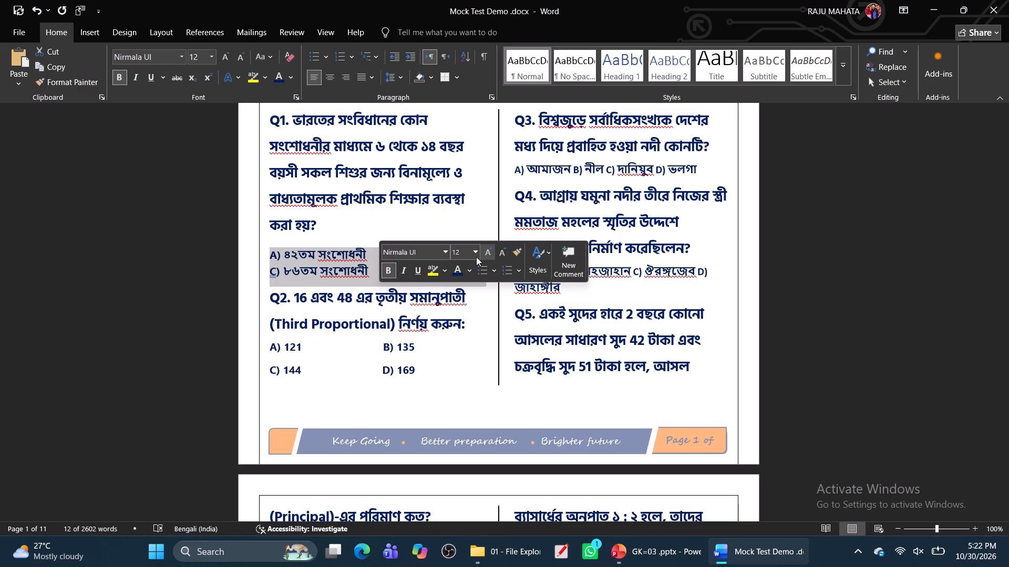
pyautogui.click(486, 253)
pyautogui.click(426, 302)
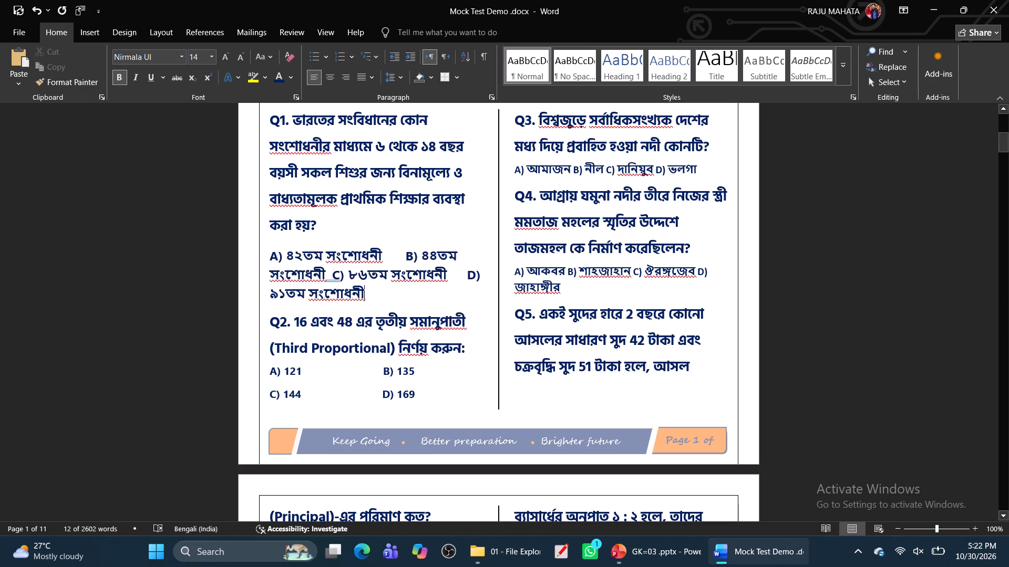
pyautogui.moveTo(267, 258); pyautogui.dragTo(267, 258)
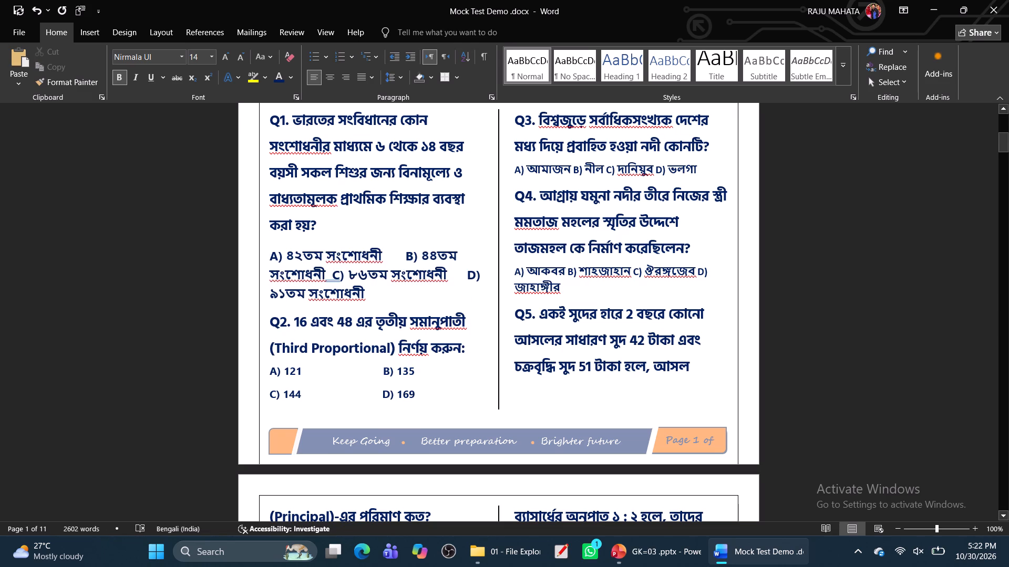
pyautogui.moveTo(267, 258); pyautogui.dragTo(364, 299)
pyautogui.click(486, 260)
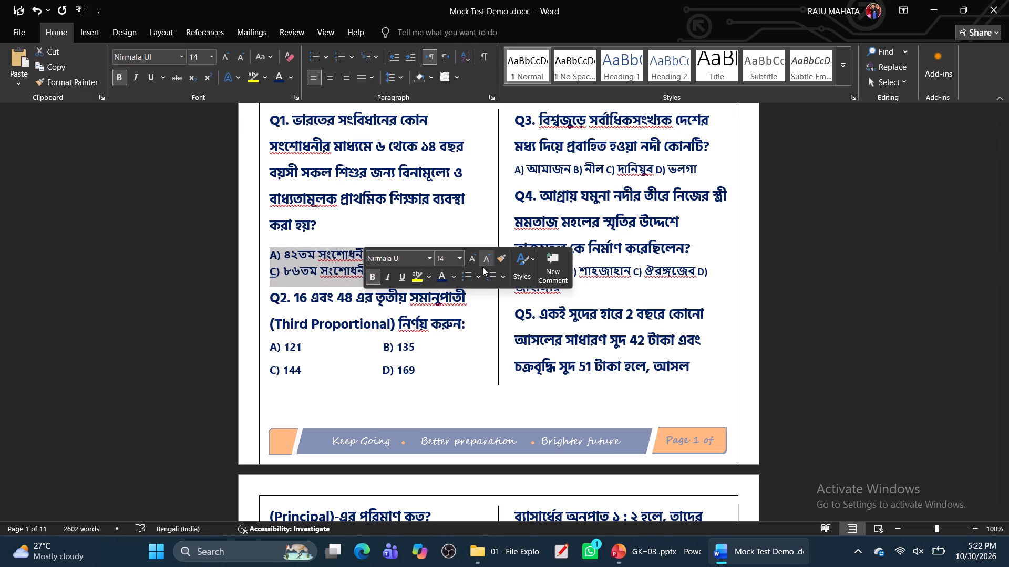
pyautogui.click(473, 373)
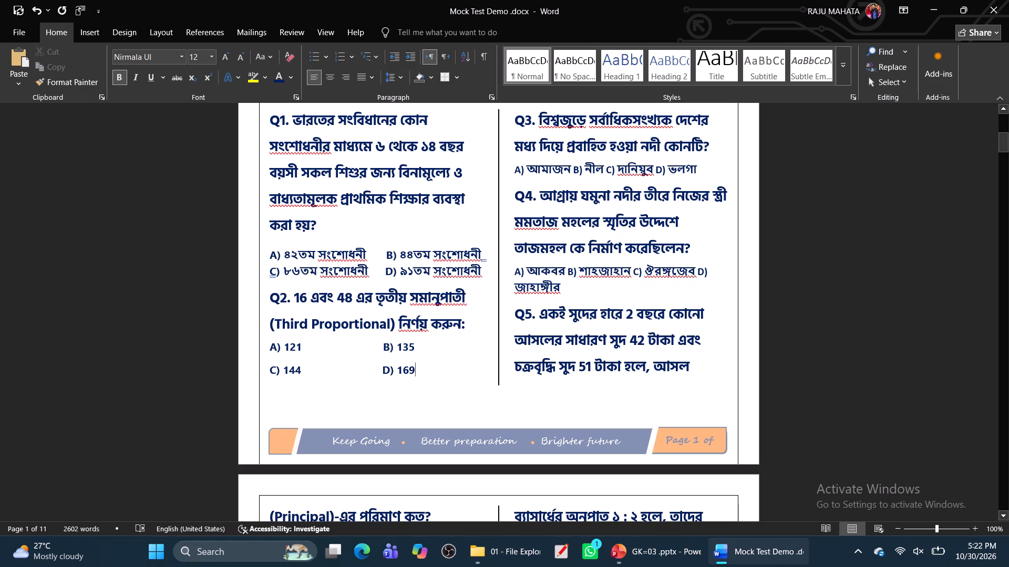
# Open Mock Test 01.docx from the 01 folder and check the font and size of its questions and answer options.
pyautogui.click(494, 563)
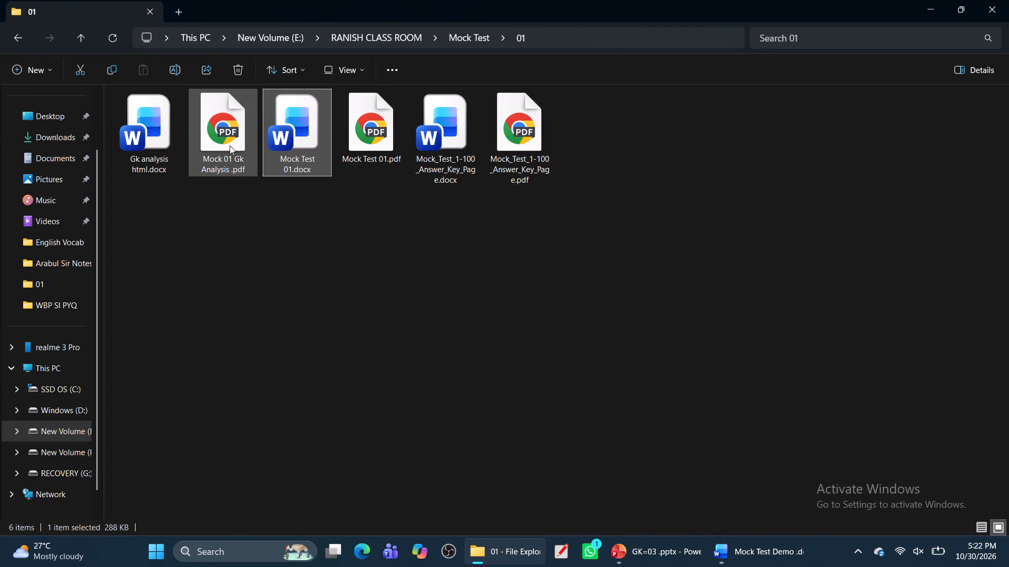
pyautogui.doubleClick(300, 151)
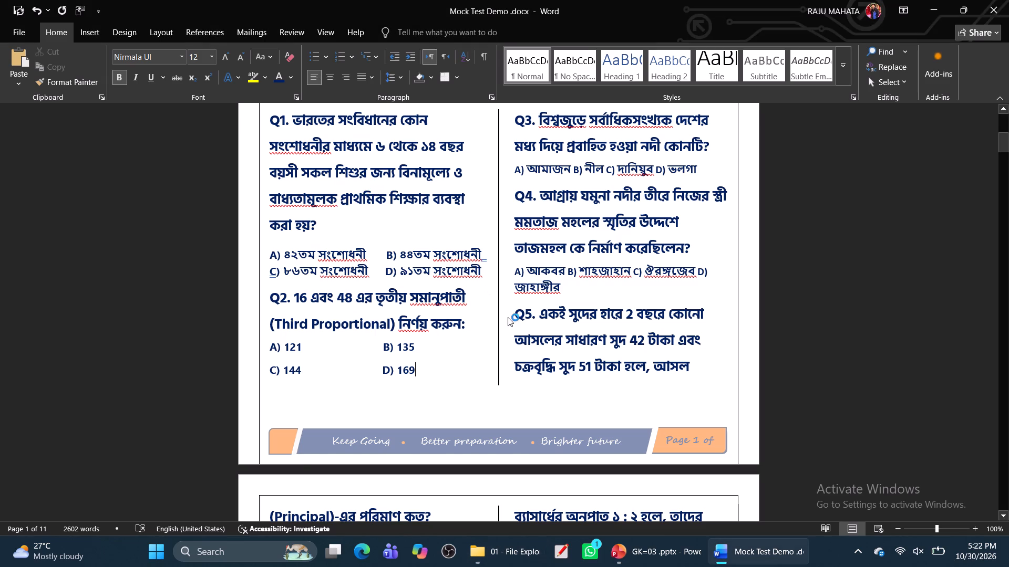
pyautogui.scroll(-4, 507, 401)
pyautogui.click(324, 370)
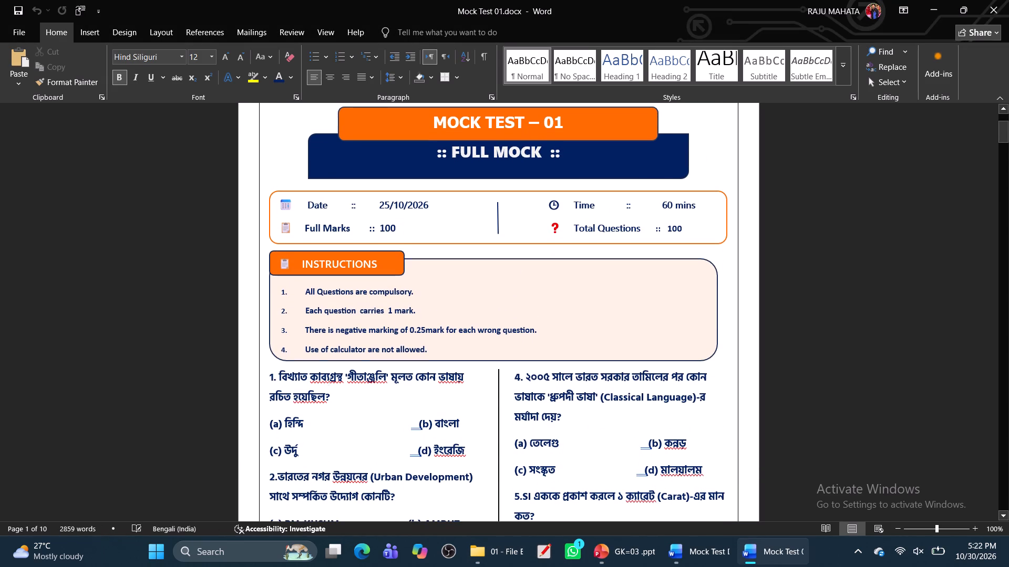
pyautogui.click(302, 424)
pyautogui.click(296, 421)
pyautogui.click(307, 380)
pyautogui.click(303, 403)
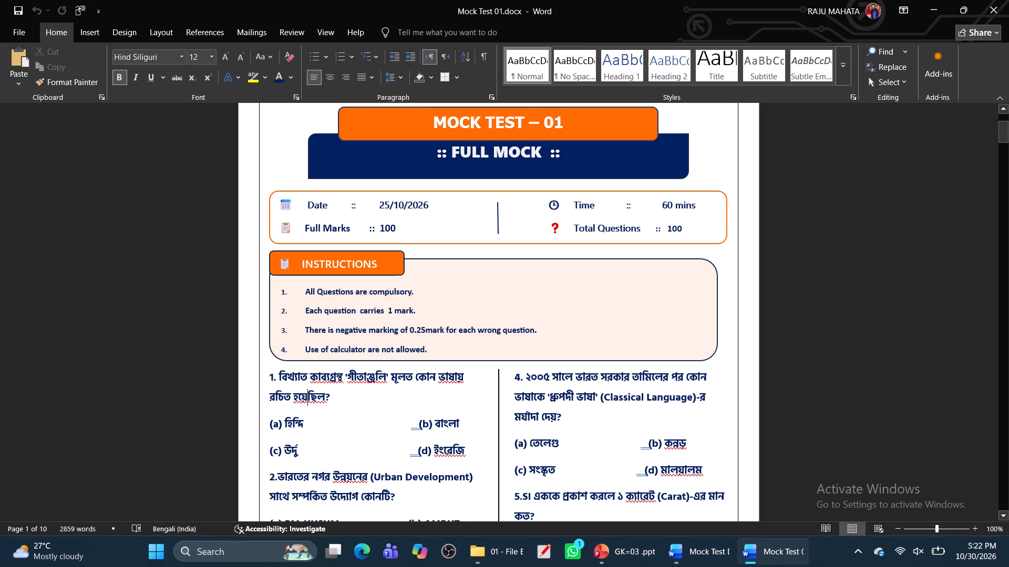
pyautogui.click(308, 477)
pyautogui.scroll(-2, 306, 472)
pyautogui.click(310, 459)
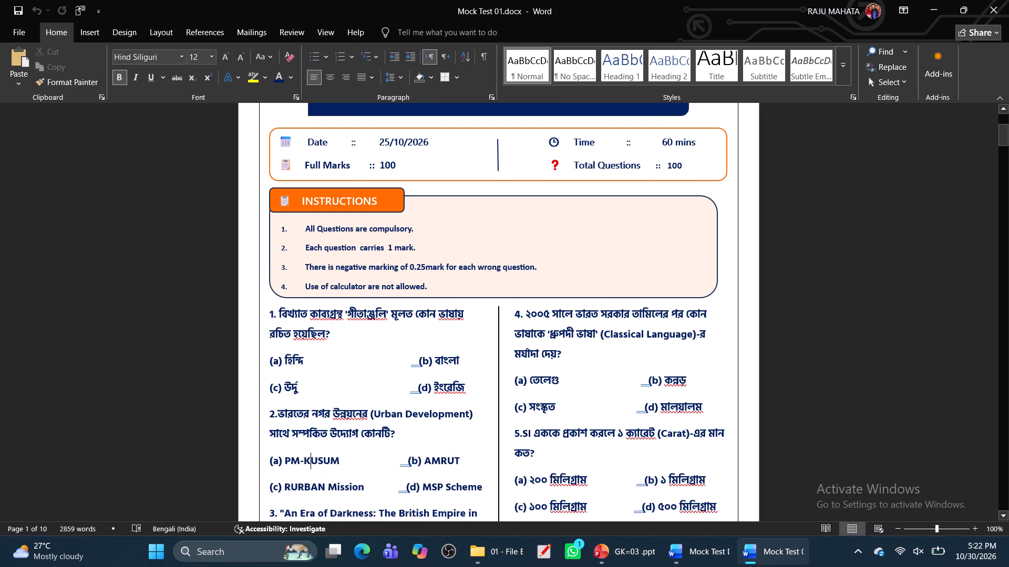
# Switch back to Mock Test Demo and set the font of Q1's answer options to Hind Siliguri.
pyautogui.click(708, 552)
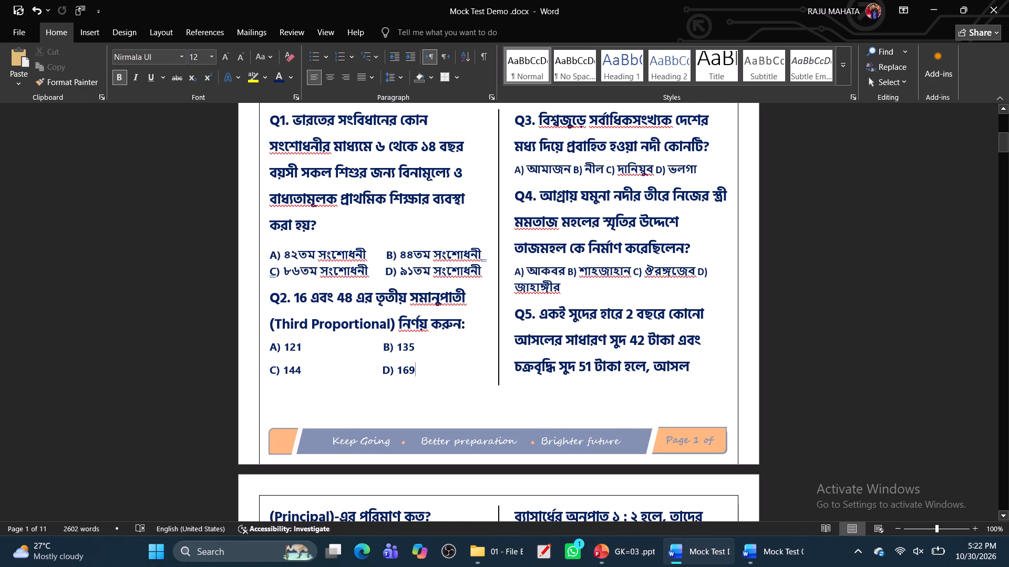
pyautogui.click(354, 122)
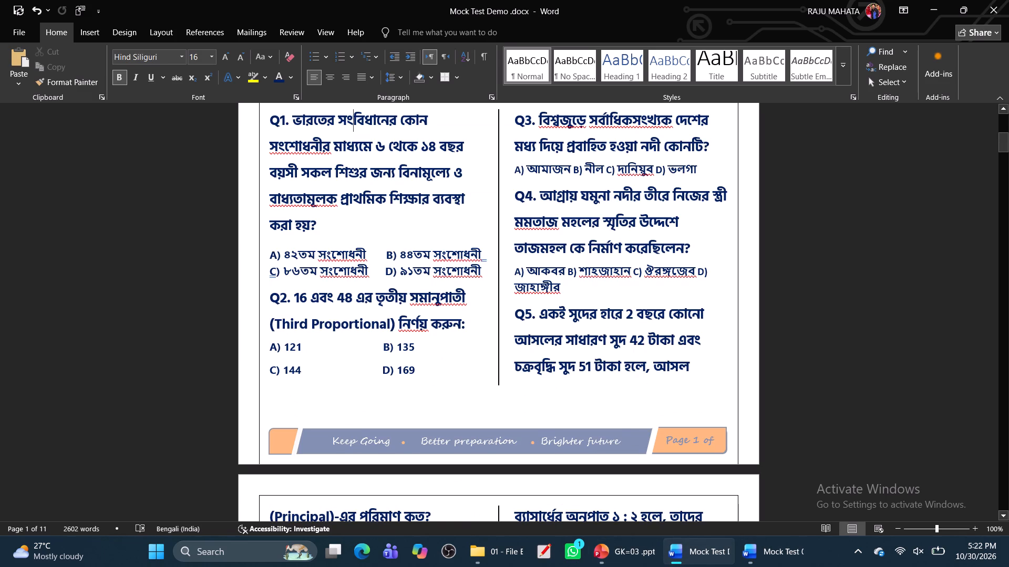
pyautogui.click(308, 251)
pyautogui.moveTo(269, 256); pyautogui.dragTo(501, 269)
pyautogui.click(343, 274)
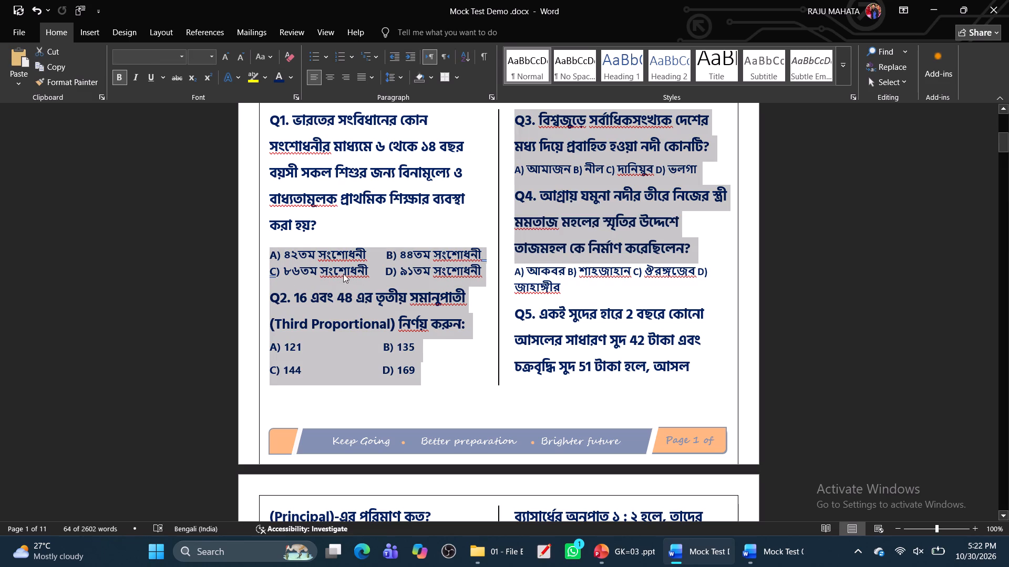
pyautogui.moveTo(269, 253); pyautogui.dragTo(468, 272)
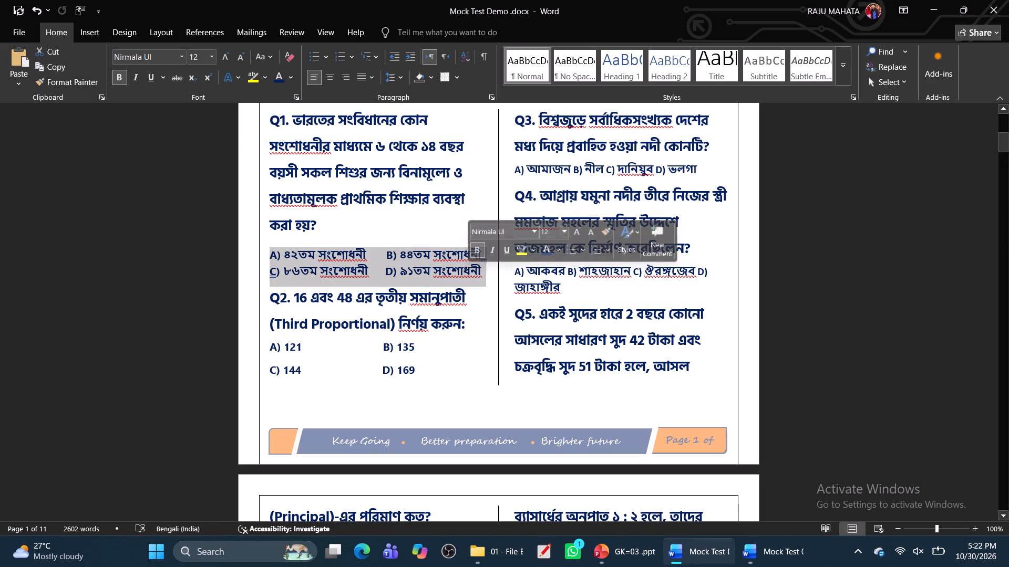
pyautogui.click(145, 58)
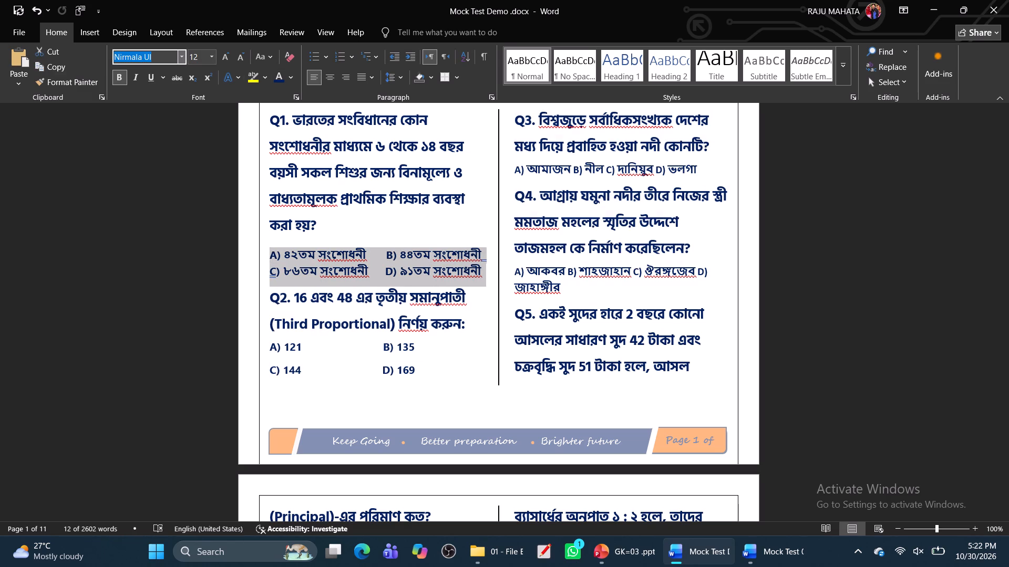
pyautogui.press('h')
pyautogui.press('Return')
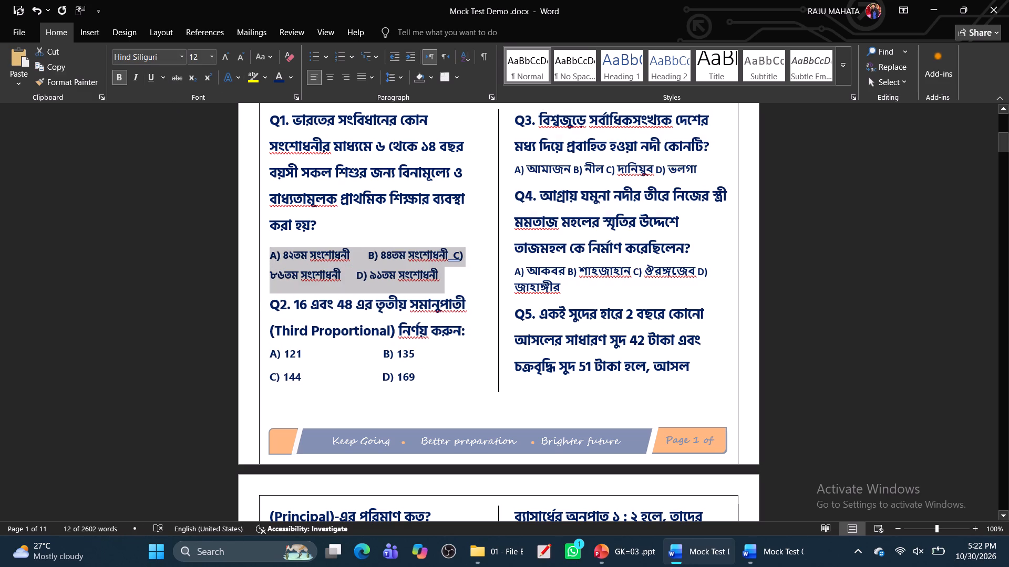
pyautogui.click(471, 295)
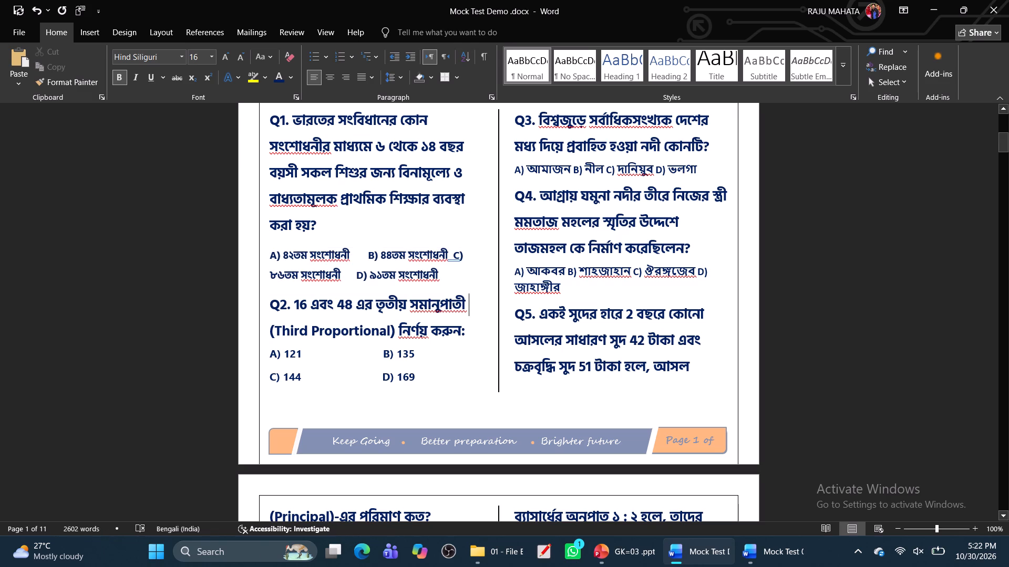
# Move Q1's options C) and D) onto a new line below A) and B).
pyautogui.click(454, 257)
pyautogui.press('Return')
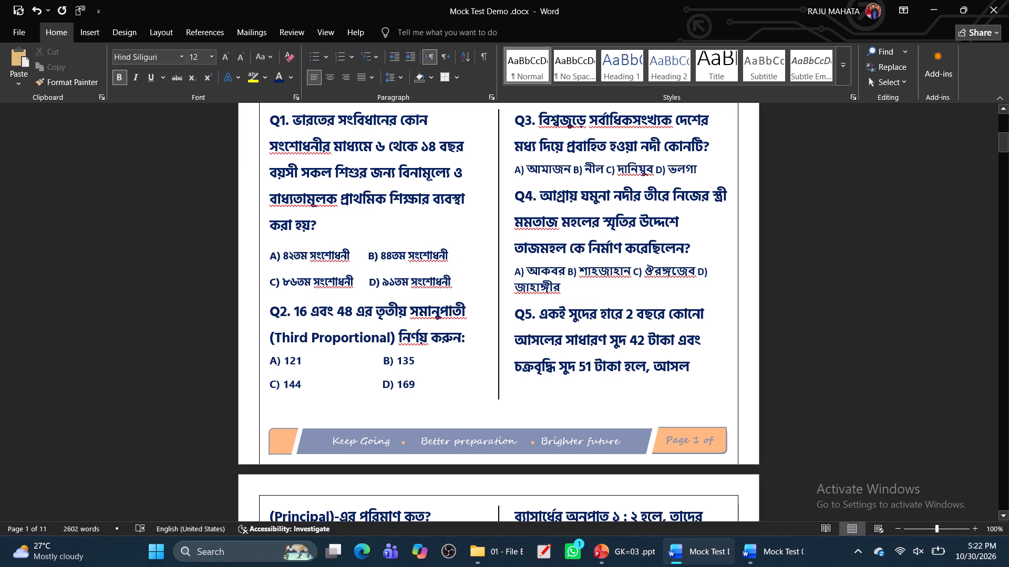
# Set the font of Q2's answer options to Hind Siliguri.
pyautogui.scroll(-2, 343, 324)
pyautogui.moveTo(269, 301); pyautogui.dragTo(355, 314)
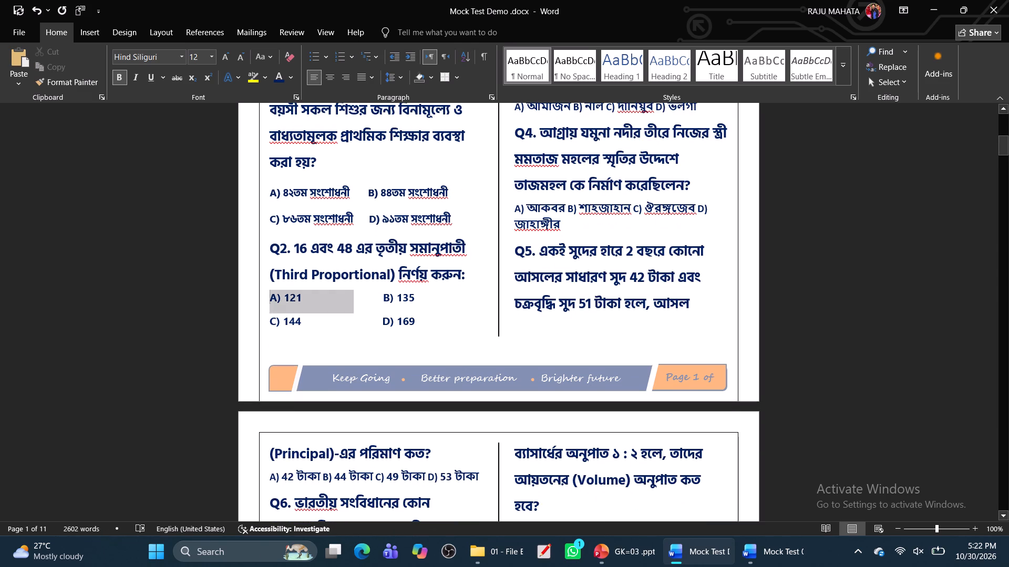
pyautogui.moveTo(355, 314); pyautogui.dragTo(409, 320)
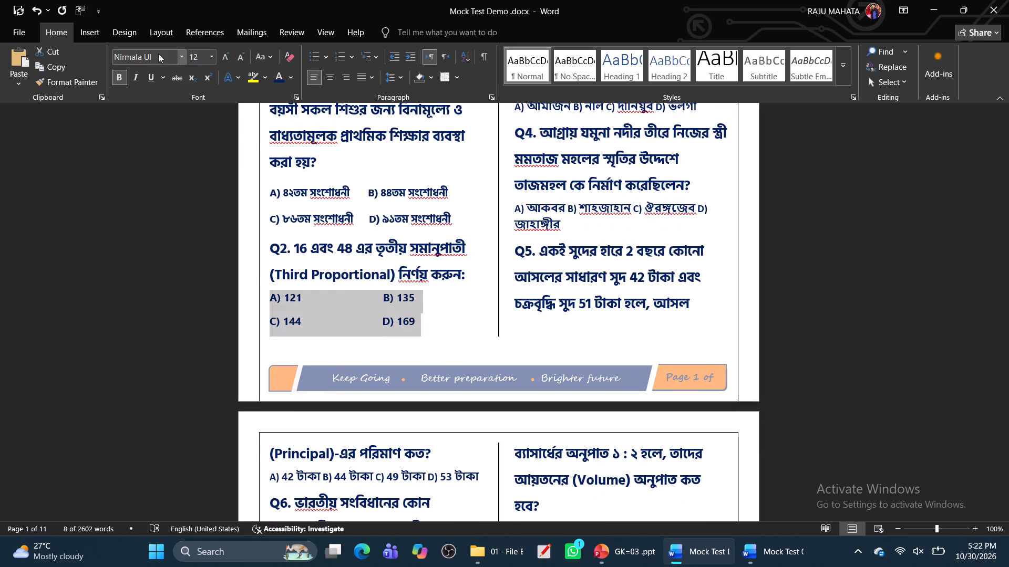
pyautogui.click(158, 54)
pyautogui.press('h')
pyautogui.press('Return')
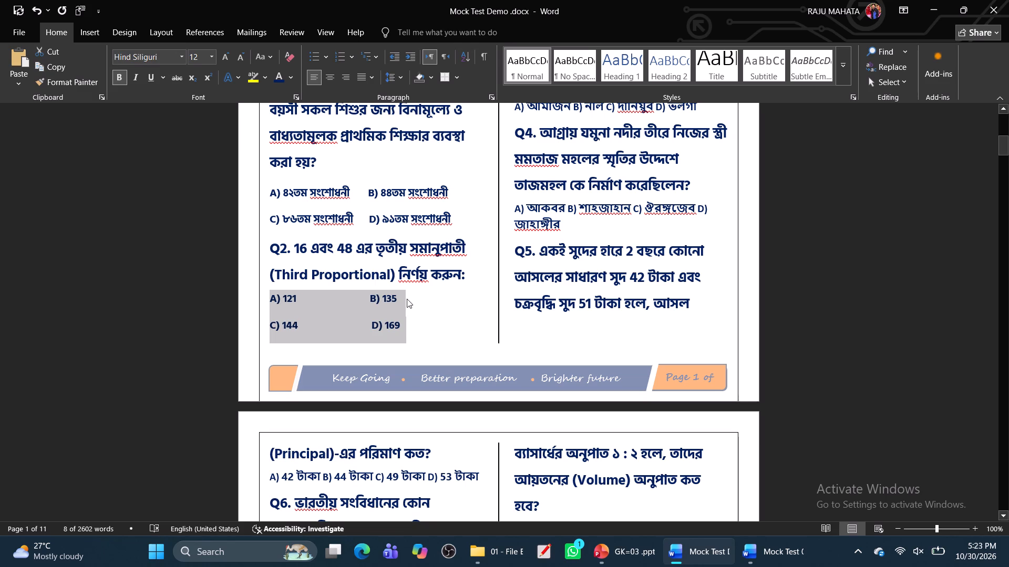
pyautogui.click(440, 316)
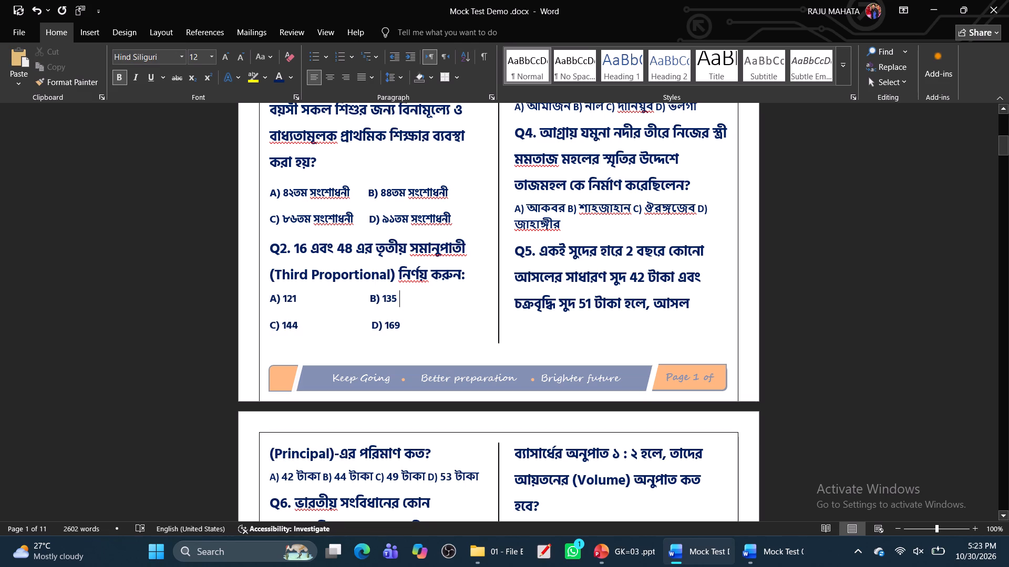
# Increase the font size of Q1's four answer options to 14.
pyautogui.moveTo(270, 300); pyautogui.dragTo(395, 326)
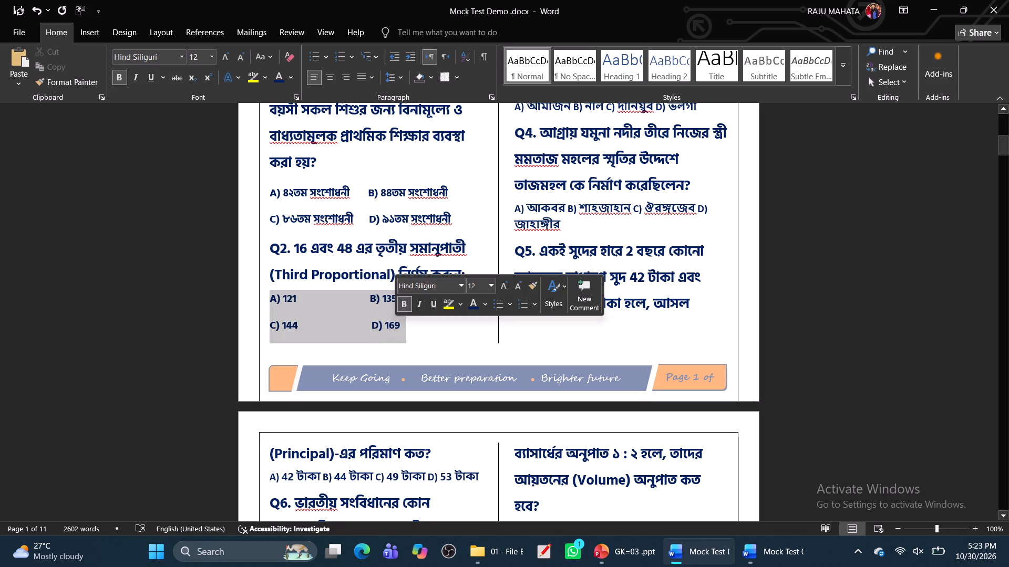
pyautogui.click(325, 195)
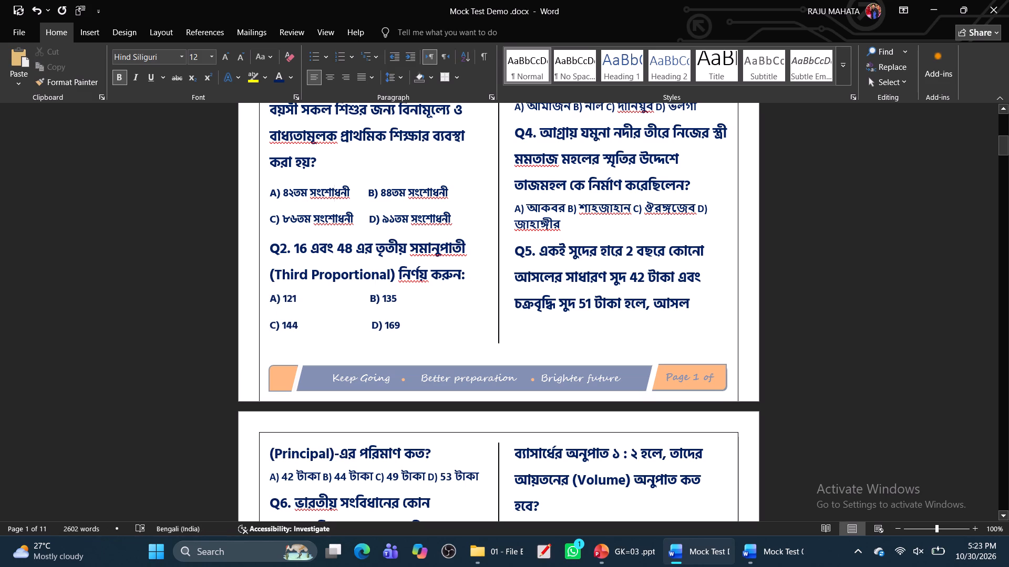
pyautogui.moveTo(270, 193); pyautogui.dragTo(445, 222)
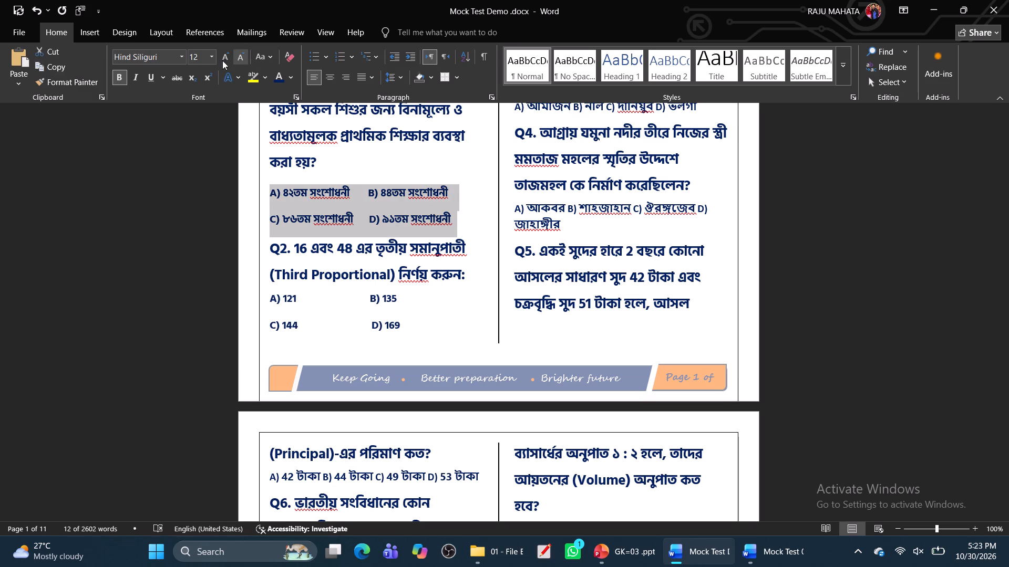
pyautogui.click(222, 60)
pyautogui.click(426, 152)
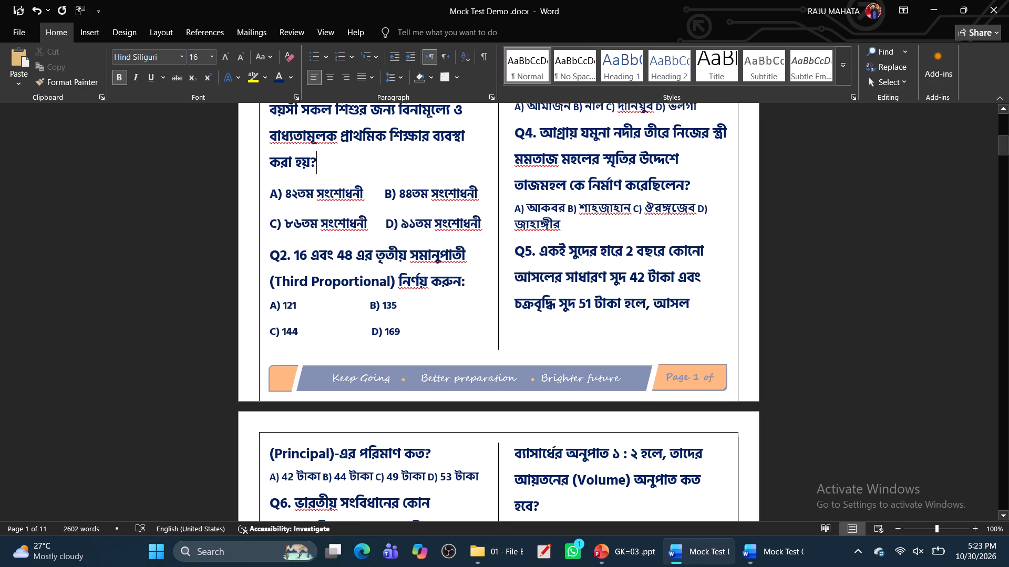
pyautogui.click(415, 138)
# Increase the font size of Q2's four answer options to 14.
pyautogui.scroll(-2, 406, 219)
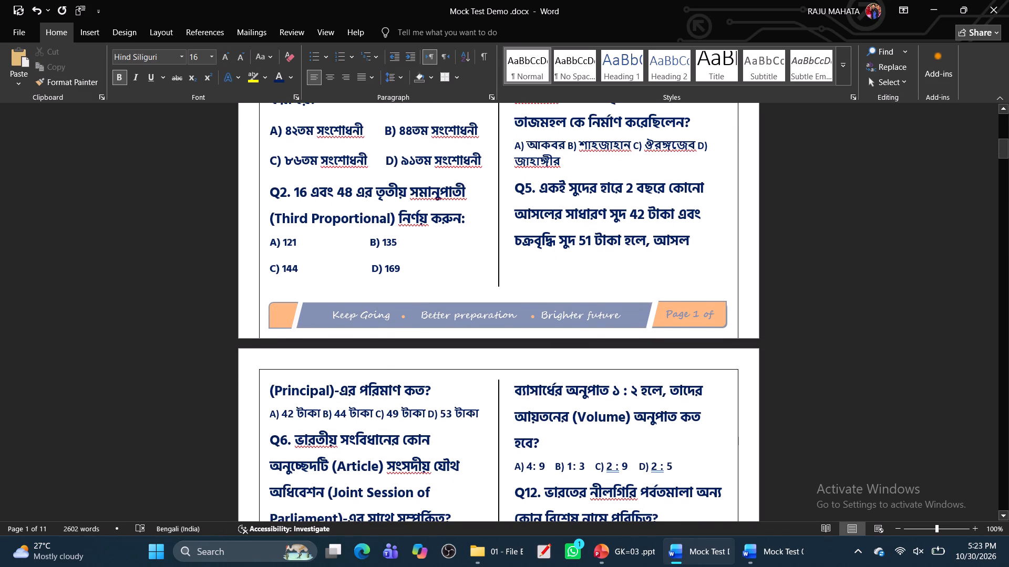
pyautogui.moveTo(270, 243); pyautogui.dragTo(395, 272)
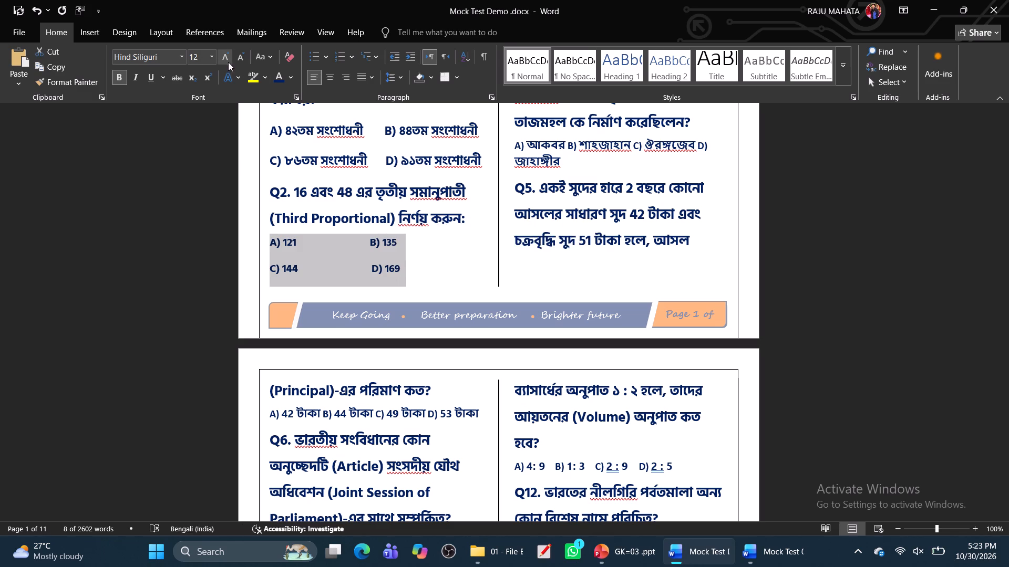
pyautogui.click(228, 61)
pyautogui.click(460, 255)
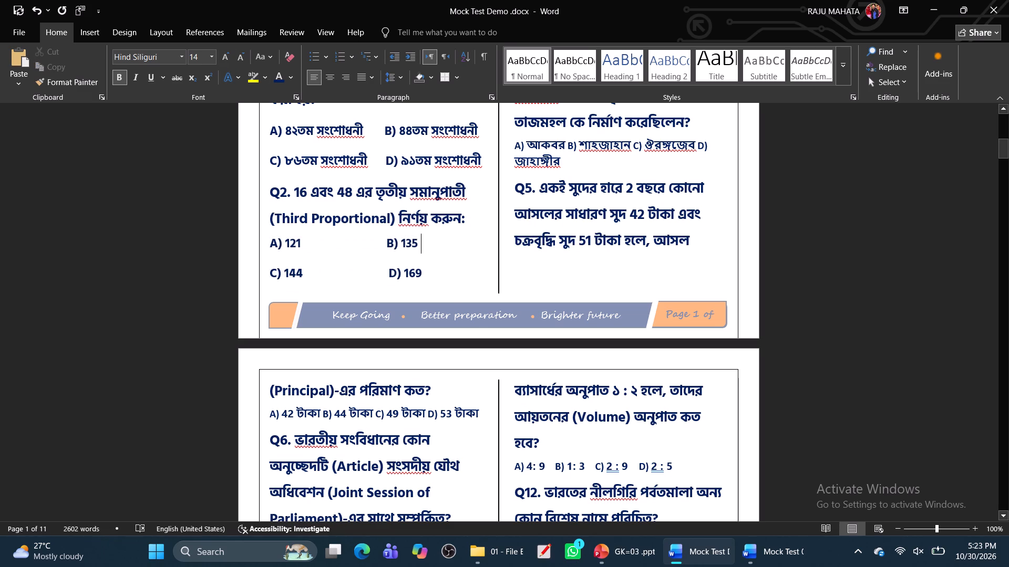
# Set the font of Q3's answer options to Hind Siliguri.
pyautogui.scroll(9, 461, 254)
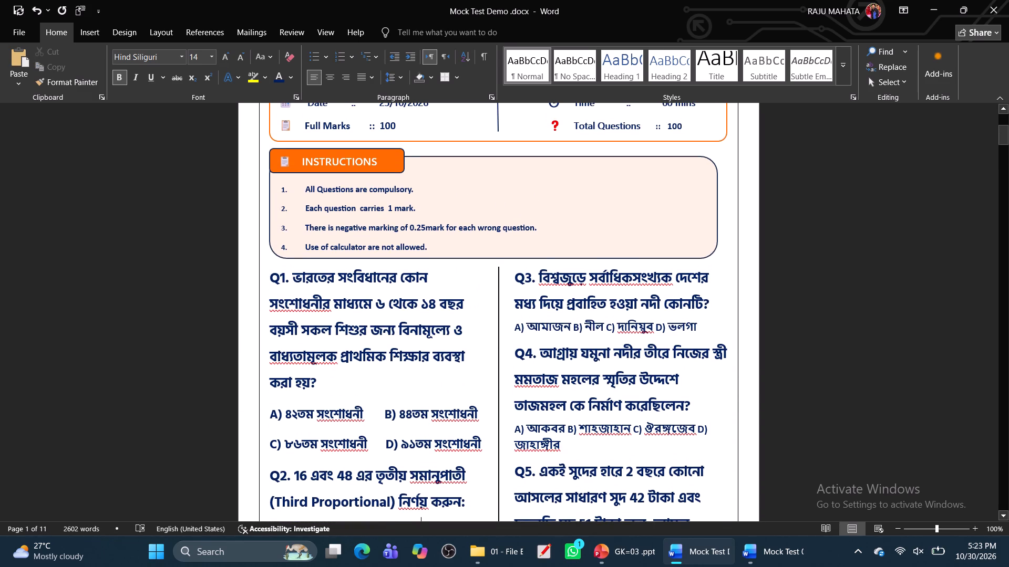
pyautogui.moveTo(515, 325); pyautogui.dragTo(693, 324)
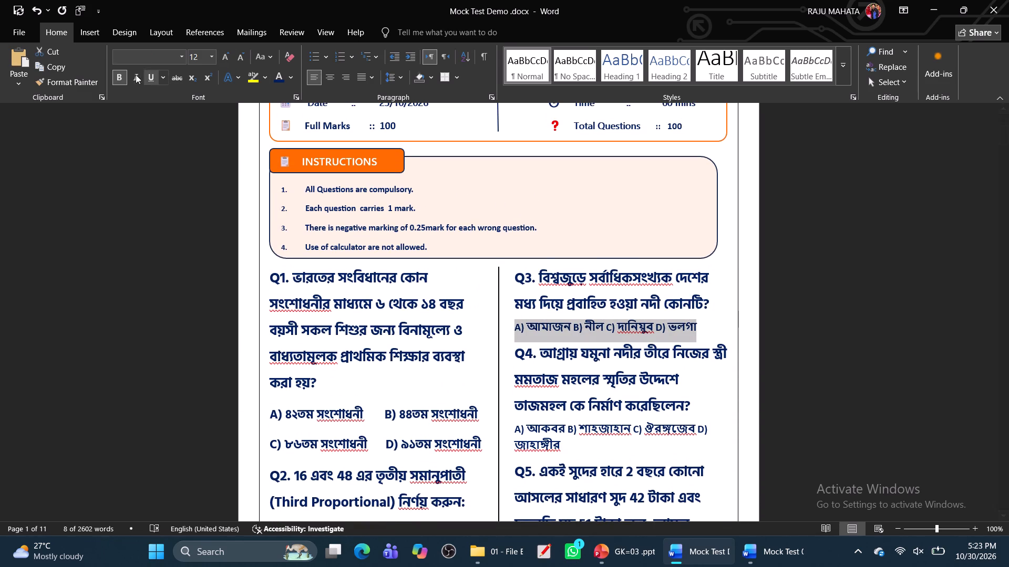
pyautogui.click(143, 55)
pyautogui.press('h')
pyautogui.press('Return')
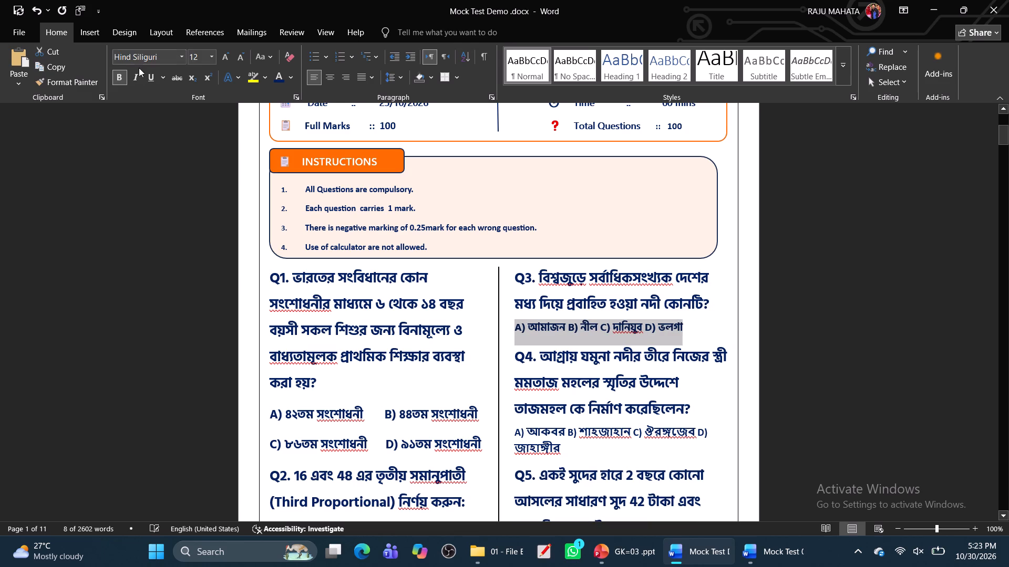
# Increase the font size of Q3's answer options to 14.
pyautogui.click(226, 57)
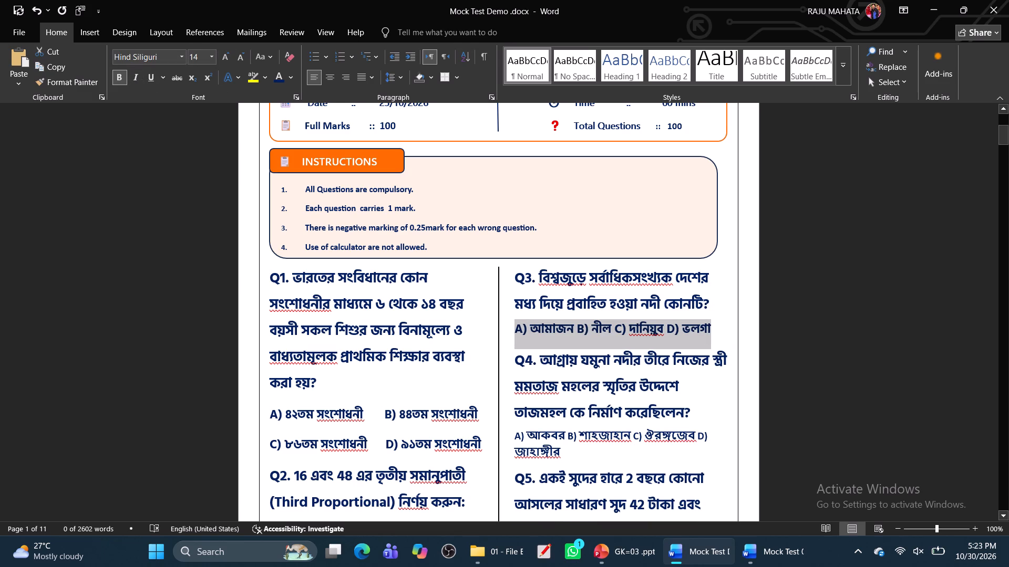
# Space Q3's option B away from option A so that it starts a second column.
pyautogui.click(577, 330)
pyautogui.press('space')
pyautogui.press('space')
pyautogui.press('space')
pyautogui.press('space')
pyautogui.press('space')
pyautogui.press('space')
pyautogui.press('space')
pyautogui.press('space')
pyautogui.press('space')
pyautogui.press('space')
pyautogui.press('space')
pyautogui.press('space')
pyautogui.press('space')
pyautogui.press('space')
pyautogui.press('space')
pyautogui.press('space')
pyautogui.press('space')
pyautogui.press('space')
pyautogui.press('space')
pyautogui.press('space')
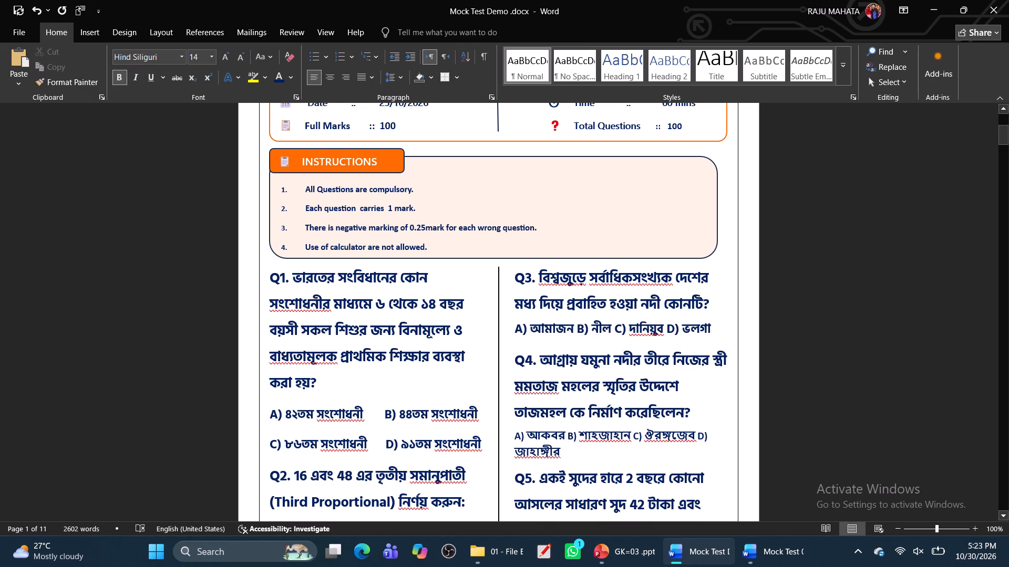
pyautogui.press('space')
pyautogui.press('space')
pyautogui.press('space')
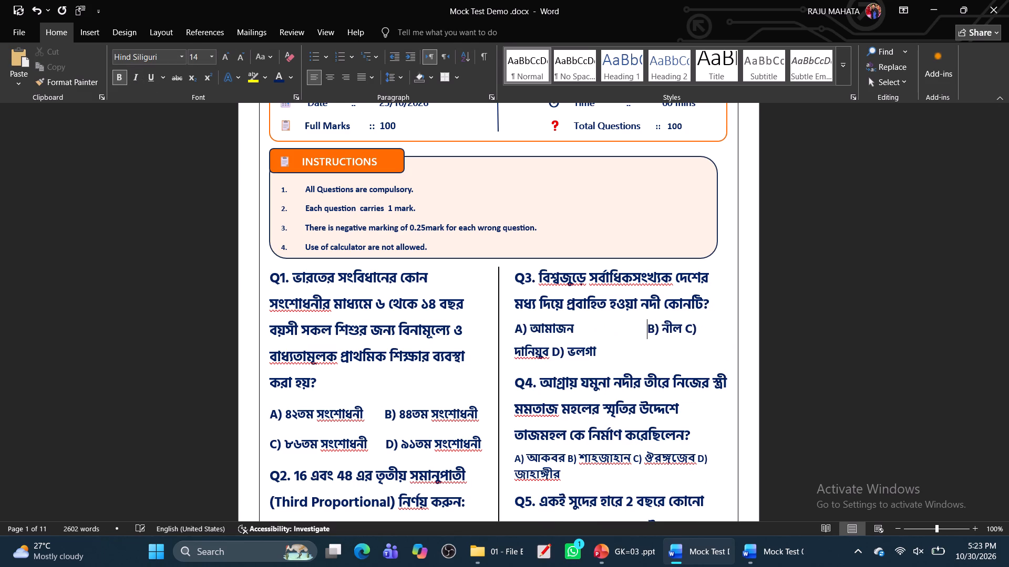
pyautogui.press('space')
pyautogui.press('space')
pyautogui.press('space')
pyautogui.press('space')
pyautogui.press('space')
pyautogui.press('space')
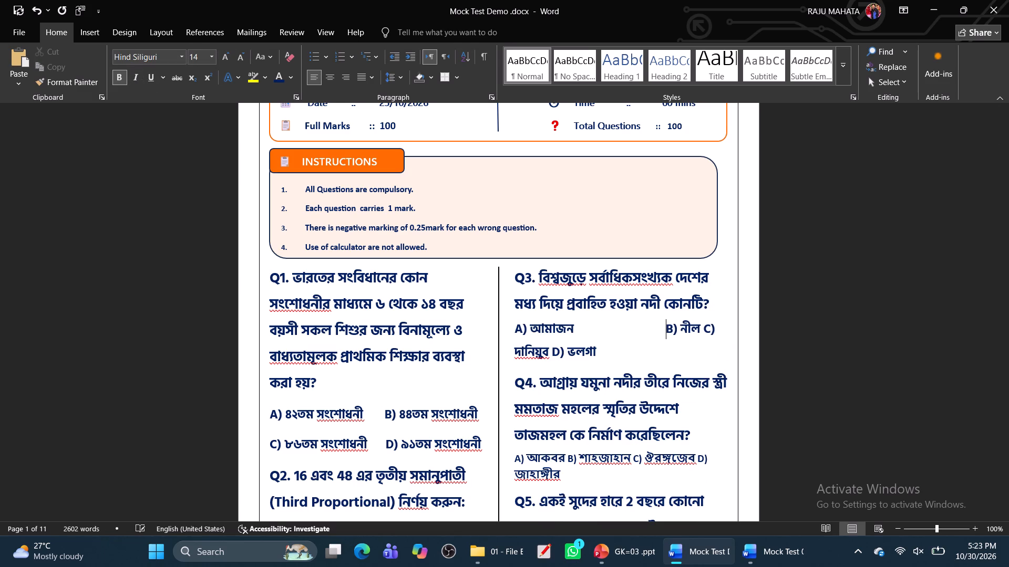
pyautogui.press('BackSpace')
pyautogui.press('BackSpace')
pyautogui.press('BackSpace')
pyautogui.press('BackSpace')
pyautogui.press('BackSpace')
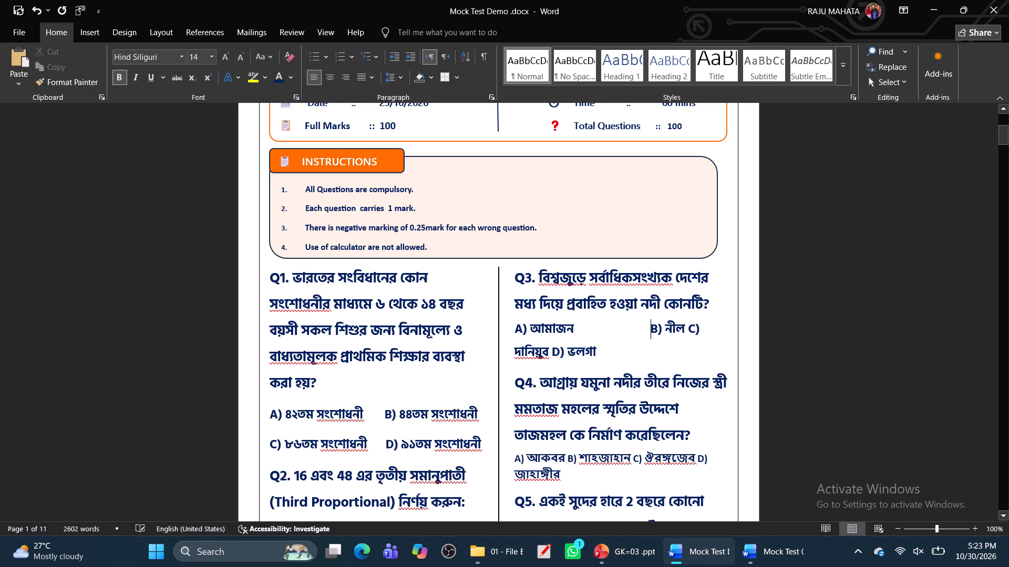
# Put Q3's options C and D on their own line, with D aligned beneath option B.
pyautogui.click(688, 327)
pyautogui.press('Return')
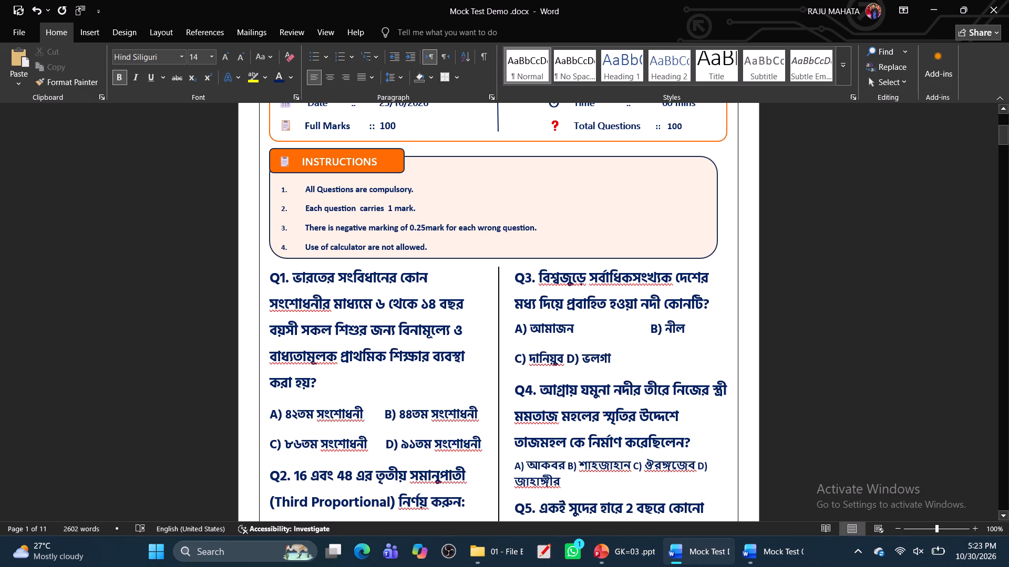
pyautogui.click(566, 360)
pyautogui.press('space')
pyautogui.press('space')
pyautogui.press('space')
pyautogui.press('space')
pyautogui.press('space')
pyautogui.press('space')
pyautogui.press('space')
pyautogui.press('space')
pyautogui.press('space')
pyautogui.press('space')
pyautogui.press('space')
pyautogui.press('space')
pyautogui.press('space')
pyautogui.press('space')
pyautogui.press('space')
pyautogui.press('space')
pyautogui.press('space')
pyautogui.press('space')
pyautogui.press('space')
pyautogui.press('space')
pyautogui.press('space')
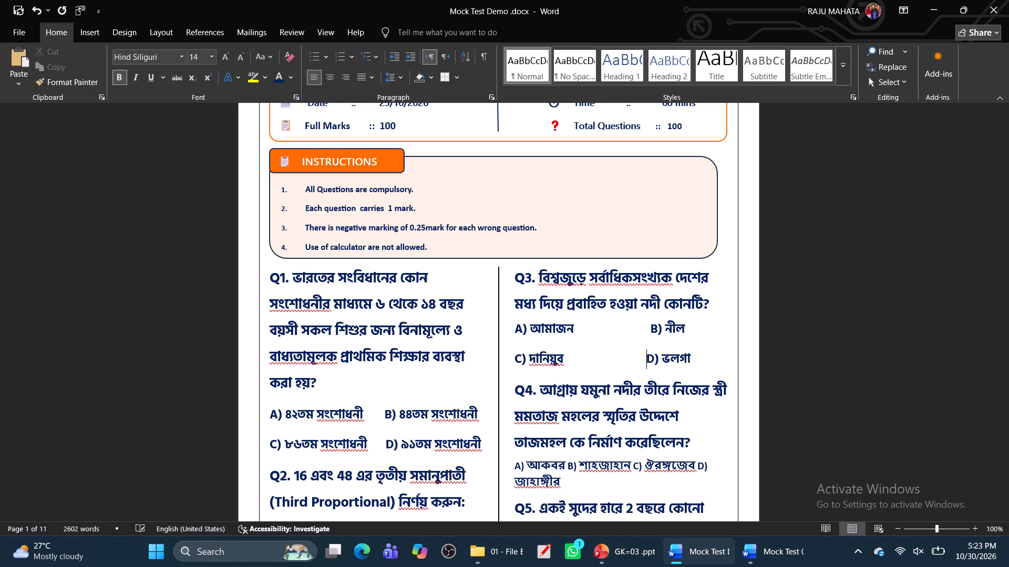
pyautogui.moveTo(515, 328); pyautogui.dragTo(632, 346)
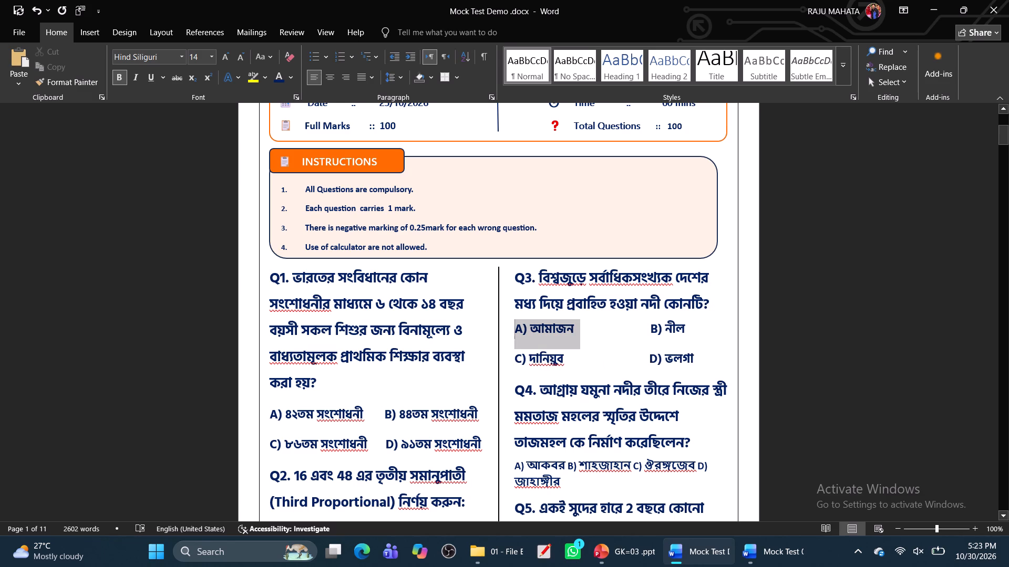
pyautogui.moveTo(632, 346); pyautogui.dragTo(689, 356)
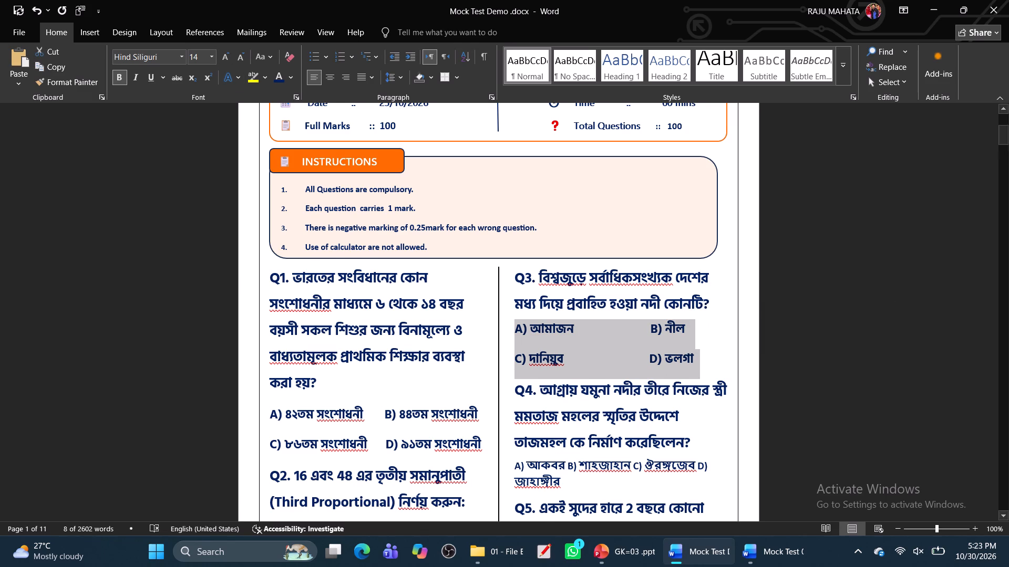
# Format Q4's answer options in Hind Siliguri at size 14.
pyautogui.scroll(-2, 539, 268)
pyautogui.scroll(-2, 571, 339)
pyautogui.moveTo(512, 341); pyautogui.dragTo(521, 344)
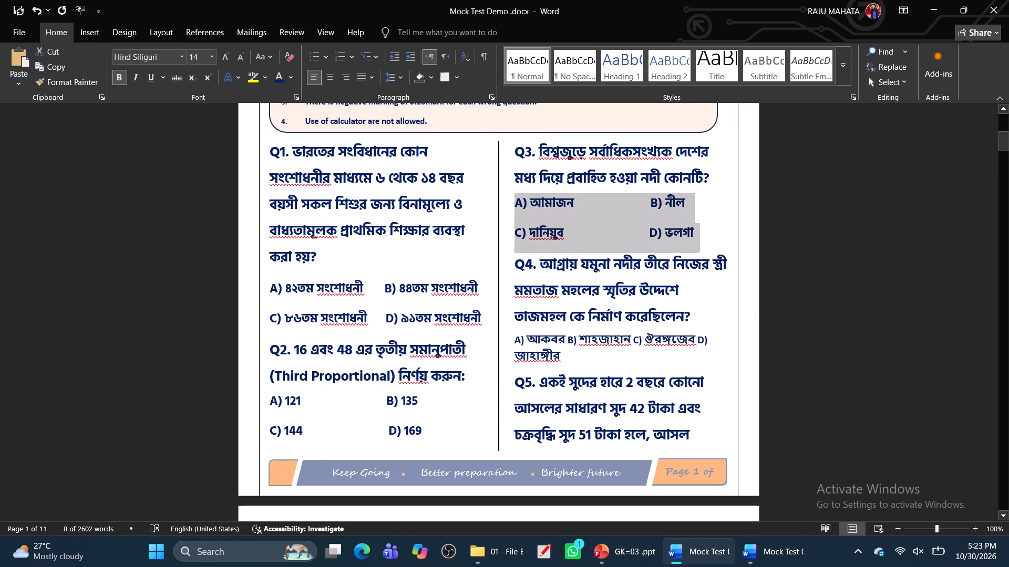
pyautogui.moveTo(521, 344); pyautogui.dragTo(563, 356)
pyautogui.click(586, 321)
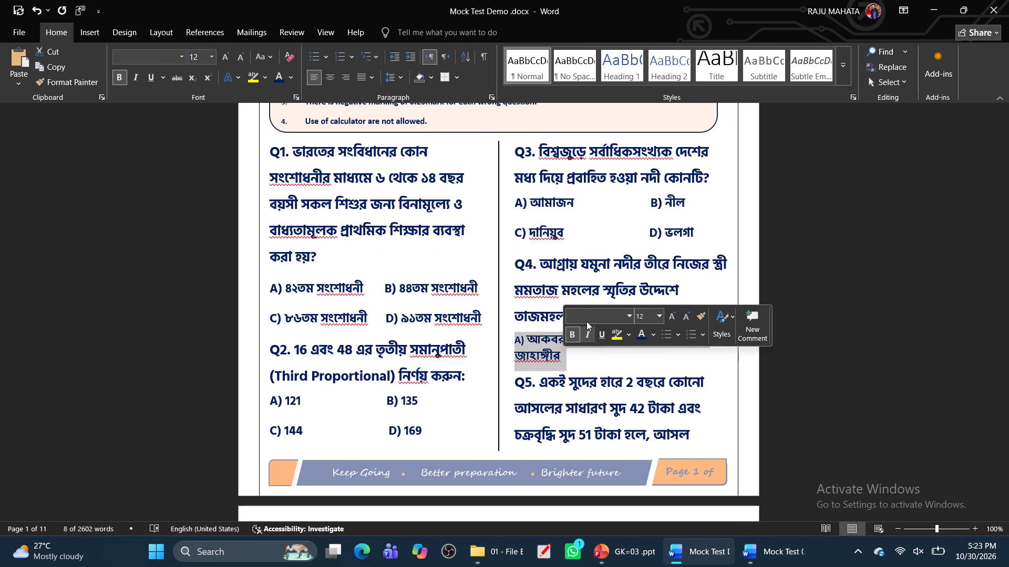
pyautogui.click(586, 318)
pyautogui.press('h')
pyautogui.press('Return')
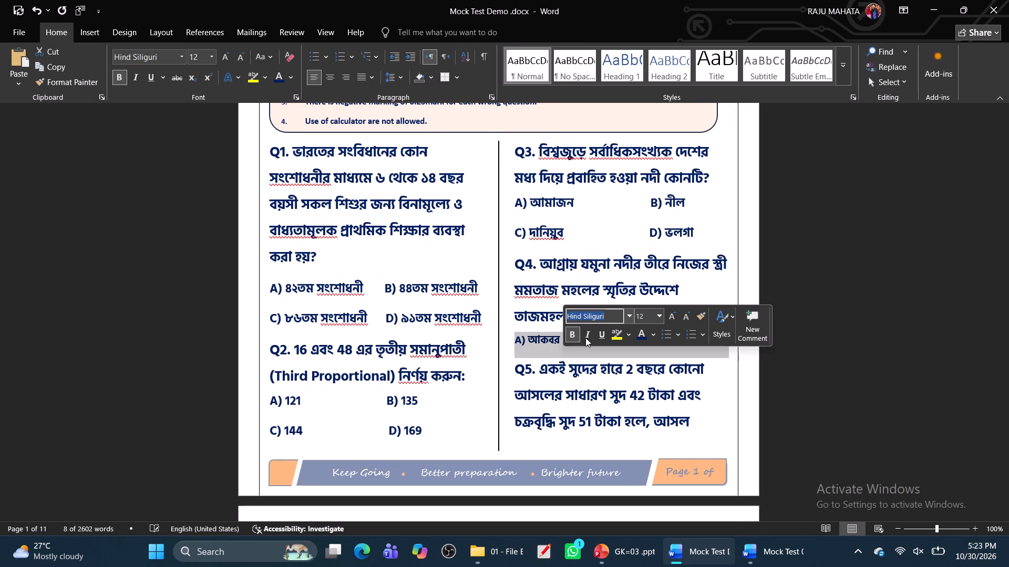
pyautogui.click(674, 318)
pyautogui.click(604, 369)
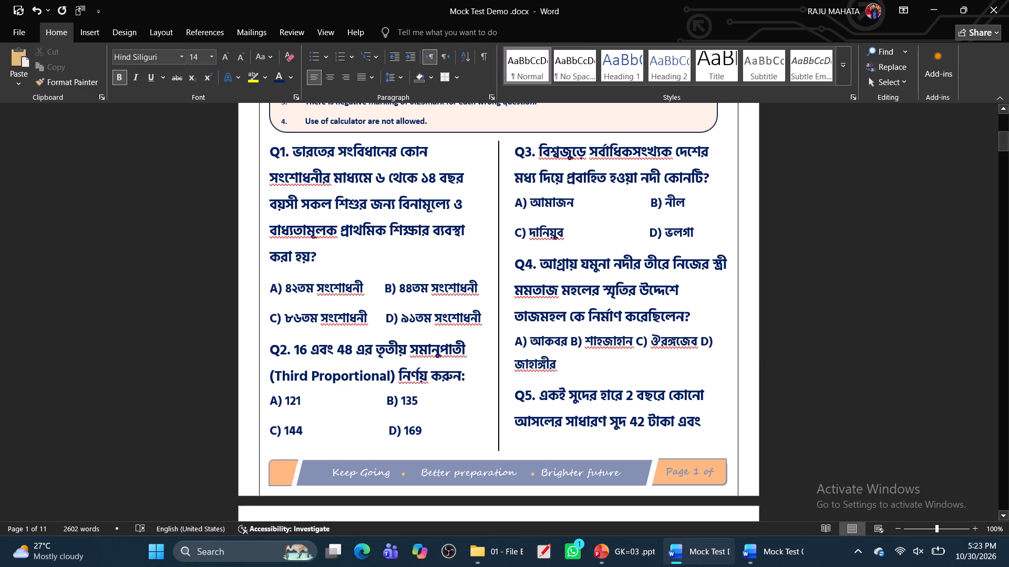
# Space Q4's option B away from option A so that it starts a second column.
pyautogui.click(573, 345)
pyautogui.press('space')
pyautogui.press('space')
pyautogui.press('space')
pyautogui.press('space')
pyautogui.press('space')
pyautogui.press('space')
pyautogui.press('space')
pyautogui.press('space')
pyautogui.press('space')
pyautogui.press('space')
pyautogui.press('space')
pyautogui.press('space')
pyautogui.press('space')
pyautogui.press('space')
pyautogui.press('space')
pyautogui.press('space')
pyautogui.press('space')
pyautogui.press('space')
pyautogui.press('space')
pyautogui.press('space')
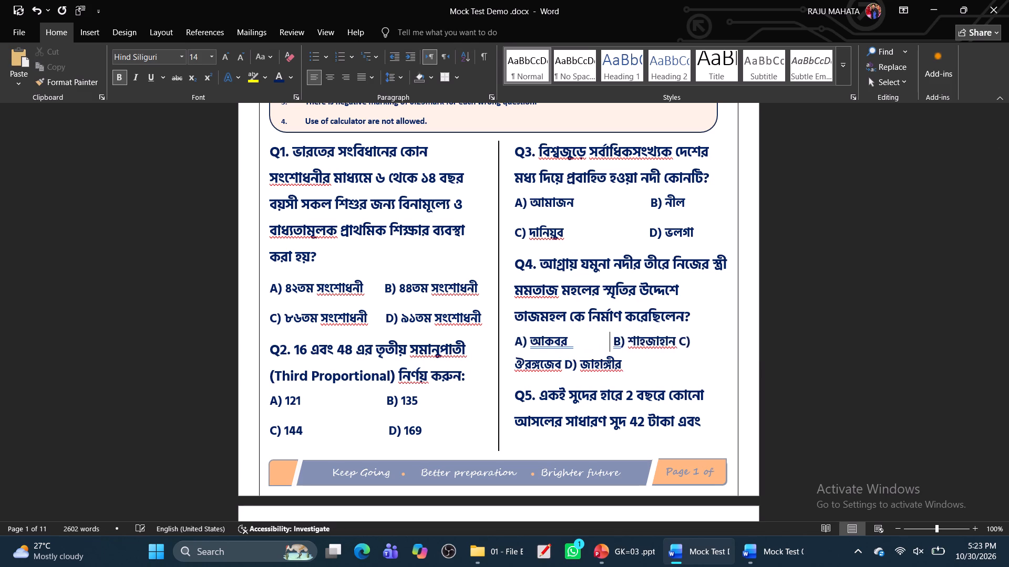
pyautogui.press('space')
pyautogui.press('BackSpace')
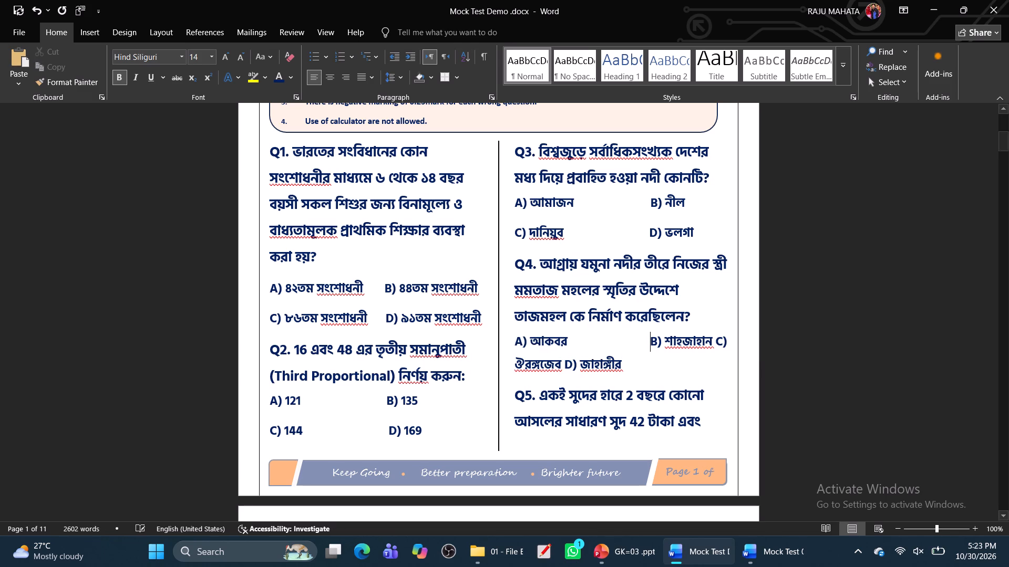
# Put Q4's options C and D on their own line, with D aligned beneath option B.
pyautogui.click(714, 339)
pyautogui.press('Return')
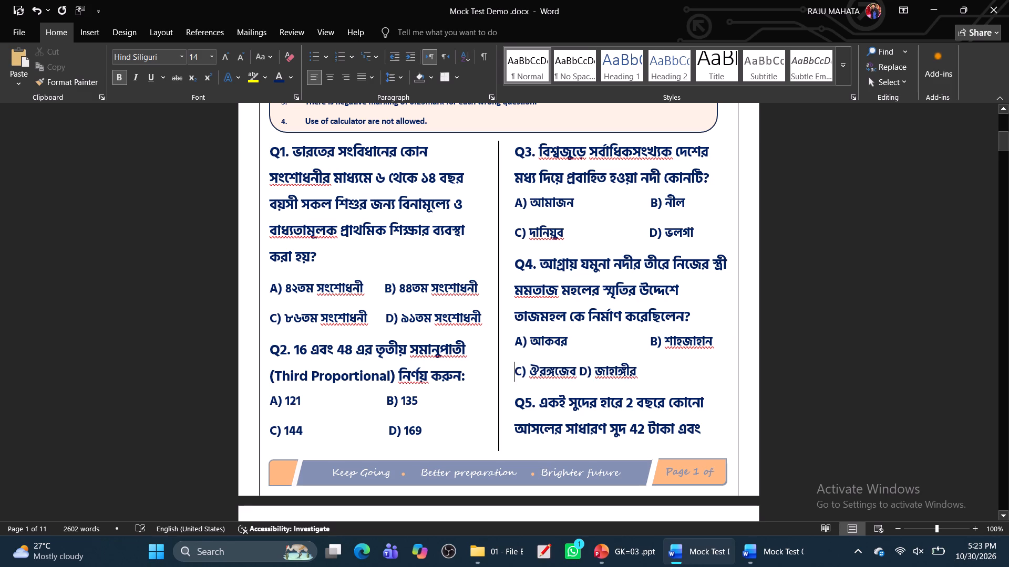
pyautogui.click(579, 376)
pyautogui.press('space')
pyautogui.press('space')
pyautogui.press('space')
pyautogui.press('space')
pyautogui.press('space')
pyautogui.press('space')
pyautogui.press('space')
pyautogui.press('space')
pyautogui.press('space')
pyautogui.press('space')
pyautogui.press('space')
pyautogui.press('space')
pyautogui.press('space')
pyautogui.press('space')
pyautogui.press('space')
pyautogui.press('space')
pyautogui.press('space')
pyautogui.press('space')
pyautogui.press('space')
pyautogui.press('space')
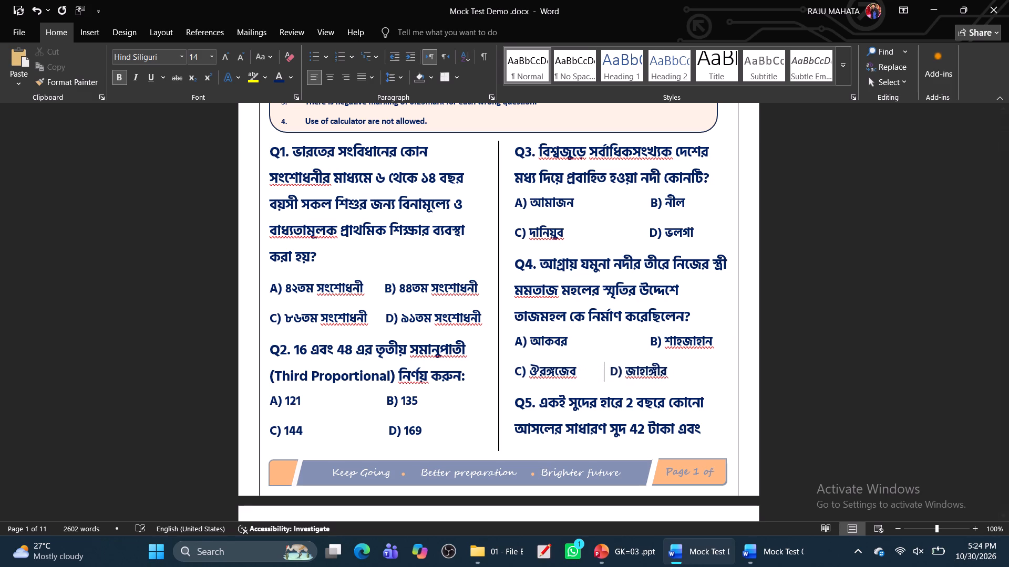
pyautogui.press('BackSpace')
pyautogui.press('BackSpace')
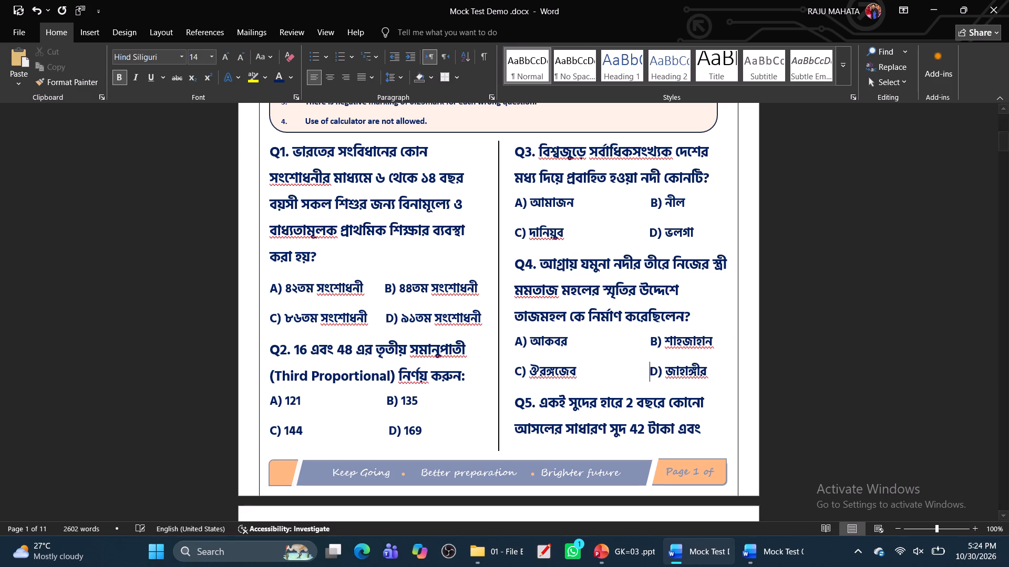
# Reduce the gap before Q4's options B and D by two spaces each, keeping them aligned.
pyautogui.click(652, 342)
pyautogui.press('BackSpace')
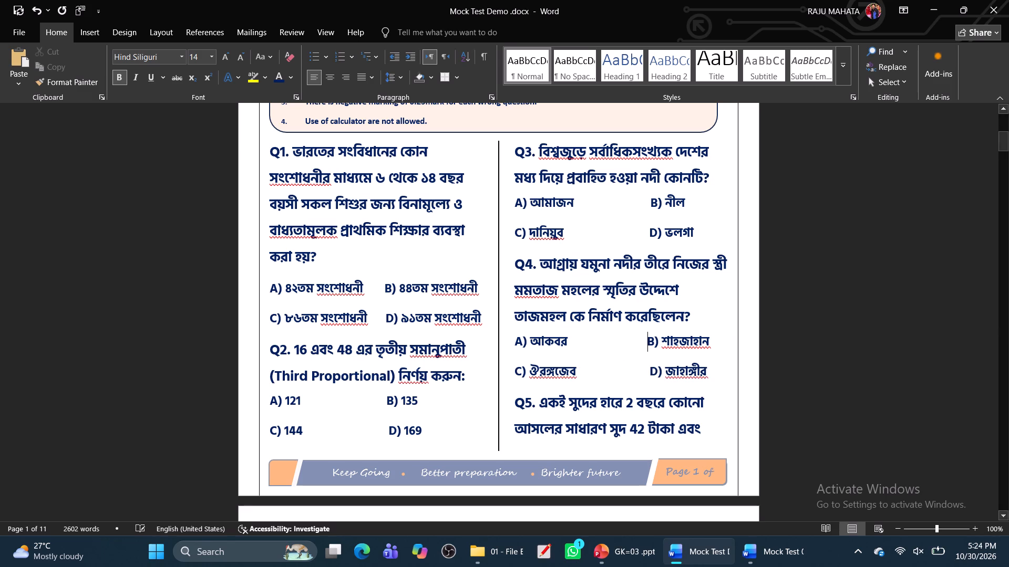
pyautogui.press('BackSpace')
pyautogui.click(652, 374)
pyautogui.press('BackSpace')
pyautogui.press('BackSpace')
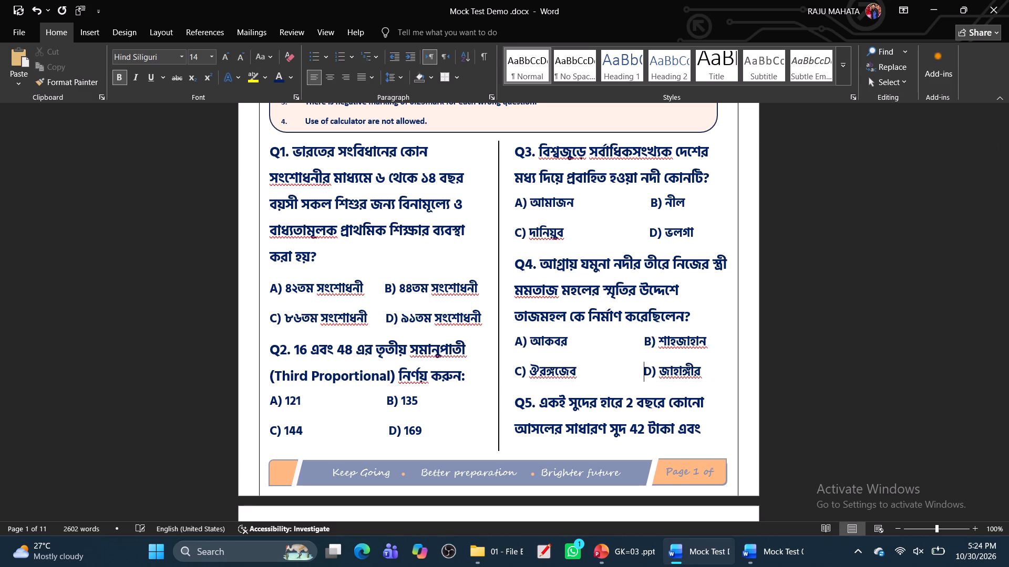
# Format Q5's answer options on page 2 in Hind Siliguri at size 14.
pyautogui.scroll(-4, 613, 358)
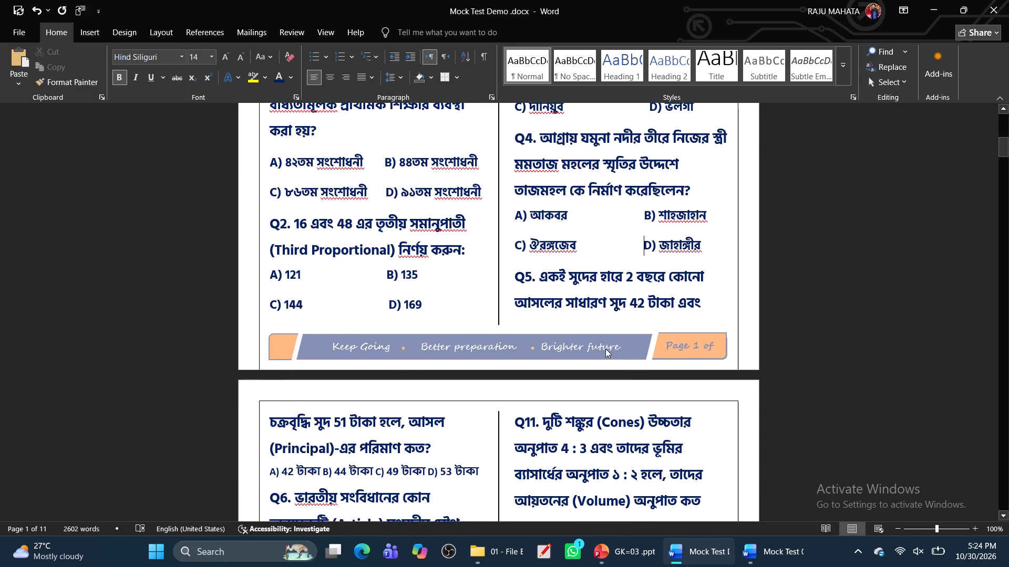
pyautogui.scroll(-2, 532, 303)
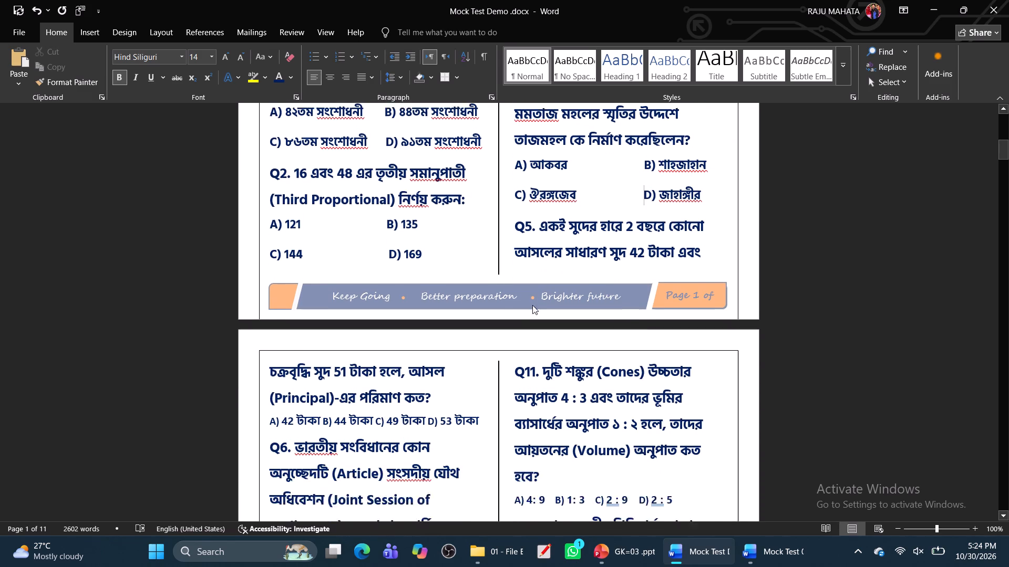
pyautogui.scroll(-3, 526, 308)
pyautogui.moveTo(270, 316); pyautogui.dragTo(466, 309)
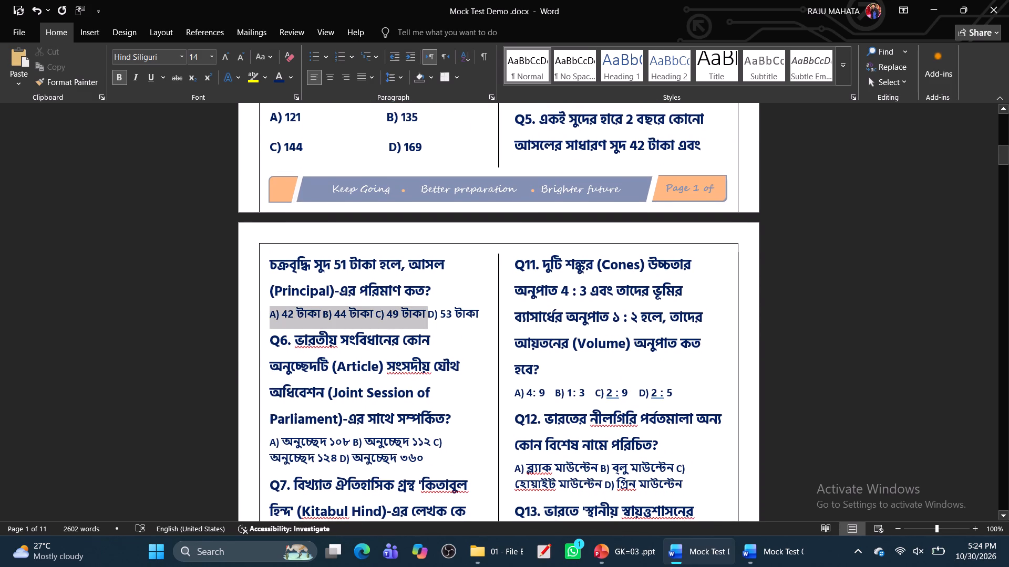
pyautogui.moveTo(466, 309); pyautogui.dragTo(466, 309)
pyautogui.click(480, 271)
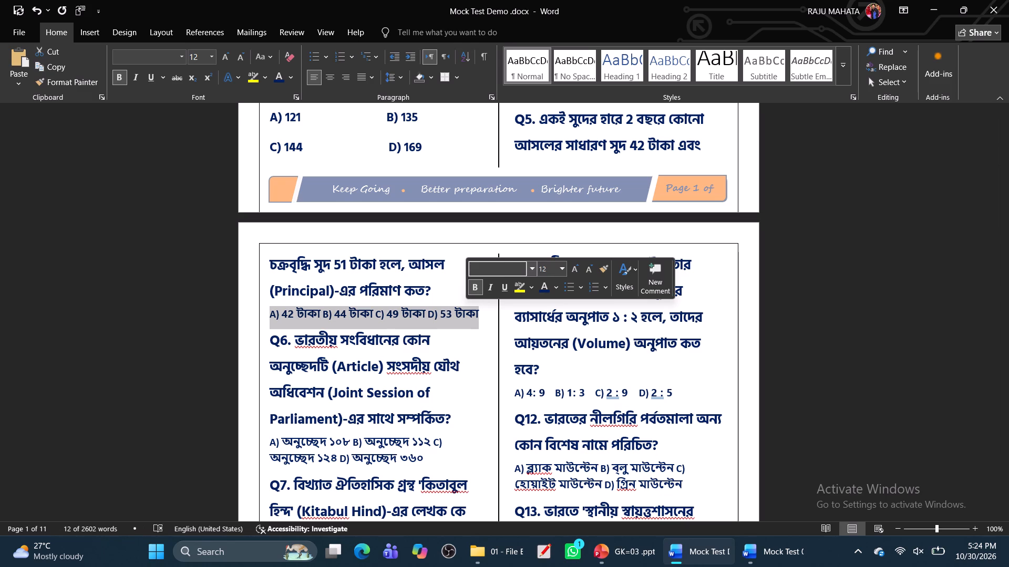
pyautogui.press('h')
pyautogui.press('Return')
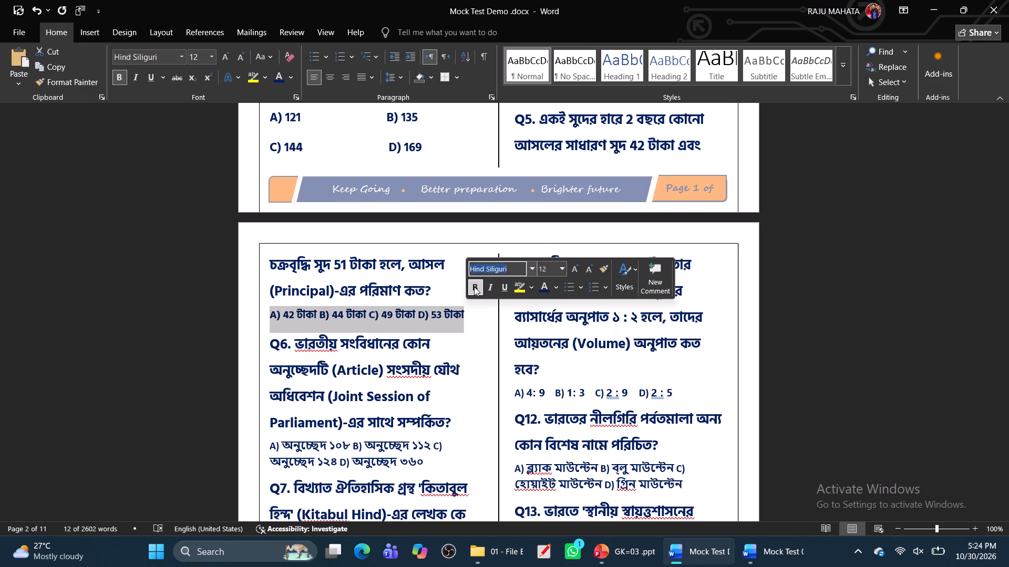
pyautogui.click(578, 269)
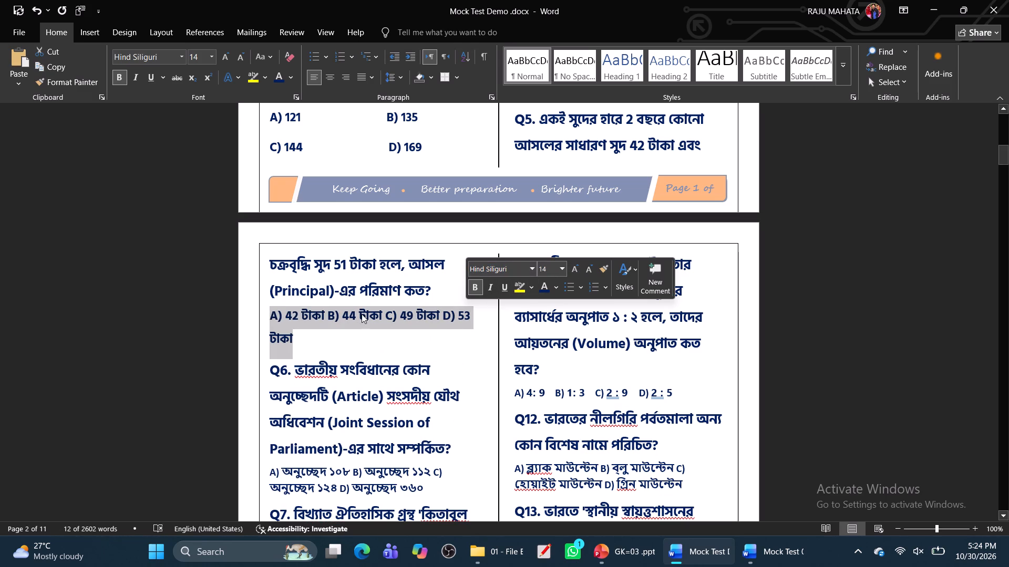
# Space Q5's option B away from option A so that it starts a second column.
pyautogui.click(320, 319)
pyautogui.click(330, 319)
pyautogui.press('space')
pyautogui.press('space')
pyautogui.press('space')
pyautogui.press('space')
pyautogui.press('space')
pyautogui.press('space')
pyautogui.press('space')
pyautogui.press('space')
pyautogui.press('space')
pyautogui.press('space')
pyautogui.press('space')
pyautogui.press('space')
pyautogui.press('space')
pyautogui.press('space')
pyautogui.press('space')
pyautogui.press('space')
pyautogui.press('space')
pyautogui.press('space')
pyautogui.press('space')
pyautogui.press('space')
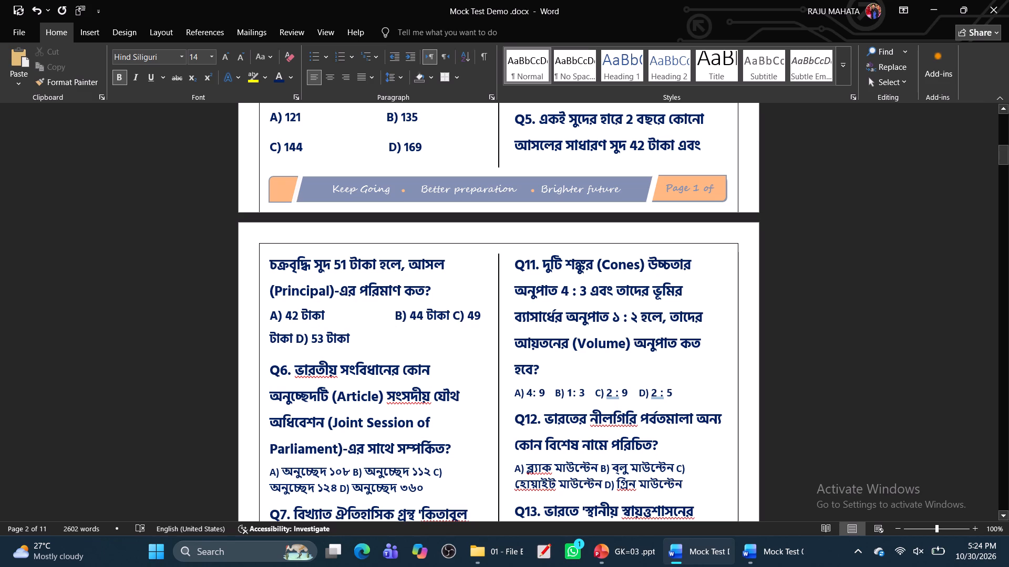
# Put Q5's options C and D on their own line, with D spaced across to align beneath option B.
pyautogui.click(456, 317)
pyautogui.press('Return')
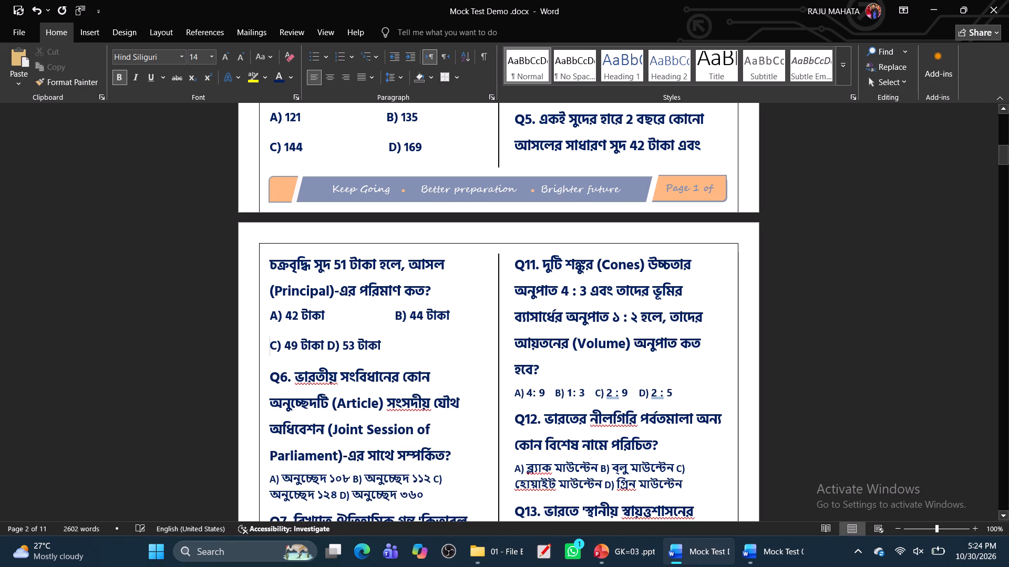
pyautogui.click(324, 348)
pyautogui.press('space')
pyautogui.press('space')
pyautogui.press('space')
pyautogui.press('space')
pyautogui.press('space')
pyautogui.press('space')
pyautogui.press('space')
pyautogui.press('space')
pyautogui.press('space')
pyautogui.press('space')
pyautogui.press('space')
pyautogui.press('space')
pyautogui.press('space')
pyautogui.press('space')
pyautogui.press('space')
pyautogui.press('space')
pyautogui.press('space')
pyautogui.press('space')
pyautogui.press('space')
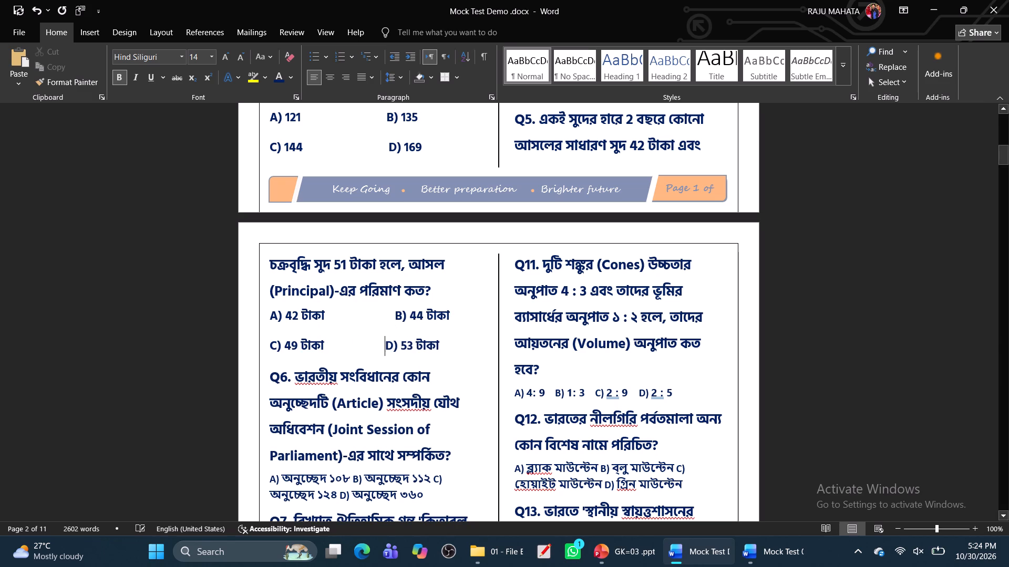
pyautogui.press('space')
pyautogui.press('space')
pyautogui.press('space')
# Format Q6's answer options on page 2 in bold Hind Siliguri at size 14.
pyautogui.scroll(-2, 344, 366)
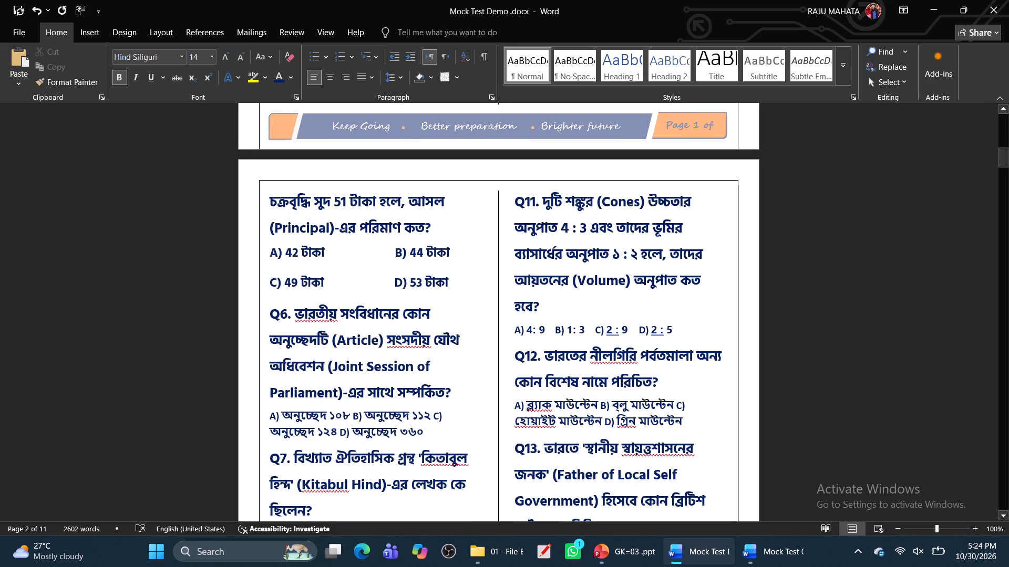
pyautogui.scroll(-4, 344, 338)
pyautogui.moveTo(268, 292); pyautogui.dragTo(271, 292)
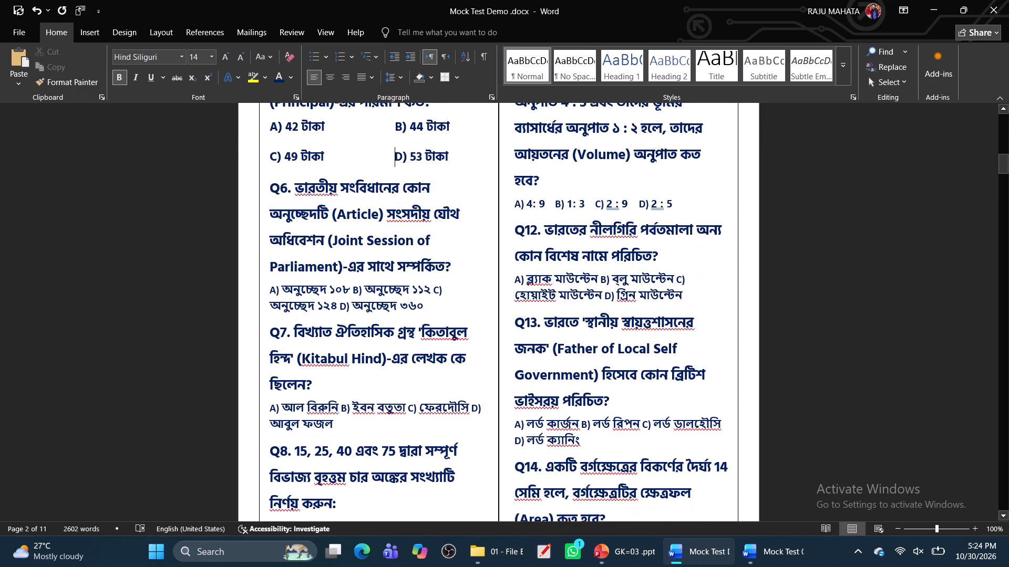
pyautogui.moveTo(271, 292); pyautogui.dragTo(422, 308)
pyautogui.click(450, 268)
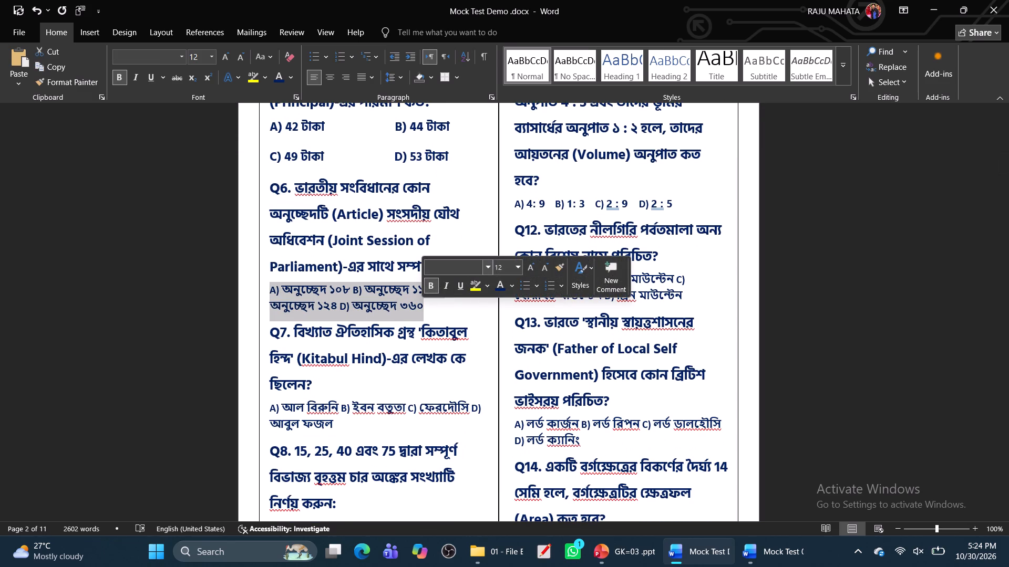
pyautogui.press('h')
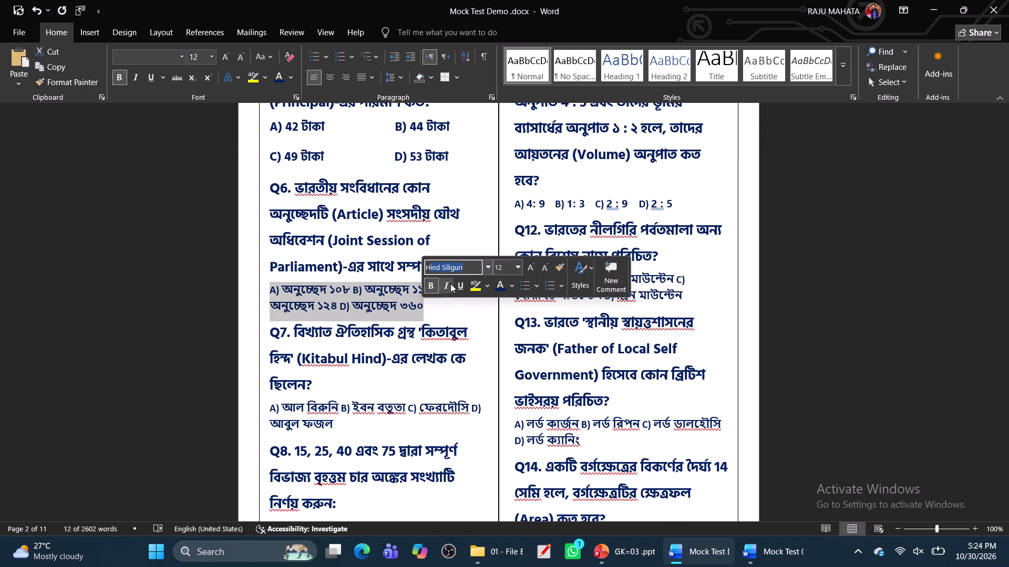
pyautogui.click(429, 287)
pyautogui.click(429, 287)
pyautogui.click(429, 287)
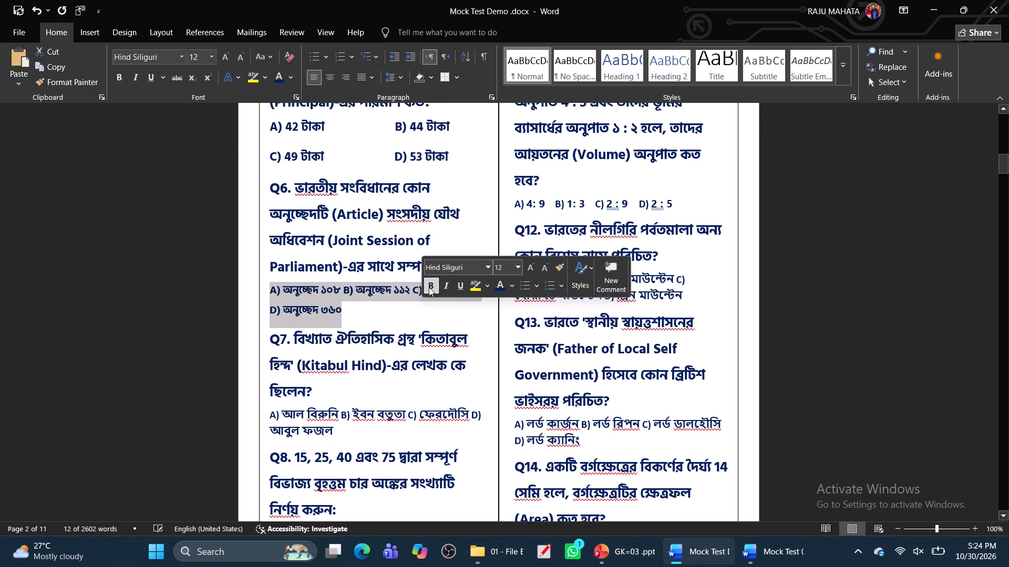
pyautogui.click(529, 270)
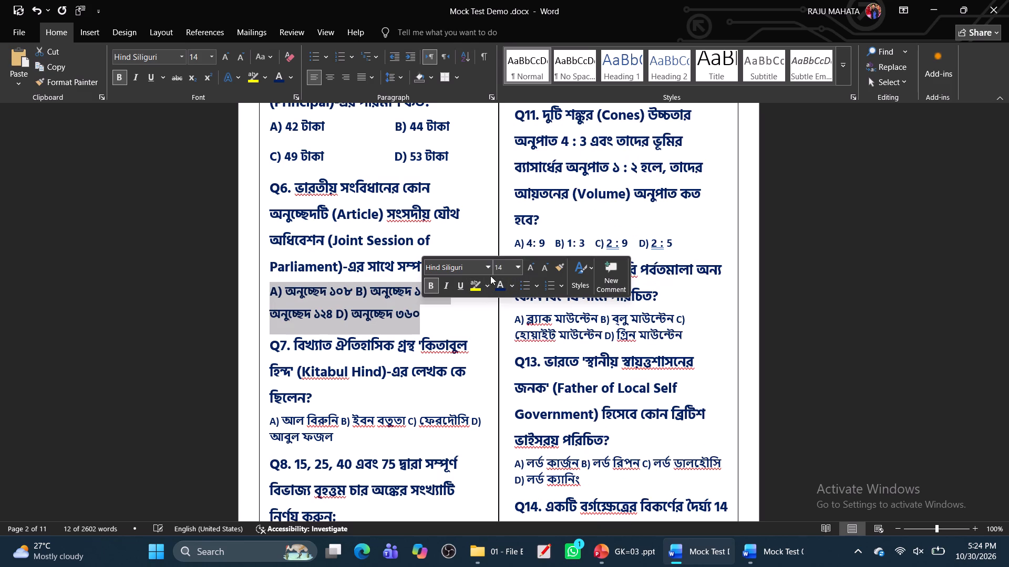
# Space Q6's option B away from option A so that it starts a second column.
pyautogui.click(355, 295)
pyautogui.press('space')
pyautogui.press('space')
pyautogui.press('space')
pyautogui.press('space')
pyautogui.press('space')
pyautogui.press('space')
pyautogui.press('space')
pyautogui.press('space')
pyautogui.press('space')
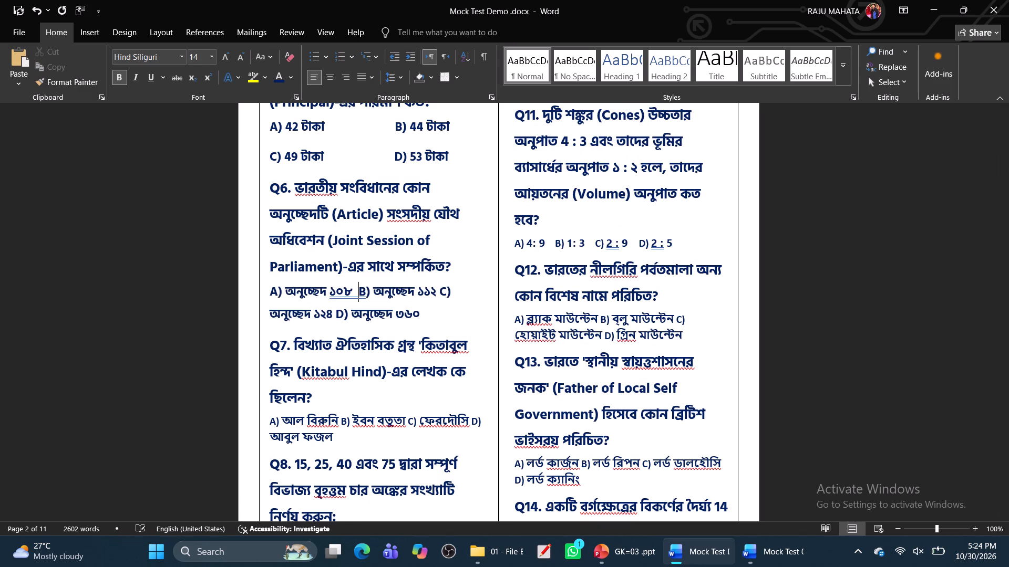
pyautogui.press('space')
pyautogui.press('space')
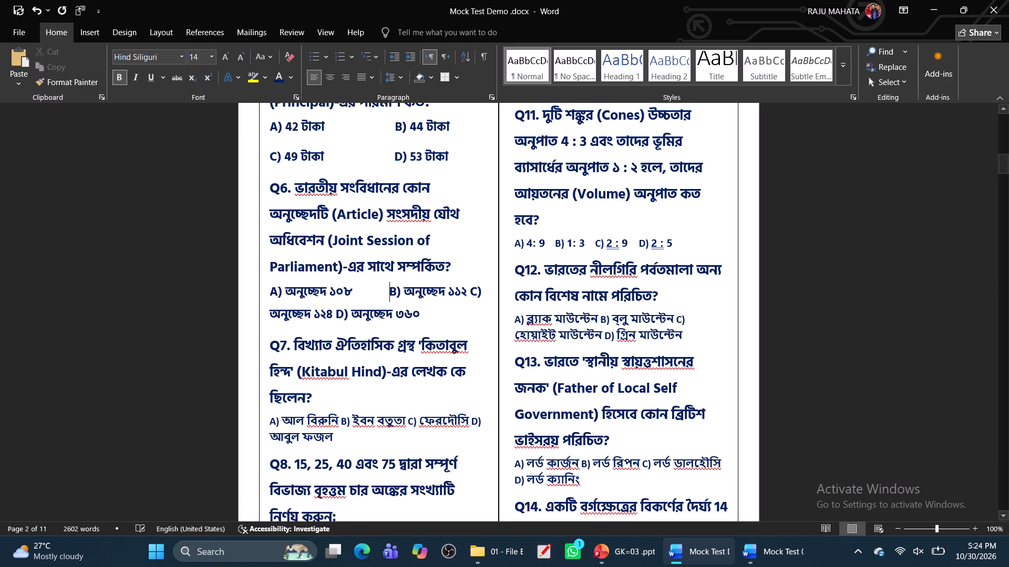
# Put Q6's options C and D on their own line, with D spaced across to align beneath option B.
pyautogui.click(468, 293)
pyautogui.press('Return')
pyautogui.click(351, 325)
pyautogui.press('space')
pyautogui.press('space')
pyautogui.press('space')
pyautogui.press('space')
pyautogui.press('space')
pyautogui.press('space')
pyautogui.press('space')
pyautogui.press('space')
pyautogui.press('space')
pyautogui.press('space')
pyautogui.press('space')
pyautogui.press('space')
pyautogui.press('space')
pyautogui.press('space')
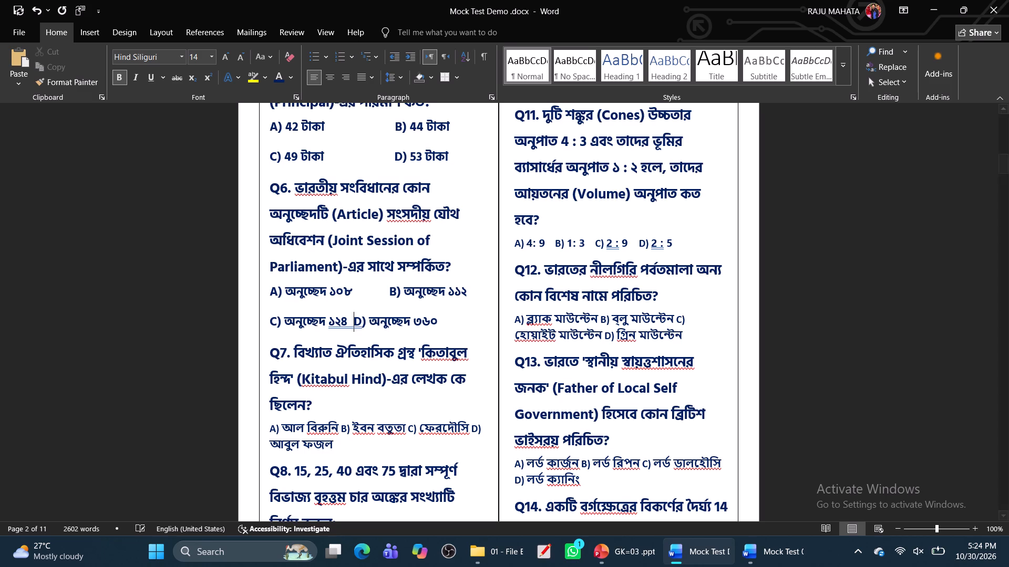
pyautogui.press('BackSpace')
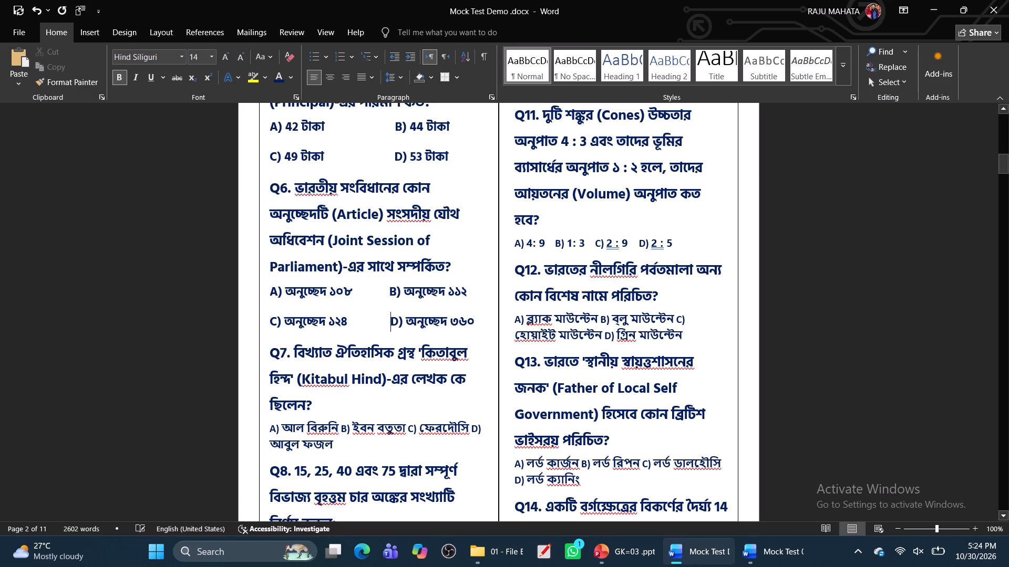
pyautogui.press('BackSpace')
pyautogui.click(367, 331)
# Format Q7's answer options on page 2 in Hind Siliguri at size 14.
pyautogui.scroll(-3, 353, 360)
pyautogui.moveTo(272, 335); pyautogui.dragTo(330, 350)
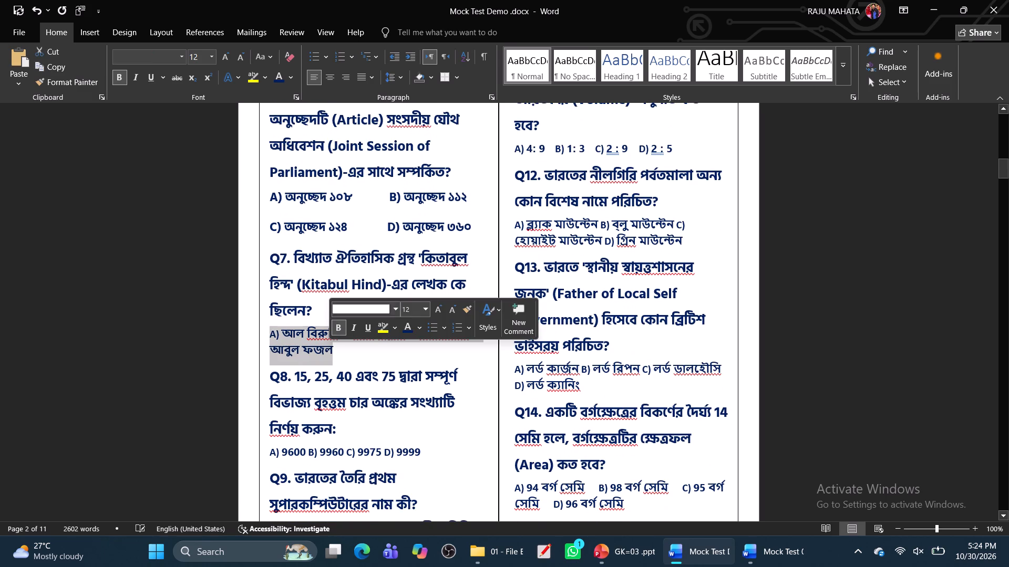
pyautogui.click(353, 305)
pyautogui.press('h')
pyautogui.press('Return')
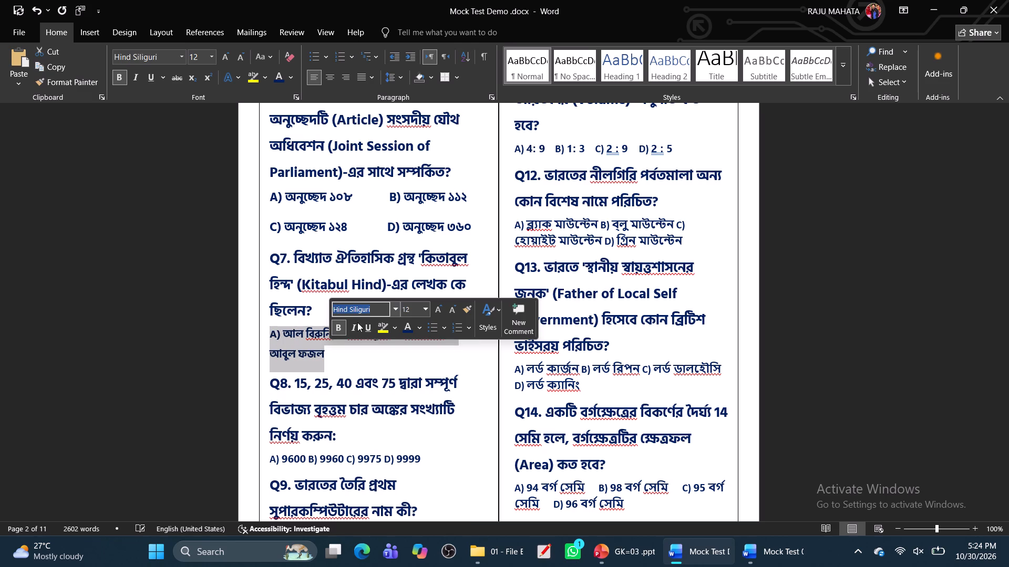
pyautogui.click(438, 308)
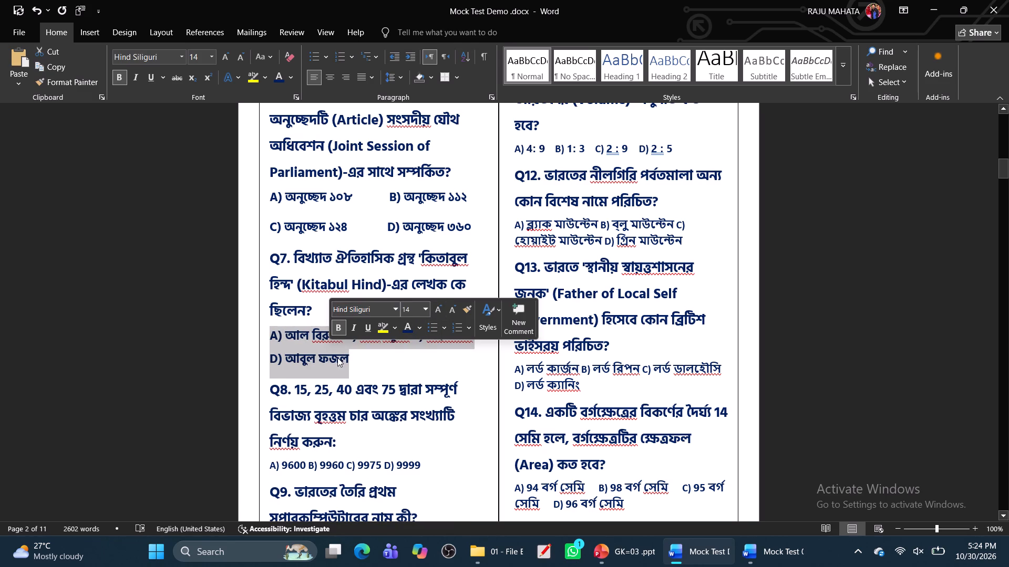
pyautogui.click(361, 375)
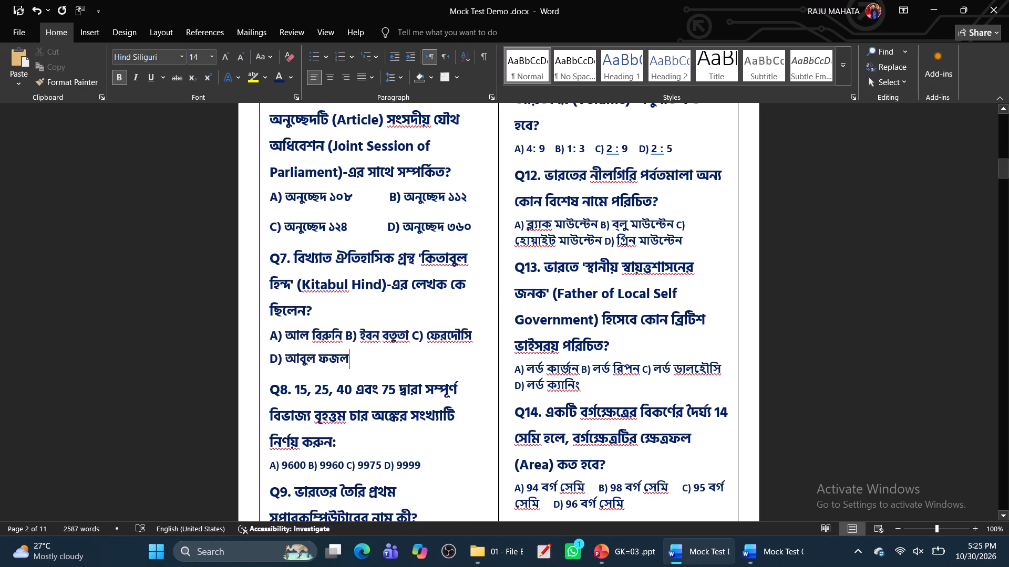
# Space Q7's option B away from option A so that it starts a second column.
pyautogui.click(344, 338)
pyautogui.press('space')
pyautogui.press('space')
pyautogui.press('space')
pyautogui.press('space')
pyautogui.press('space')
pyautogui.press('space')
pyautogui.press('space')
pyautogui.press('space')
pyautogui.press('space')
pyautogui.press('space')
pyautogui.press('space')
pyautogui.press('space')
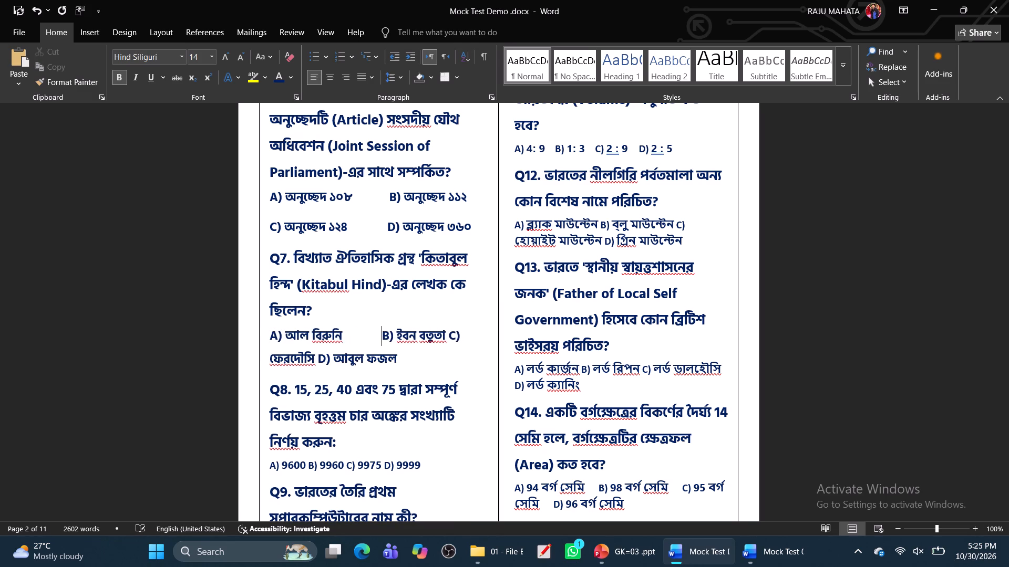
pyautogui.press('space')
pyautogui.press('space')
# Put Q7's options C and D on their own line, with D spaced across to align beneath option B.
pyautogui.click(457, 338)
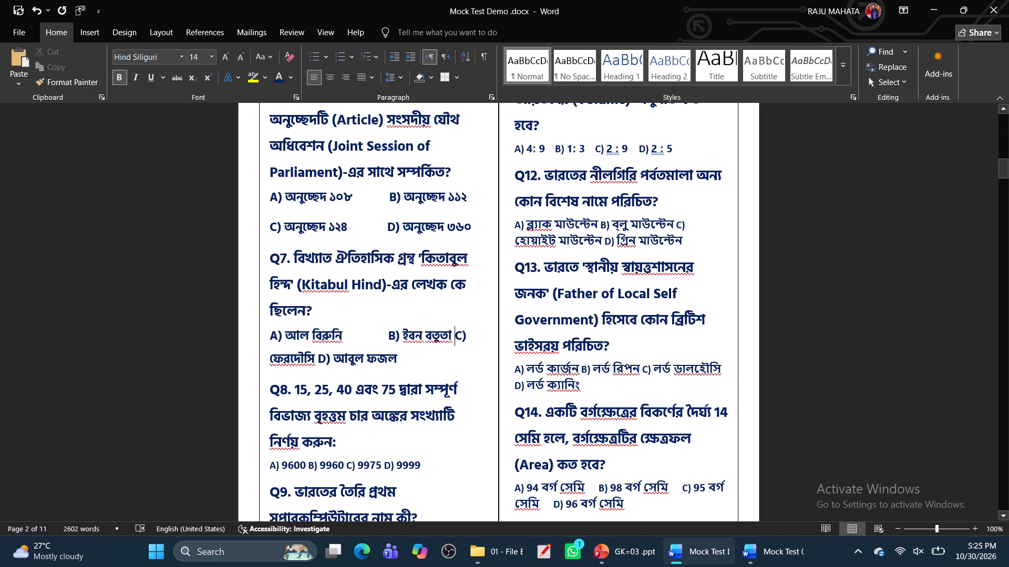
pyautogui.press('Return')
pyautogui.click(333, 369)
pyautogui.press('space')
pyautogui.press('space')
pyautogui.press('space')
pyautogui.press('space')
pyautogui.press('space')
pyautogui.press('space')
pyautogui.press('space')
pyautogui.press('space')
pyautogui.press('space')
pyautogui.press('space')
pyautogui.press('space')
pyautogui.press('space')
pyautogui.press('space')
pyautogui.press('space')
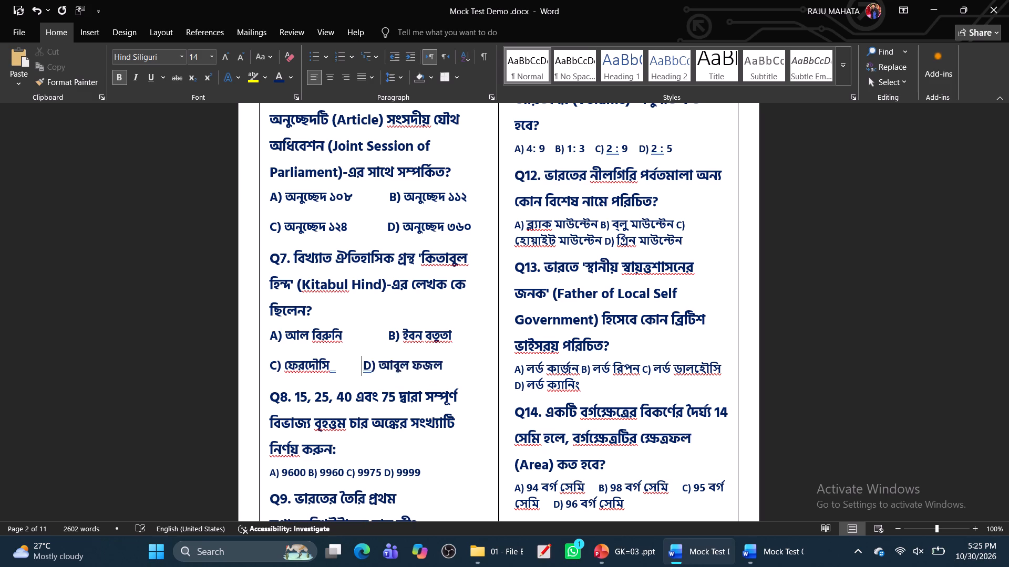
pyautogui.press('space')
pyautogui.press('space')
pyautogui.press('space')
pyautogui.press('space')
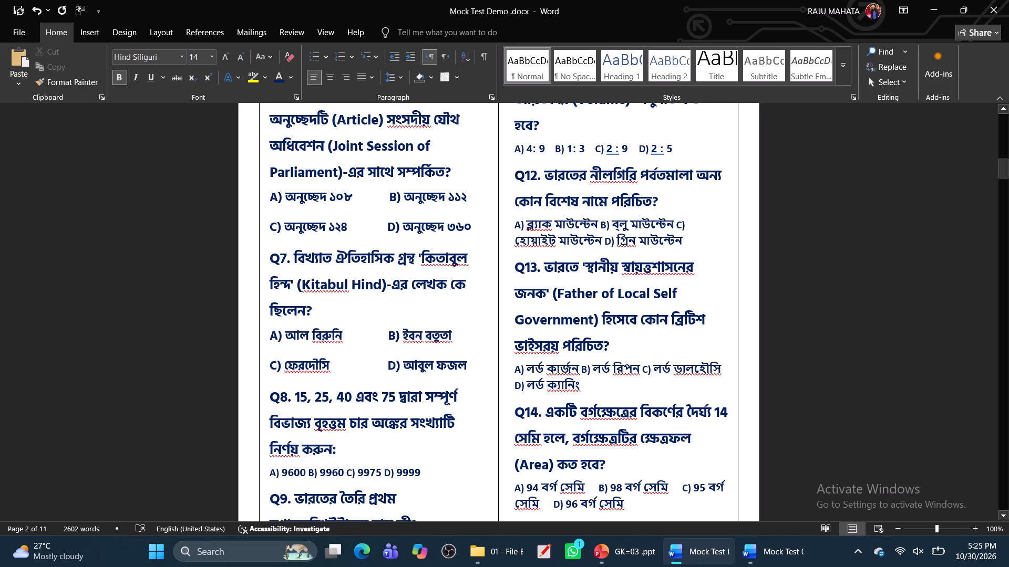
# Minimize the Mock Test Demo document, and close the Mock Test 01 document and its folder window.
pyautogui.click(928, 5)
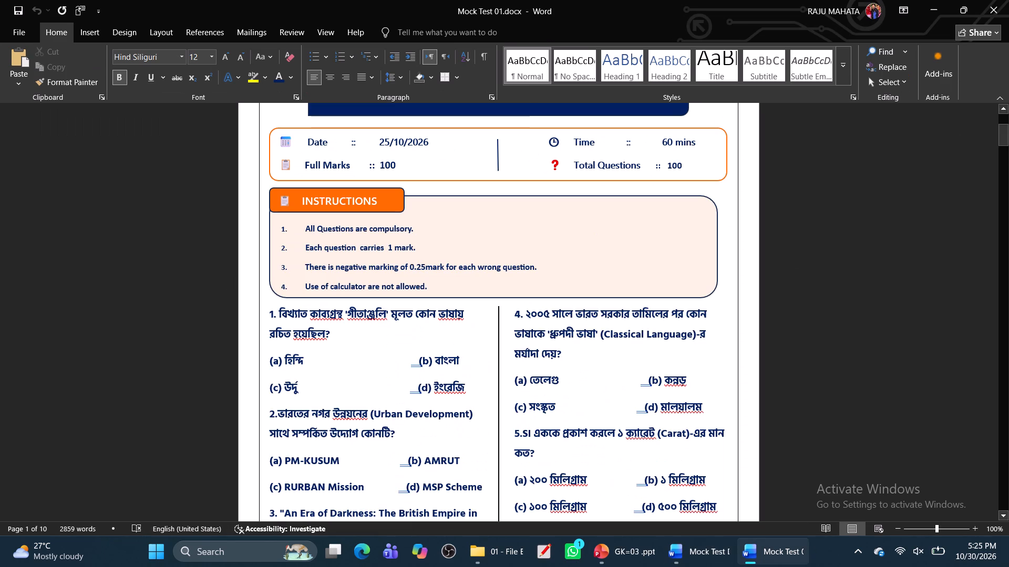
pyautogui.click(1004, 2)
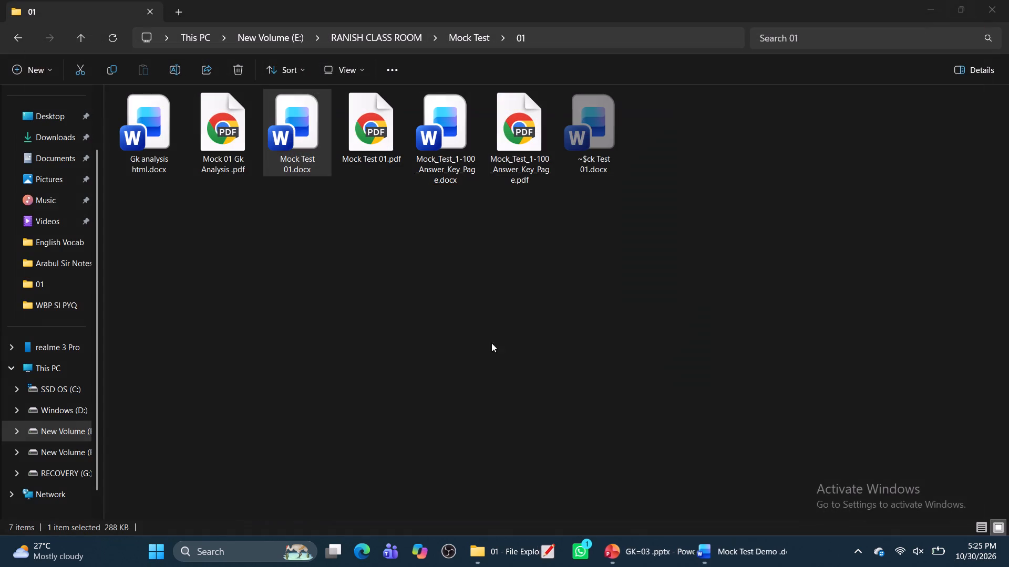
pyautogui.click(997, 0)
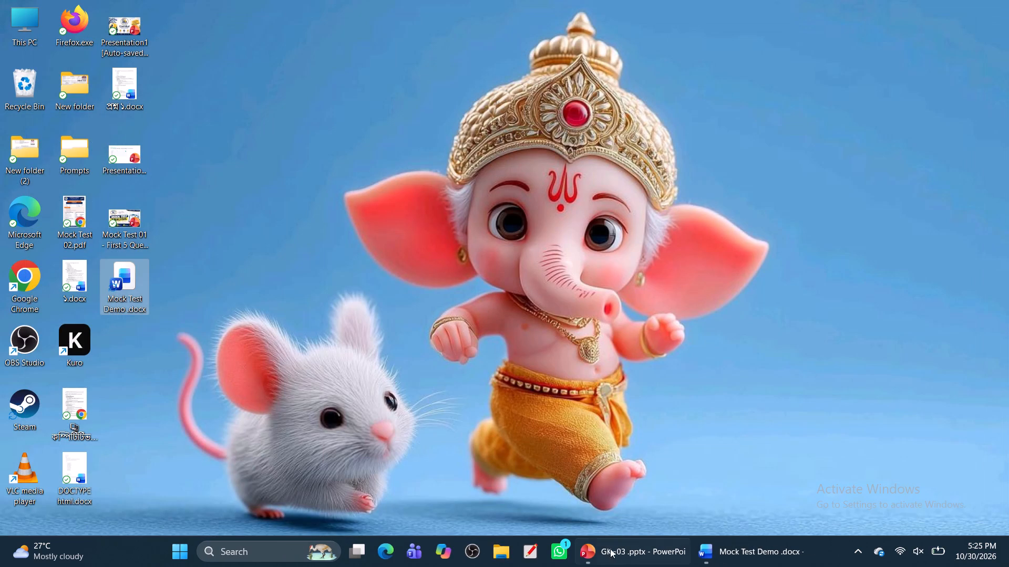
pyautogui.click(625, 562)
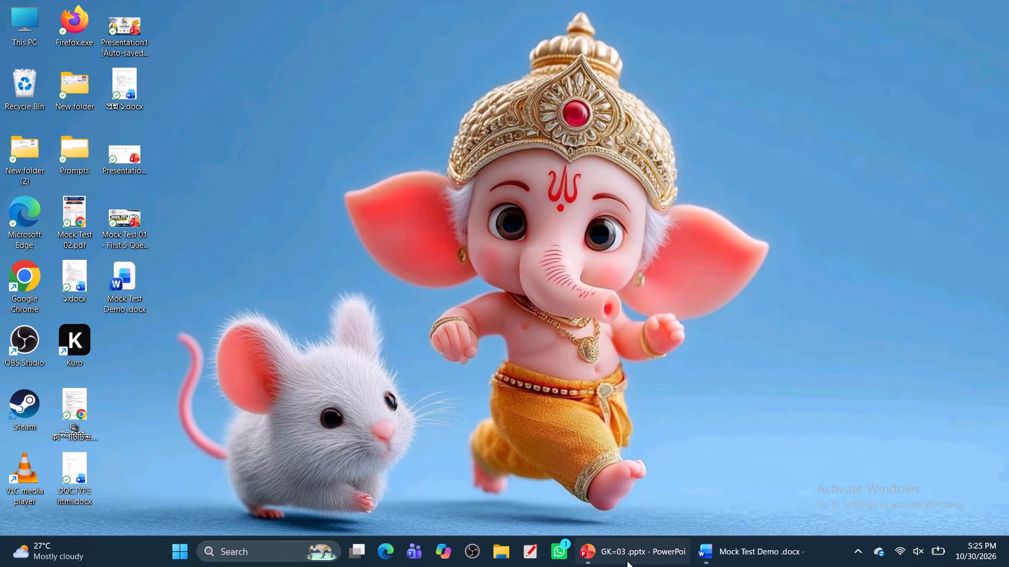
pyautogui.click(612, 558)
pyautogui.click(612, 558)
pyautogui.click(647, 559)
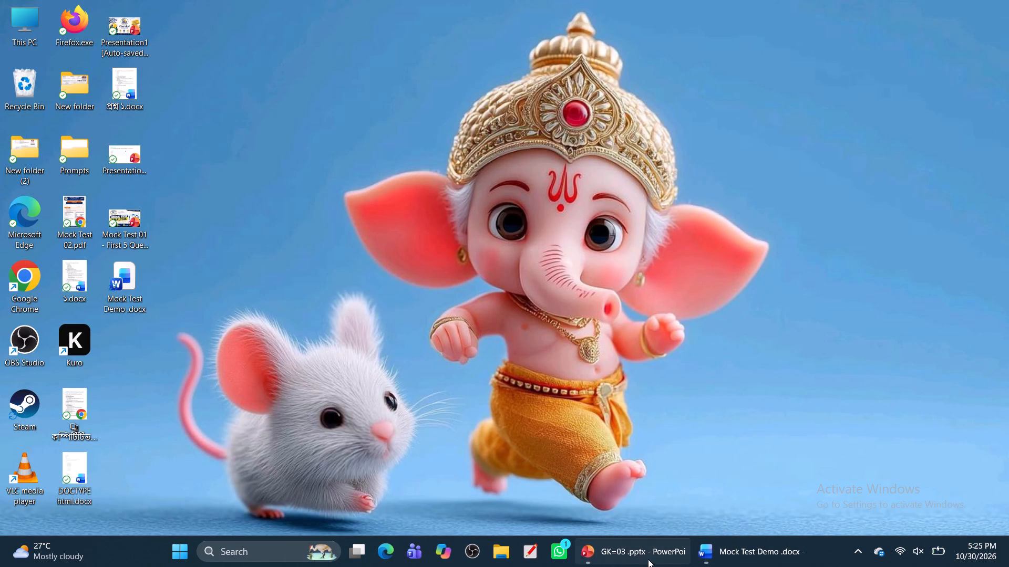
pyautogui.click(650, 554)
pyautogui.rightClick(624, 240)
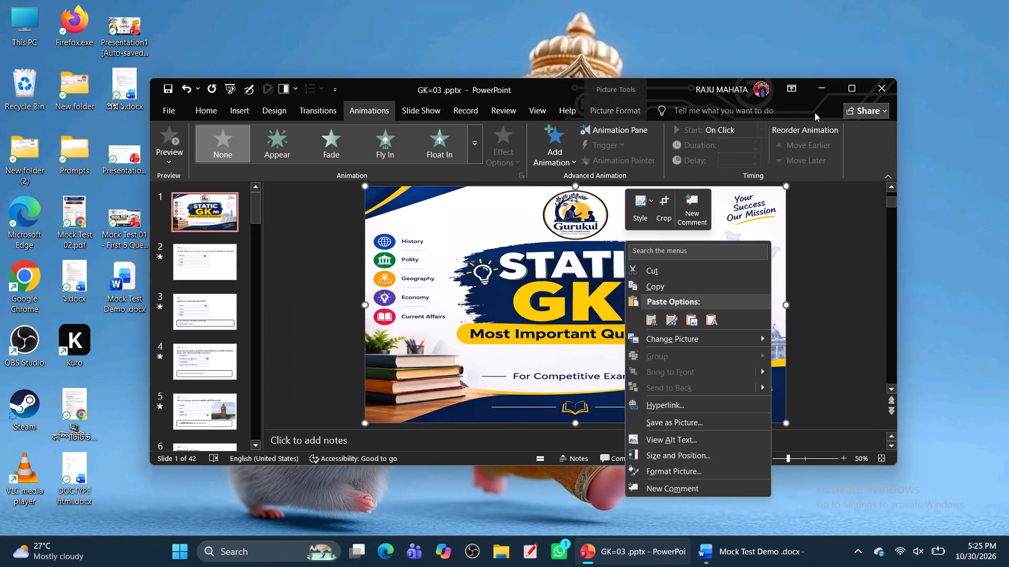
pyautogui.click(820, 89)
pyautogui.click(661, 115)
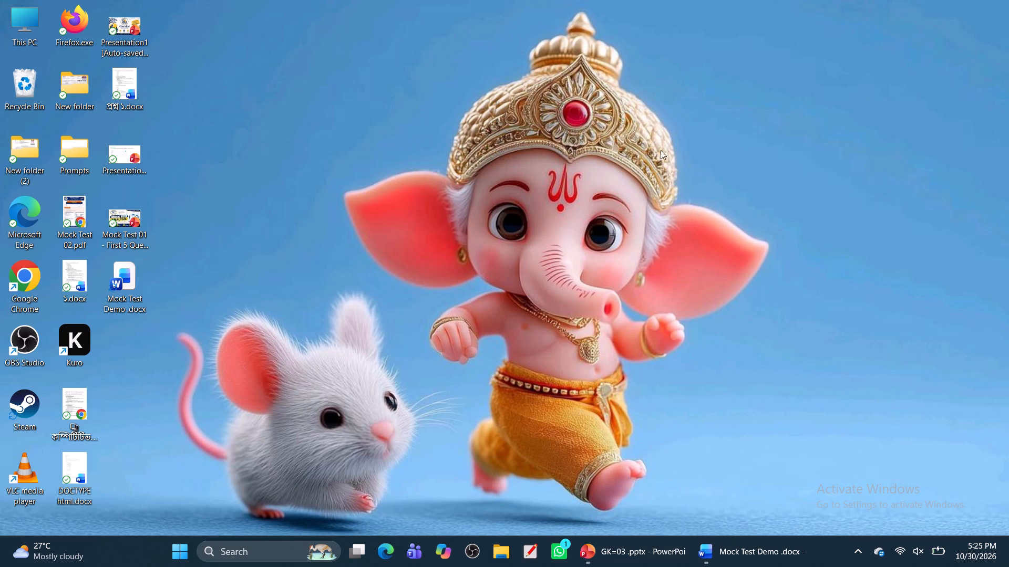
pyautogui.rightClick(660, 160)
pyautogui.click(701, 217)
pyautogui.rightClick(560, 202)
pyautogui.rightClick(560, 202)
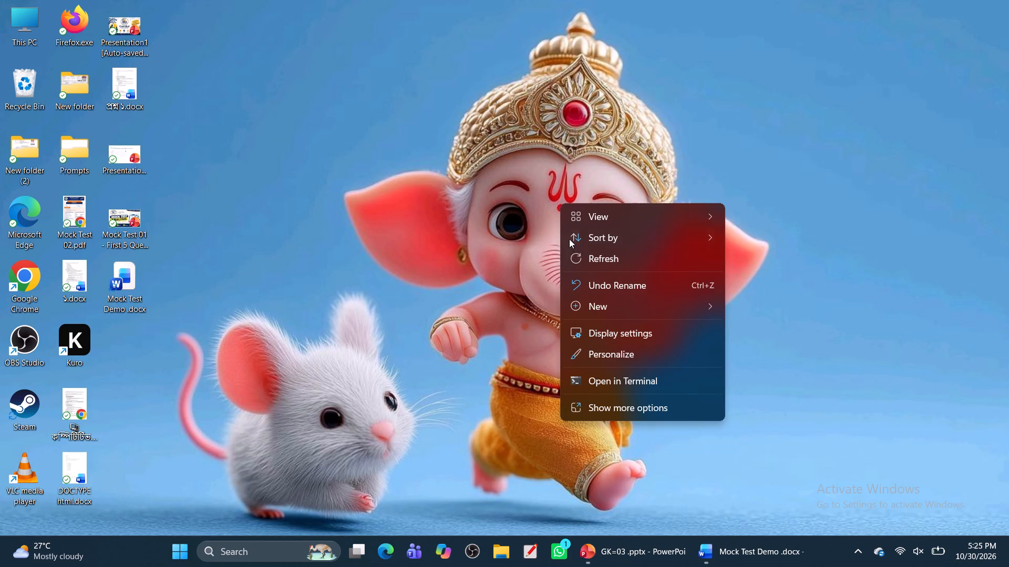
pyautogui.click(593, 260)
# Permanently delete Mock Test sample.docx and Mock Test TEMPLATE - Copy.docx from the Recycle Bin, and close its window.
pyautogui.doubleClick(26, 89)
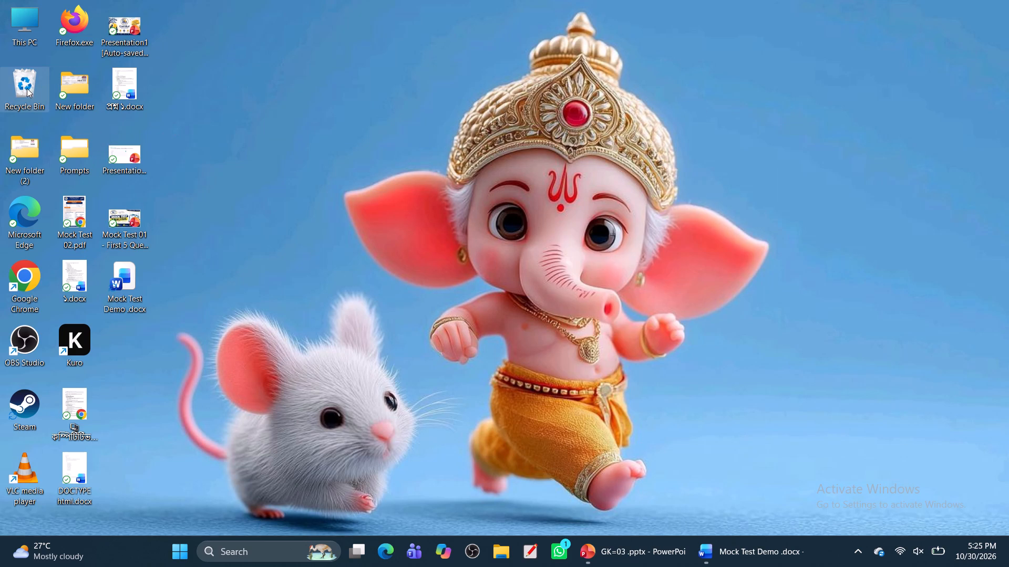
pyautogui.moveTo(279, 161); pyautogui.dragTo(149, 161)
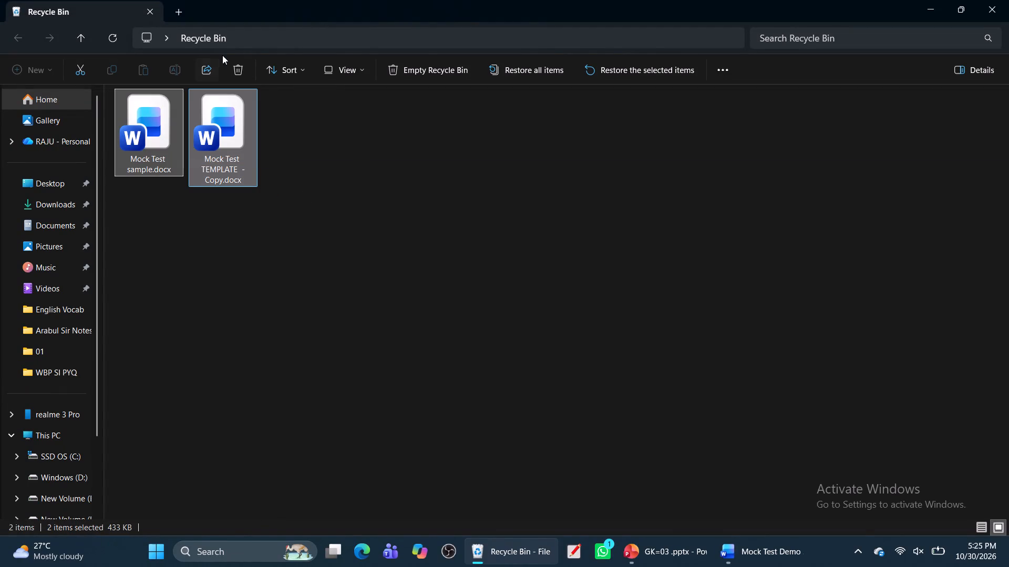
pyautogui.click(231, 65)
pyautogui.click(549, 287)
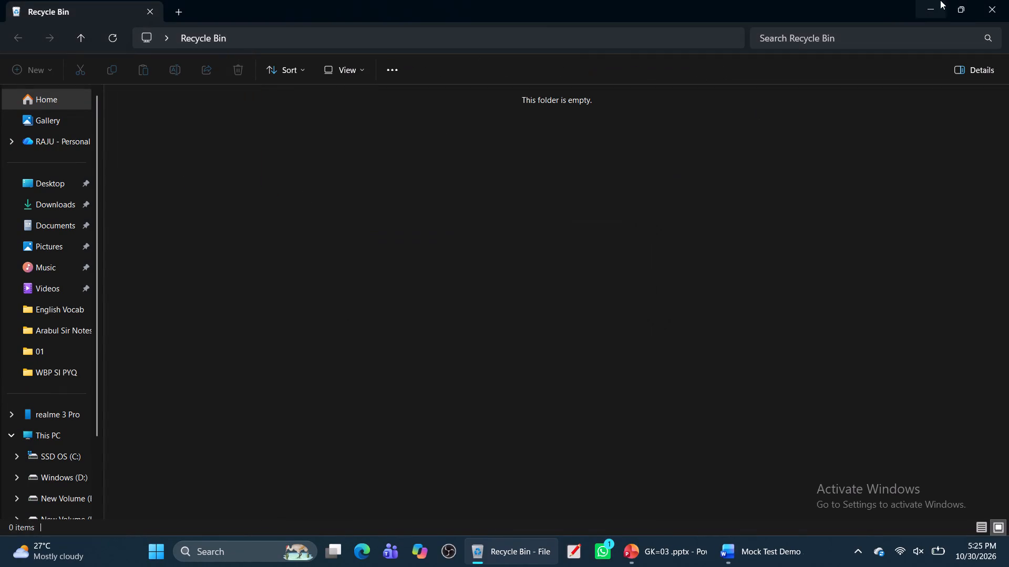
pyautogui.click(1005, 1)
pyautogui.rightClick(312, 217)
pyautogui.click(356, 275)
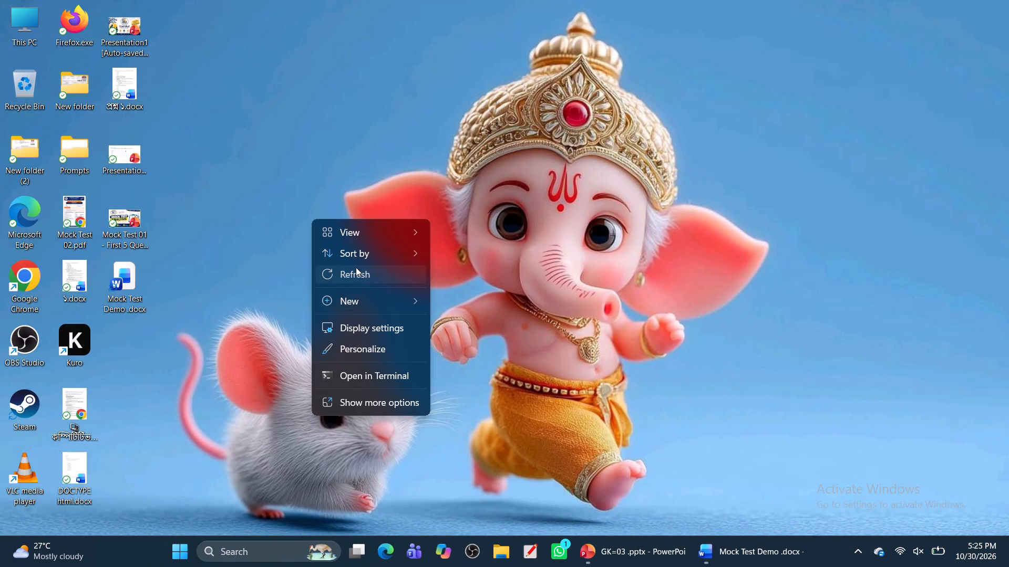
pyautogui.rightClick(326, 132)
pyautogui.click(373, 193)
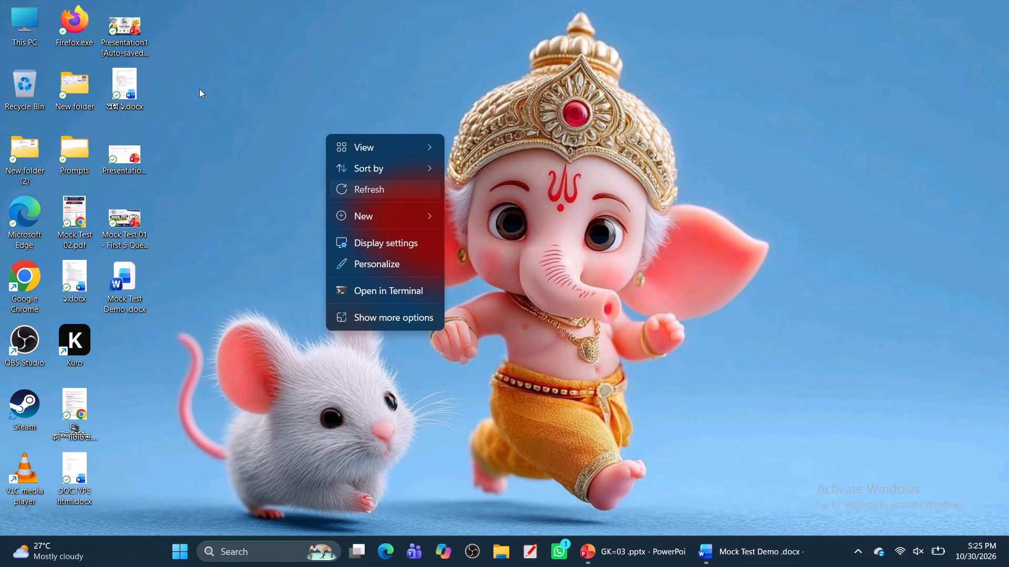
# Switch to the GK=03 presentation, view slide 2 and the title slide, and minimize the presentation.
pyautogui.click(635, 562)
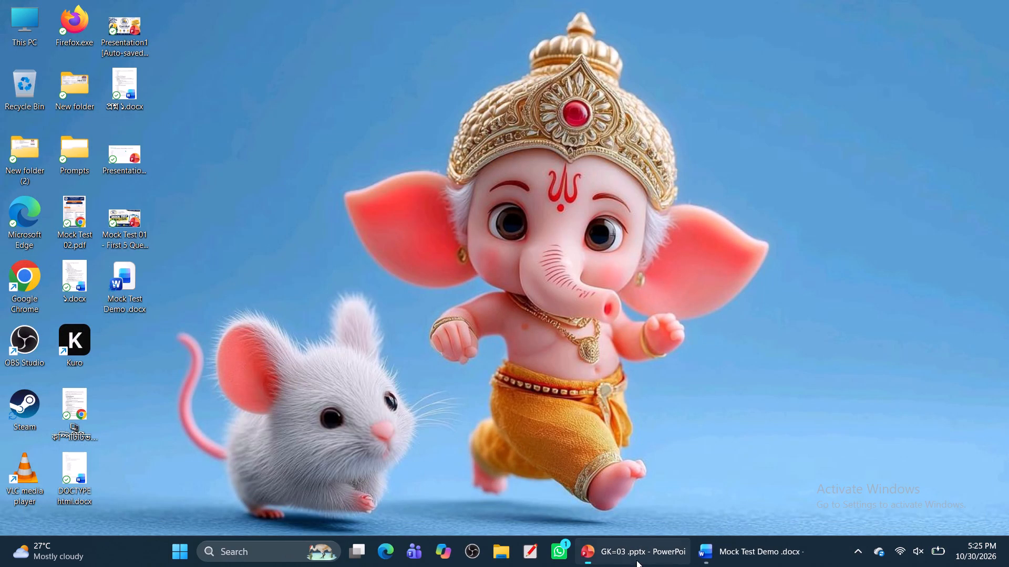
pyautogui.click(847, 86)
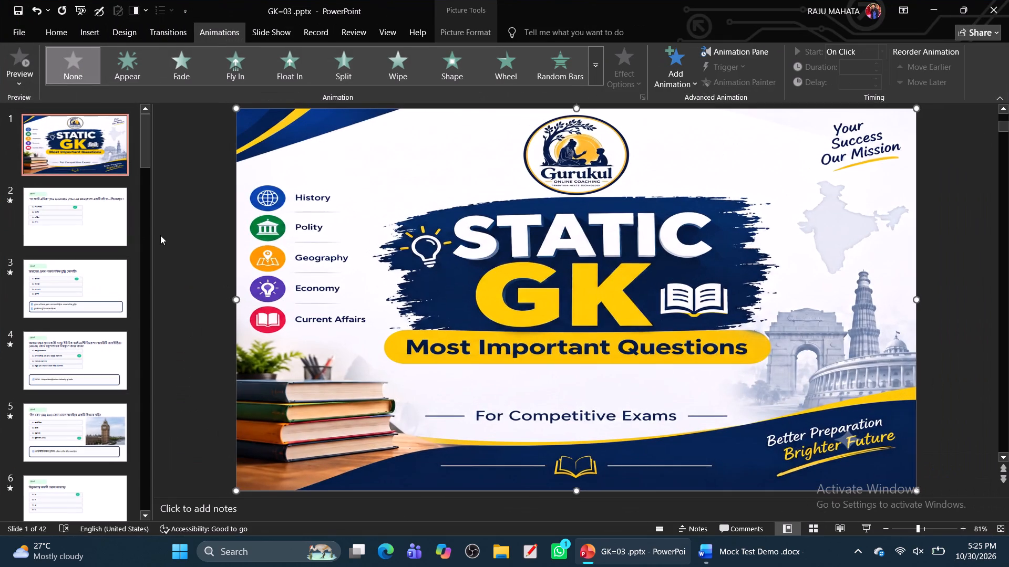
pyautogui.click(86, 239)
pyautogui.click(89, 154)
pyautogui.click(931, 1)
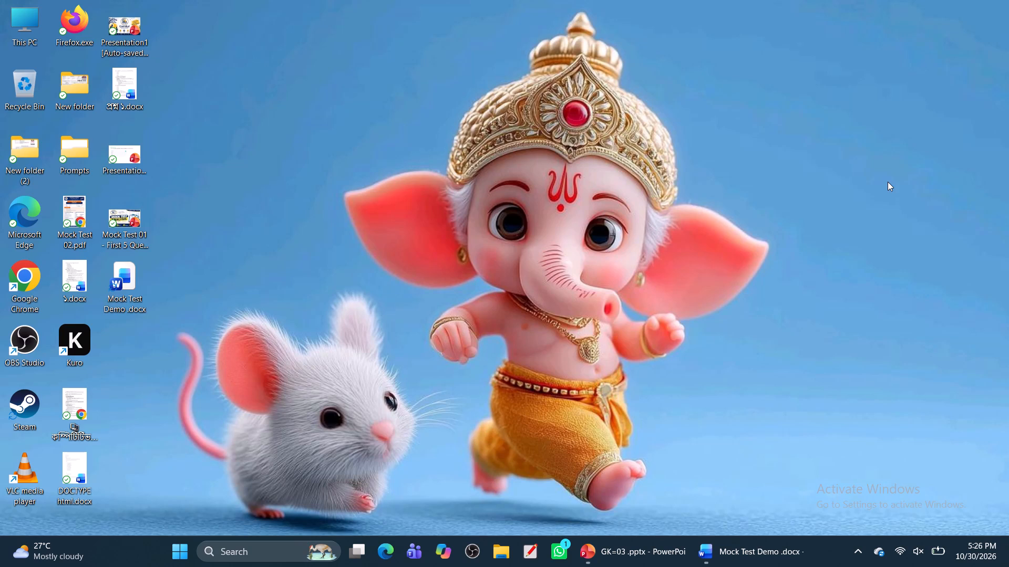
# Switch to the Mock Test Demo document and format Q8's answer options in Hind Siliguri, size 14.
pyautogui.click(759, 559)
pyautogui.scroll(-5, 464, 369)
pyautogui.moveTo(267, 320); pyautogui.dragTo(386, 313)
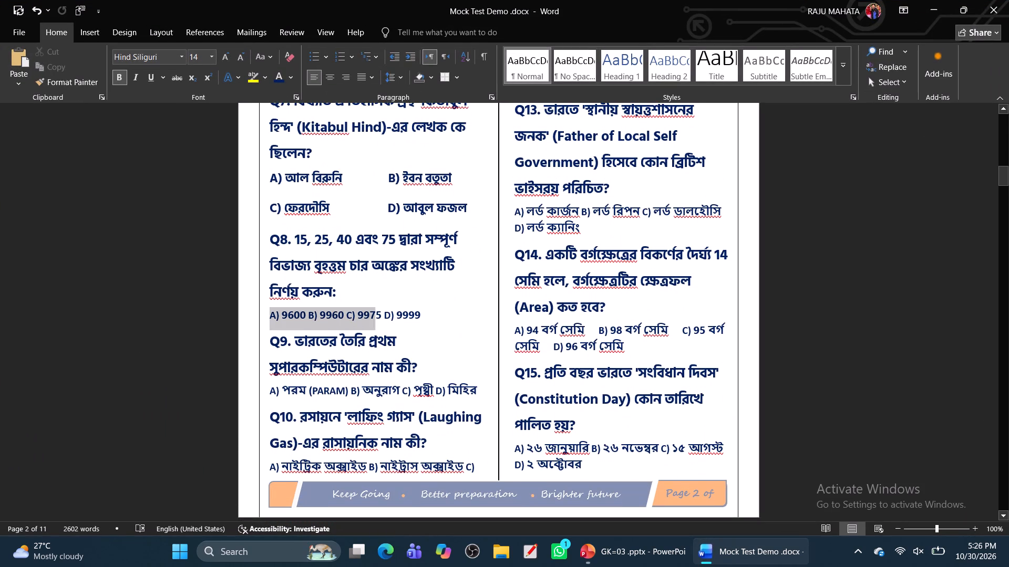
pyautogui.moveTo(386, 313); pyautogui.dragTo(413, 309)
pyautogui.click(431, 263)
pyautogui.click(431, 267)
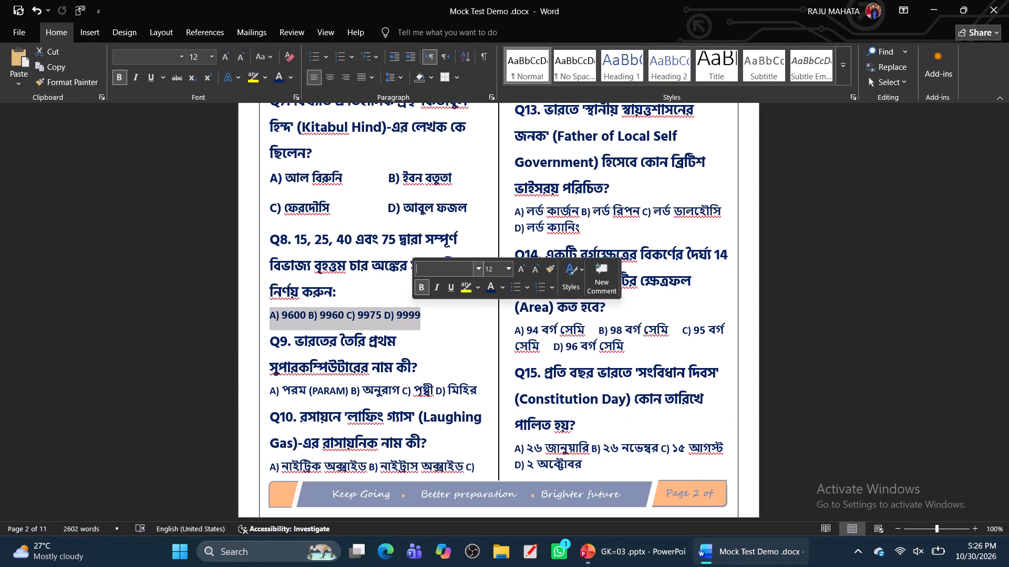
pyautogui.press('h')
pyautogui.press('Return')
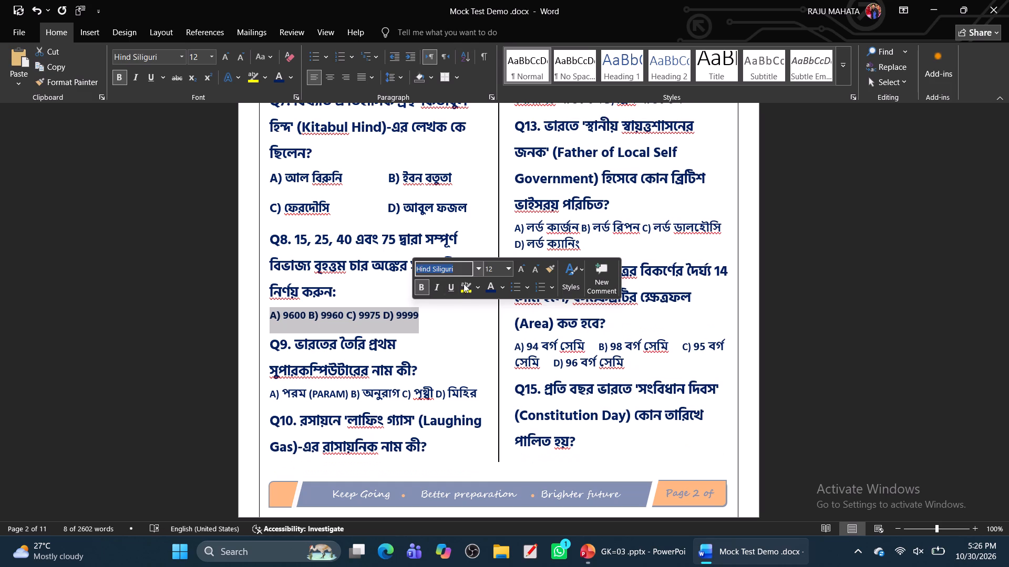
pyautogui.click(517, 268)
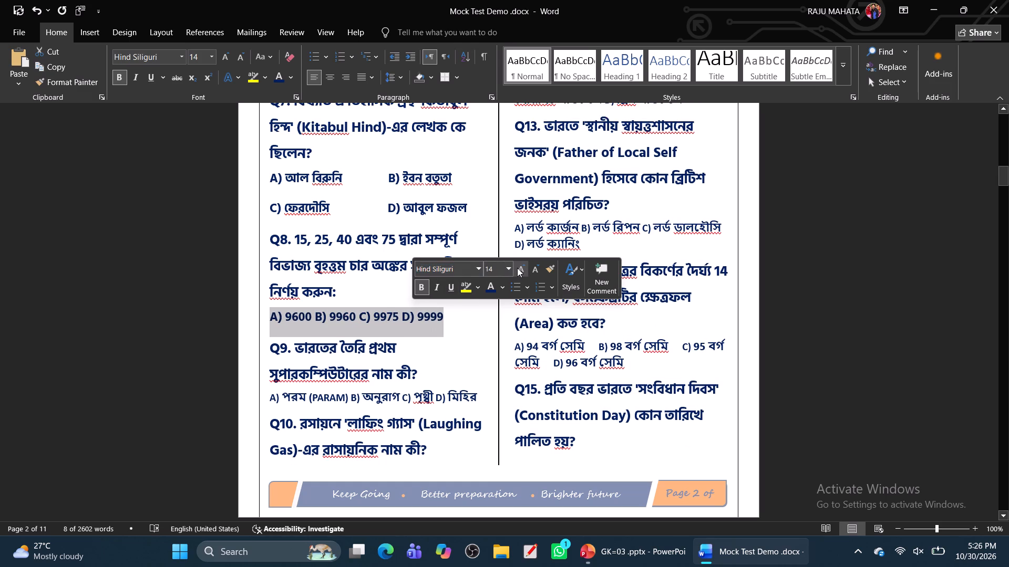
pyautogui.click(414, 205)
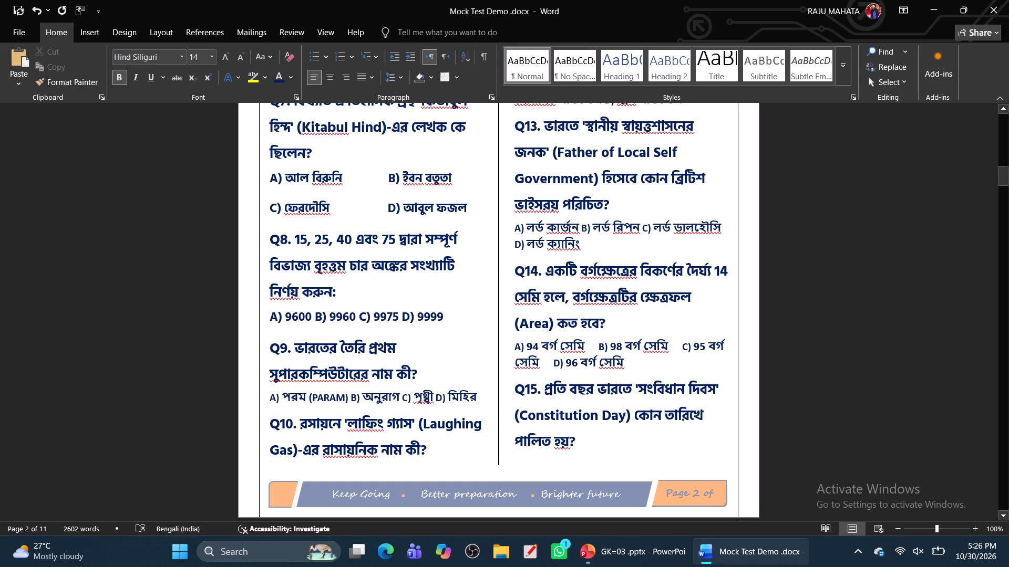
# Space Q8's option B away from option A so that it aligns with the second column of Q7's options.
pyautogui.click(314, 321)
pyautogui.press('space')
pyautogui.press('space')
pyautogui.press('space')
pyautogui.press('space')
pyautogui.press('space')
pyautogui.press('space')
pyautogui.press('space')
pyautogui.press('space')
pyautogui.press('space')
pyautogui.press('space')
pyautogui.press('space')
pyautogui.press('space')
pyautogui.press('space')
pyautogui.press('space')
pyautogui.press('space')
pyautogui.press('space')
pyautogui.press('space')
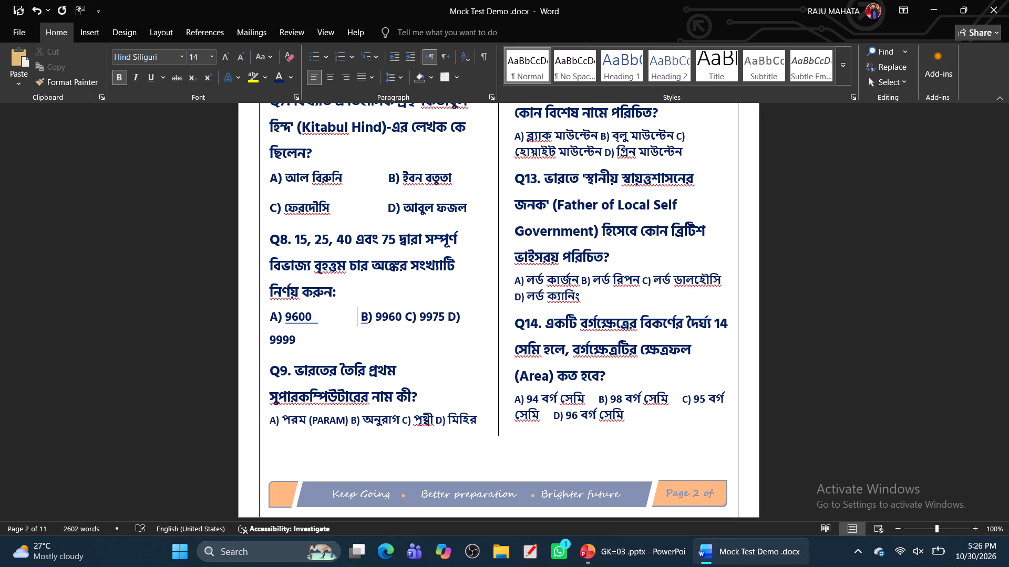
pyautogui.press('space')
pyautogui.press('space')
pyautogui.press('space')
pyautogui.press('space')
pyautogui.press('space')
pyautogui.press('space')
pyautogui.press('space')
pyautogui.press('space')
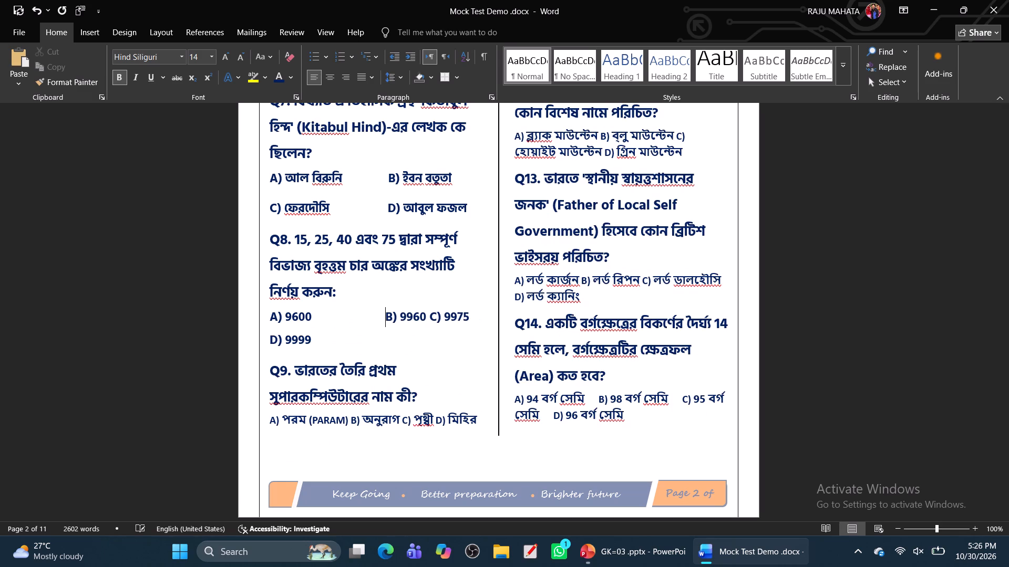
pyautogui.press('space')
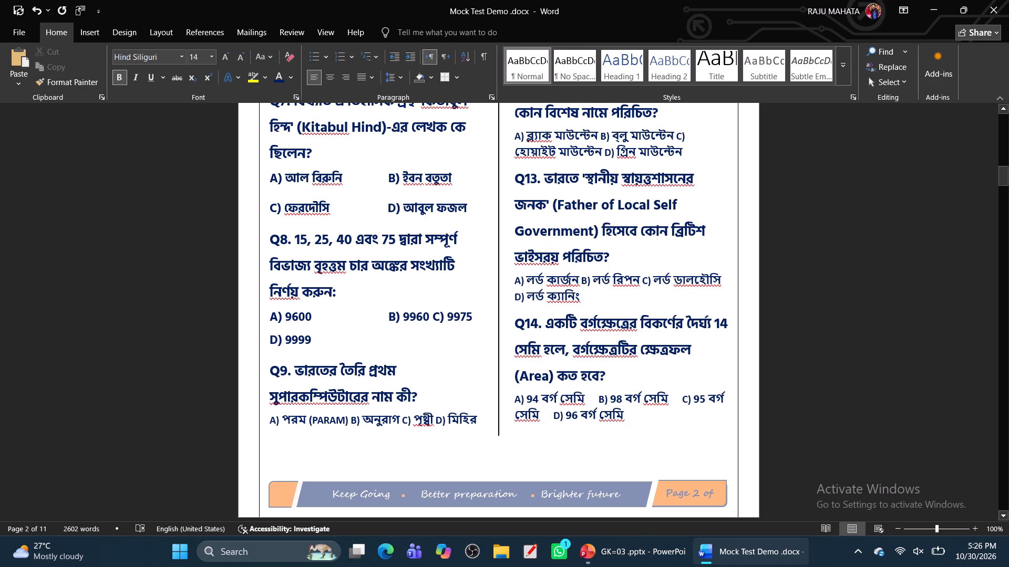
# Put Q8's options C and D on their own line, with D spaced across to align beneath option B.
pyautogui.click(433, 319)
pyautogui.press('Return')
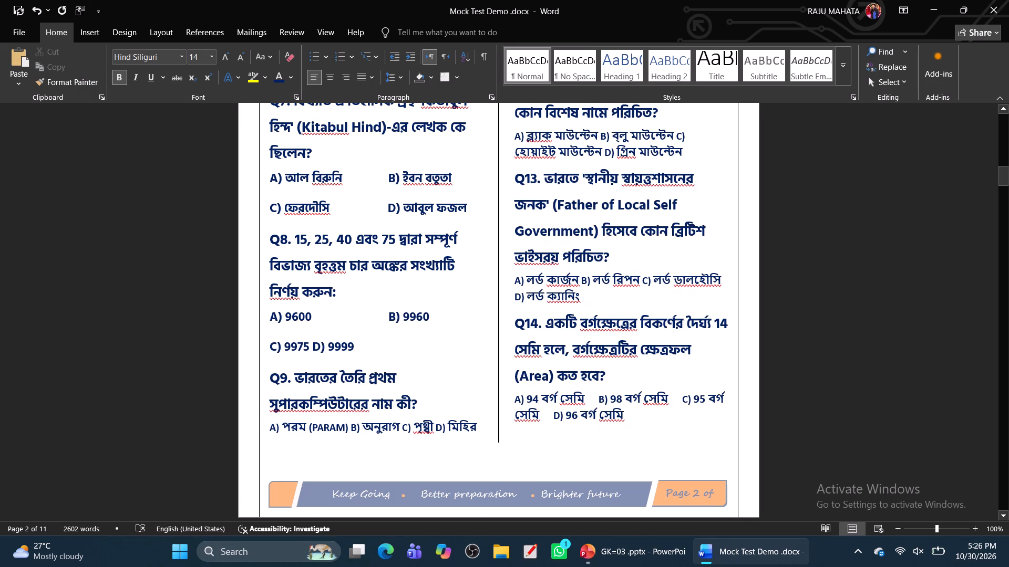
pyautogui.click(313, 349)
pyautogui.press('space')
pyautogui.press('space')
pyautogui.press('space')
pyautogui.press('space')
pyautogui.press('space')
pyautogui.press('space')
pyautogui.press('space')
pyautogui.press('space')
pyautogui.press('space')
pyautogui.press('space')
pyautogui.press('space')
pyautogui.press('space')
pyautogui.press('space')
pyautogui.press('space')
pyautogui.press('space')
pyautogui.press('space')
pyautogui.press('space')
pyautogui.press('space')
pyautogui.press('space')
pyautogui.press('space')
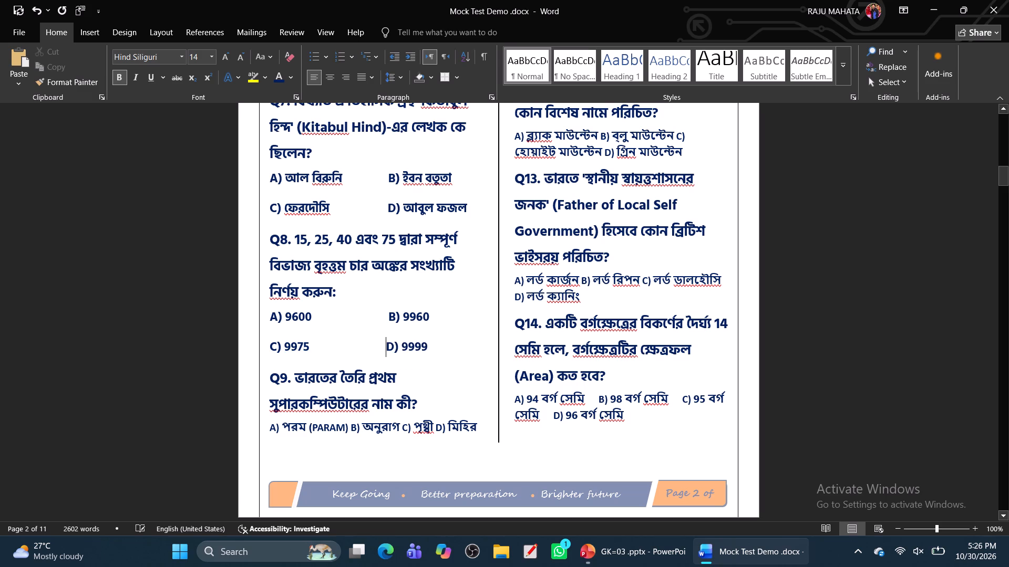
pyautogui.press('space')
pyautogui.click(461, 305)
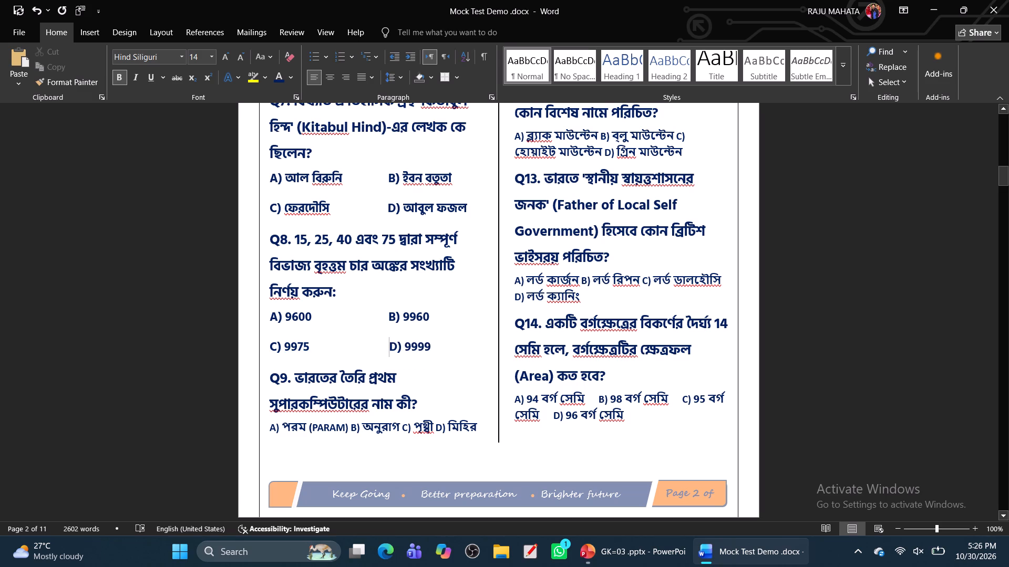
# Format Q9's answer options in Hind Siliguri, size 14.
pyautogui.scroll(-3, 460, 361)
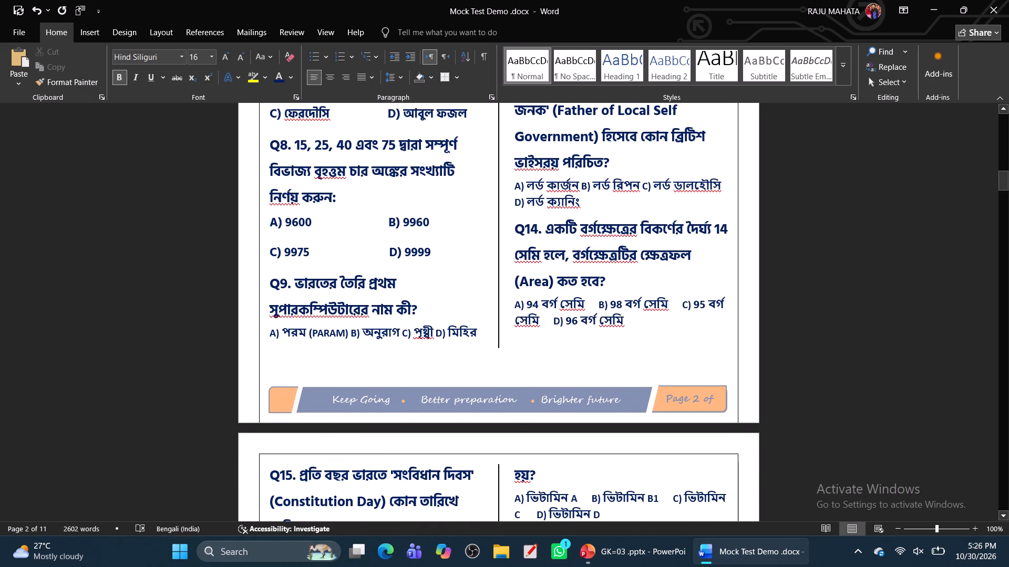
pyautogui.moveTo(268, 333); pyautogui.dragTo(480, 338)
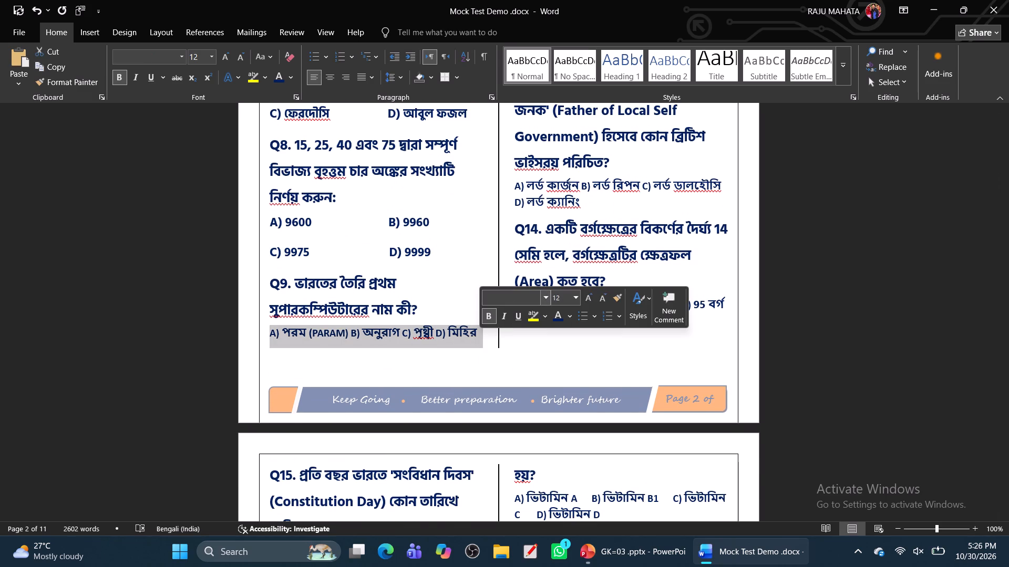
pyautogui.click(513, 300)
pyautogui.press('h')
pyautogui.press('Return')
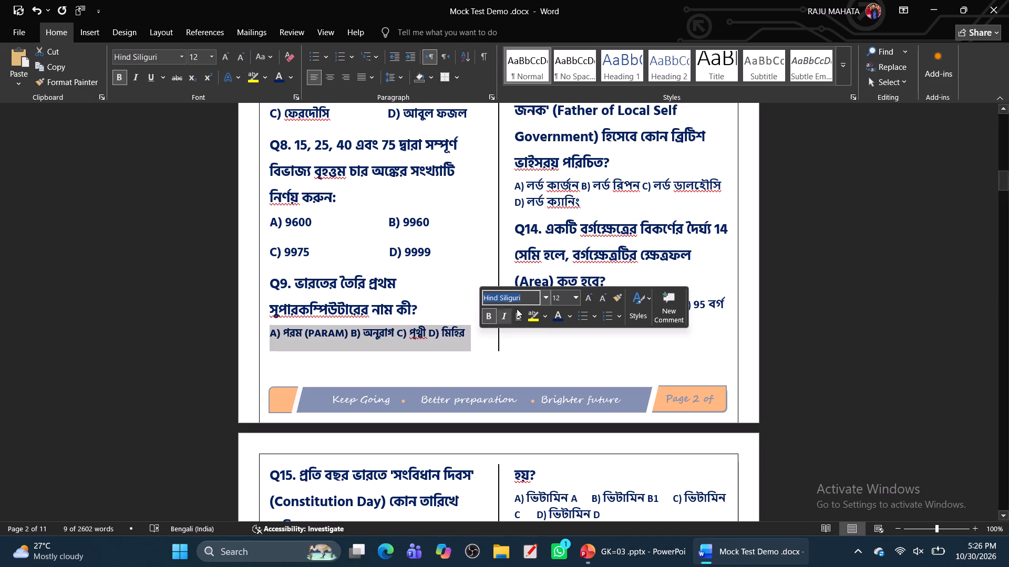
pyautogui.click(586, 297)
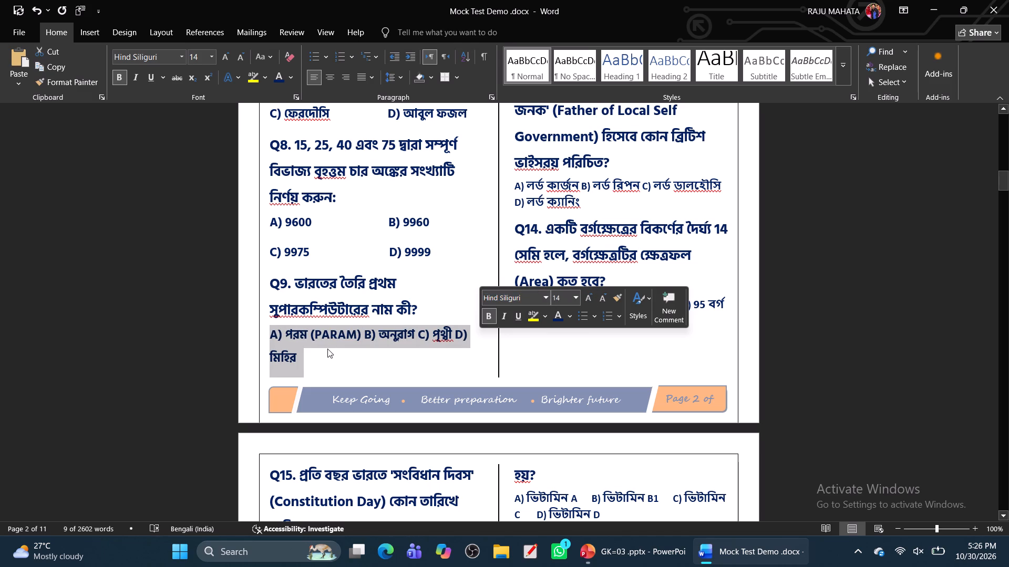
# Space Q9's option B away from option A so that it starts a second column.
pyautogui.click(367, 336)
pyautogui.press('space')
pyautogui.press('space')
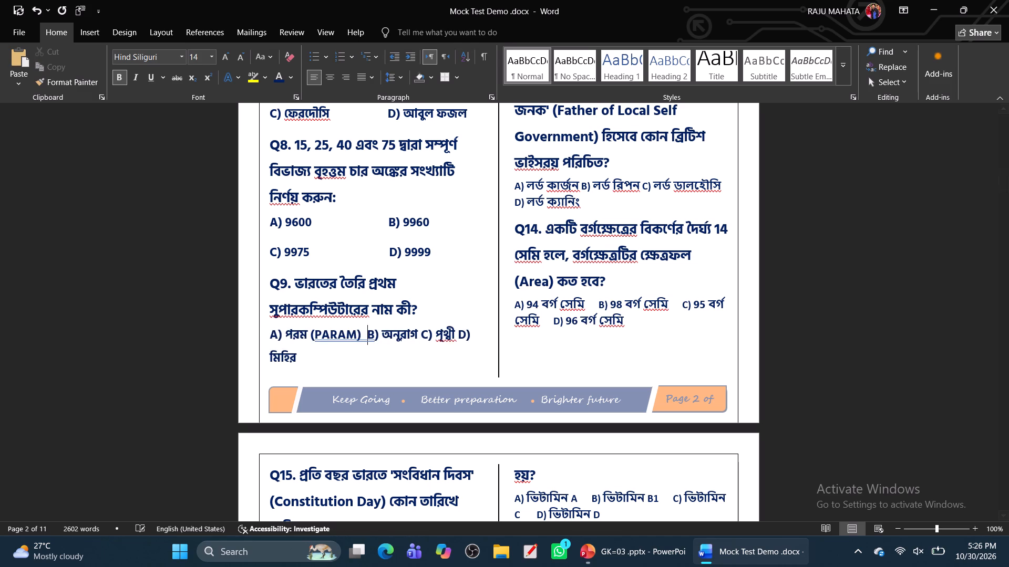
pyautogui.press('space')
pyautogui.press('space')
pyautogui.press('space')
pyautogui.press('space')
pyautogui.press('space')
pyautogui.press('space')
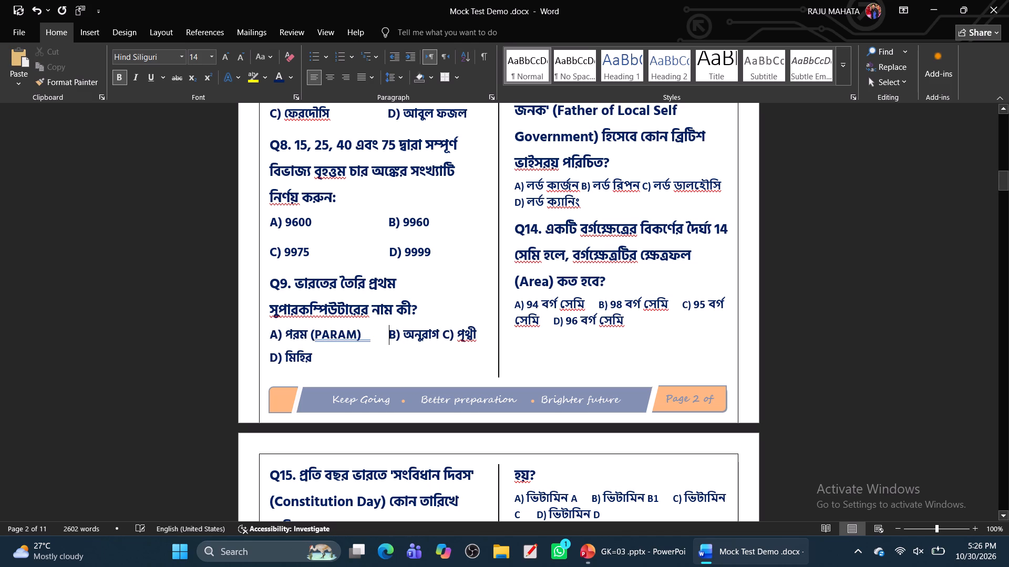
# Put Q9's options C and D on their own line, with D spaced across to align beneath option B.
pyautogui.click(440, 338)
pyautogui.click(445, 338)
pyautogui.press('Return')
pyautogui.click(302, 370)
pyautogui.click(305, 367)
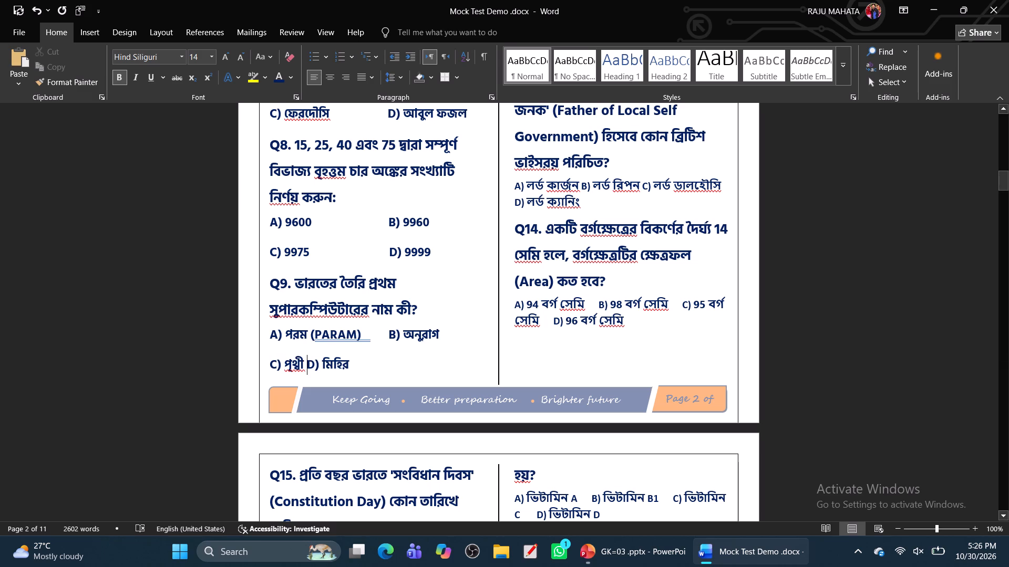
pyautogui.press('space')
pyautogui.press('space')
pyautogui.press('space')
pyautogui.press('space')
pyautogui.press('space')
pyautogui.press('space')
pyautogui.press('space')
pyautogui.press('space')
pyautogui.press('space')
pyautogui.press('space')
pyautogui.press('space')
pyautogui.press('space')
pyautogui.press('space')
pyautogui.press('space')
pyautogui.press('space')
pyautogui.press('space')
pyautogui.press('space')
pyautogui.press('space')
pyautogui.press('space')
pyautogui.press('space')
pyautogui.press('space')
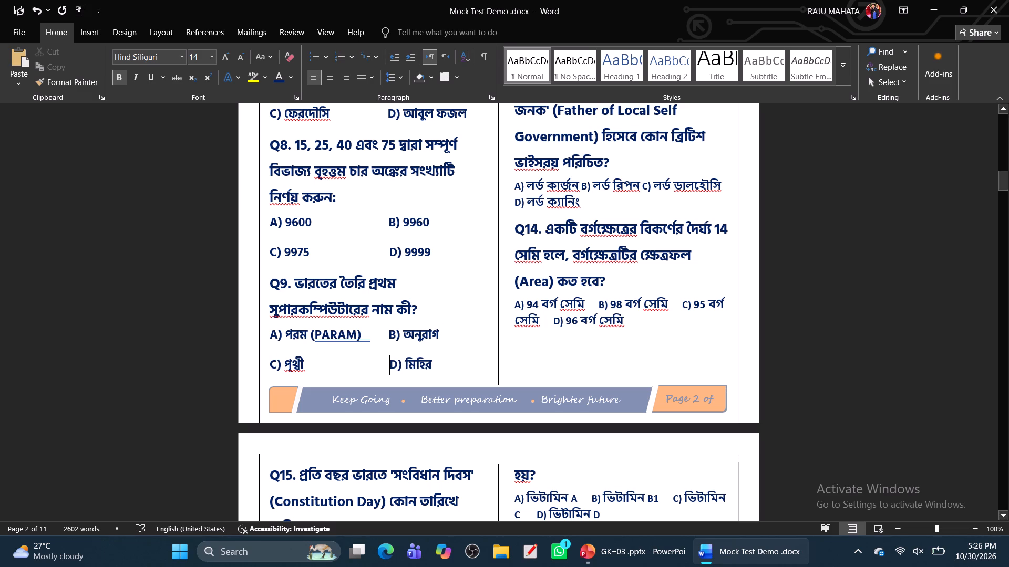
pyautogui.click(438, 321)
# Format Q10's answer options on page 2 in Hind Siliguri, size 14.
pyautogui.scroll(4, 527, 311)
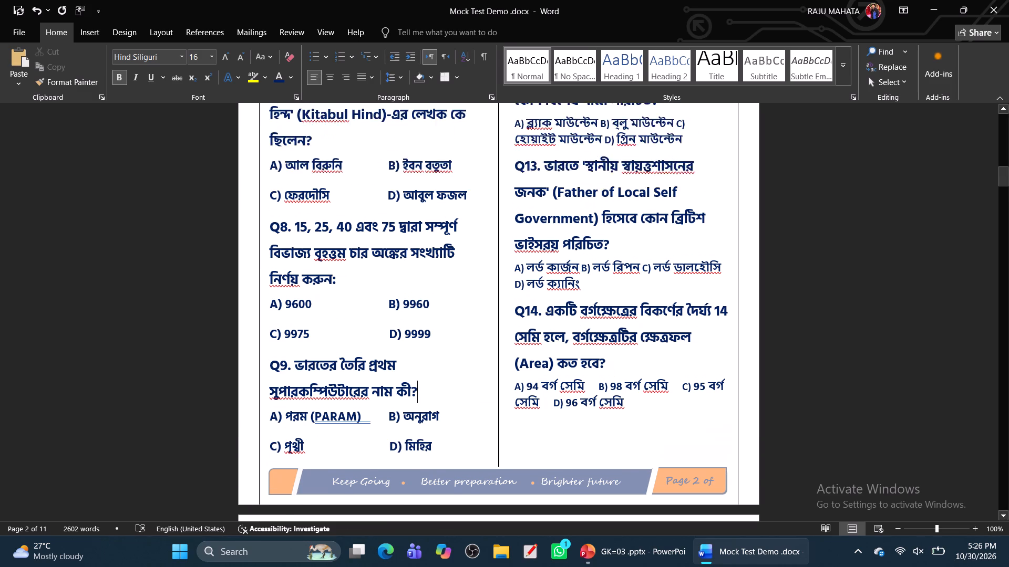
pyautogui.scroll(20, 530, 310)
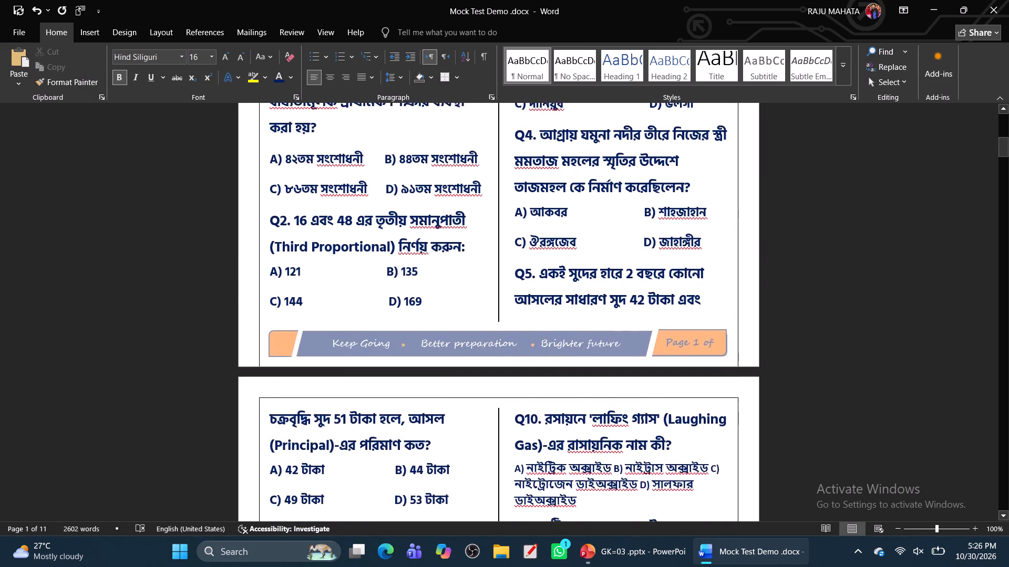
pyautogui.scroll(7, 522, 310)
pyautogui.scroll(-2, 522, 310)
pyautogui.scroll(-3, 564, 364)
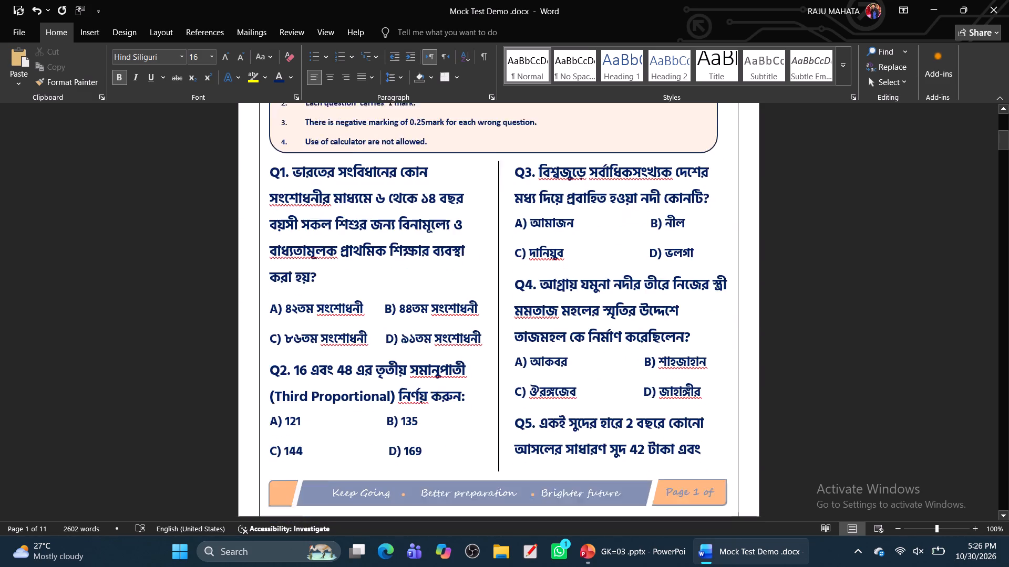
pyautogui.scroll(-10, 562, 365)
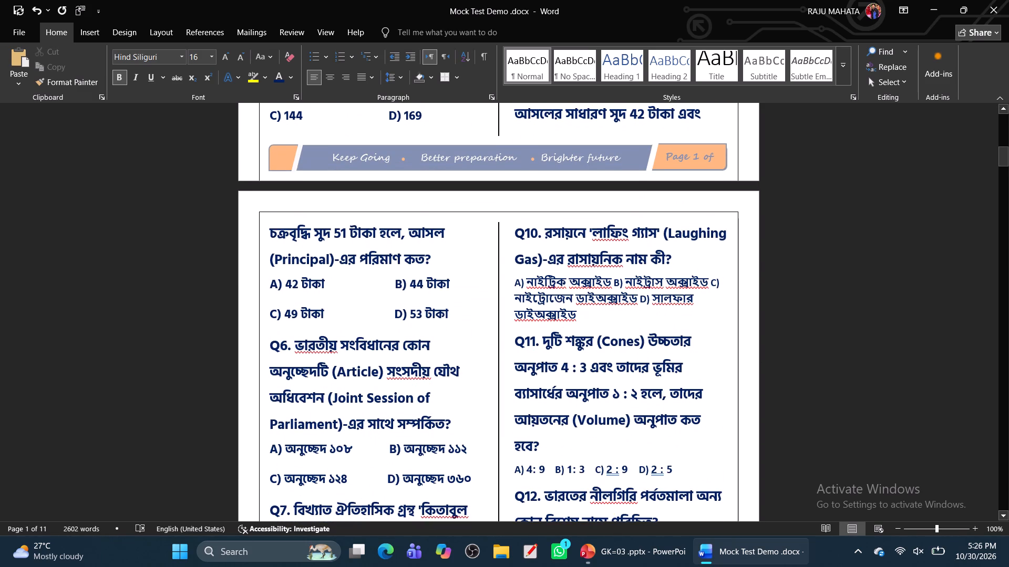
pyautogui.moveTo(512, 282); pyautogui.dragTo(567, 317)
pyautogui.click(580, 280)
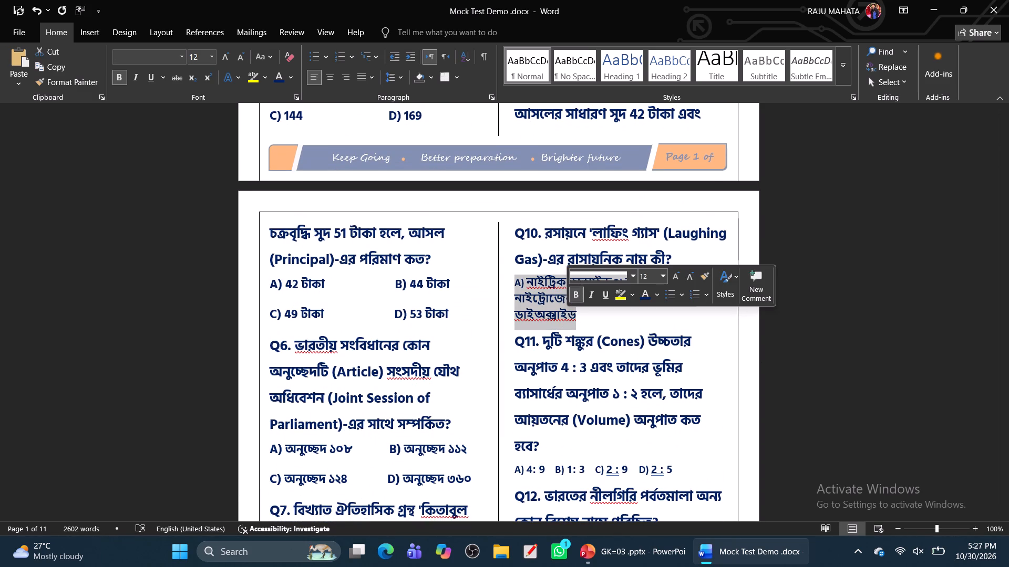
pyautogui.click(581, 275)
pyautogui.press('h')
pyautogui.press('Return')
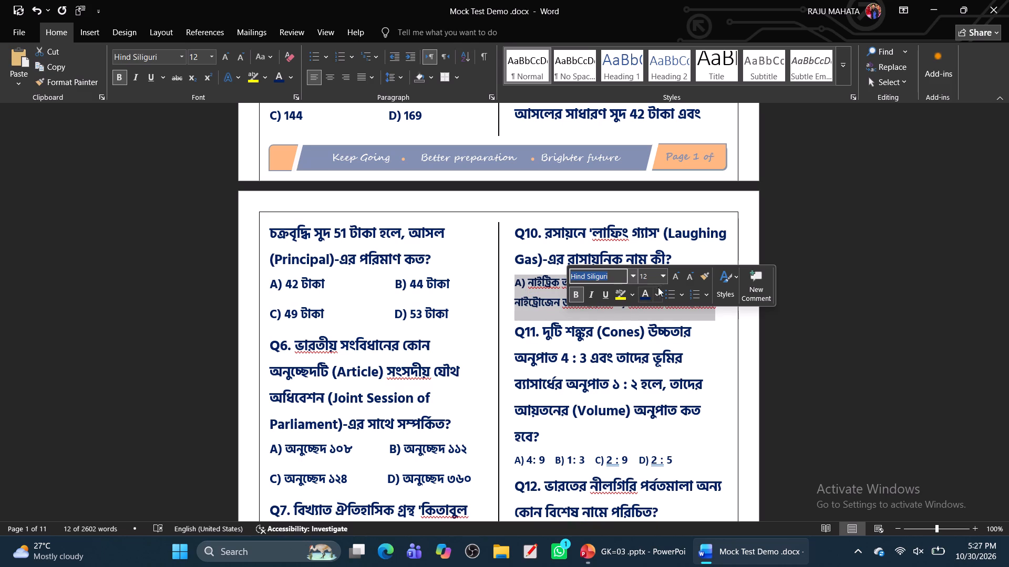
pyautogui.click(674, 272)
pyautogui.click(617, 330)
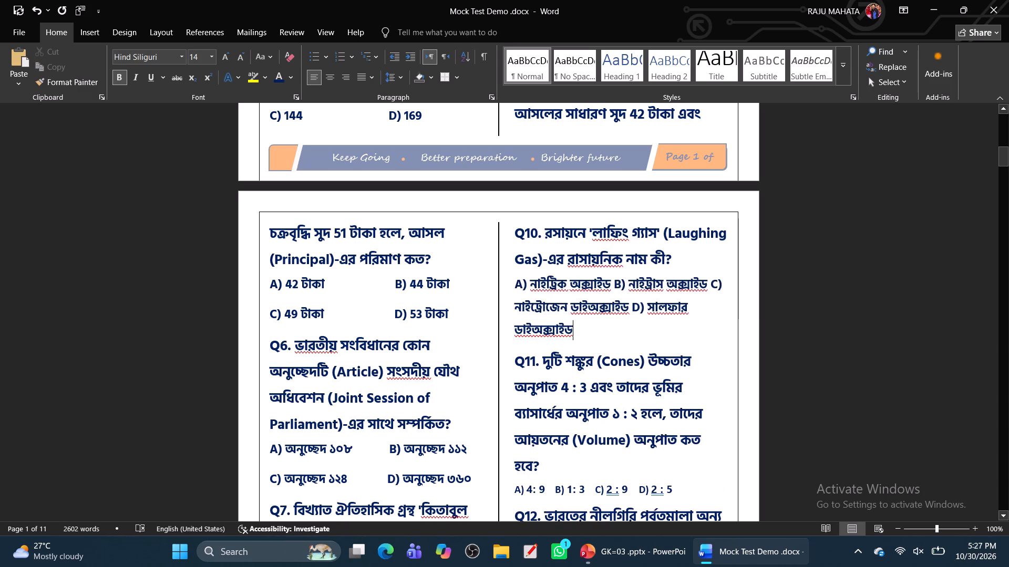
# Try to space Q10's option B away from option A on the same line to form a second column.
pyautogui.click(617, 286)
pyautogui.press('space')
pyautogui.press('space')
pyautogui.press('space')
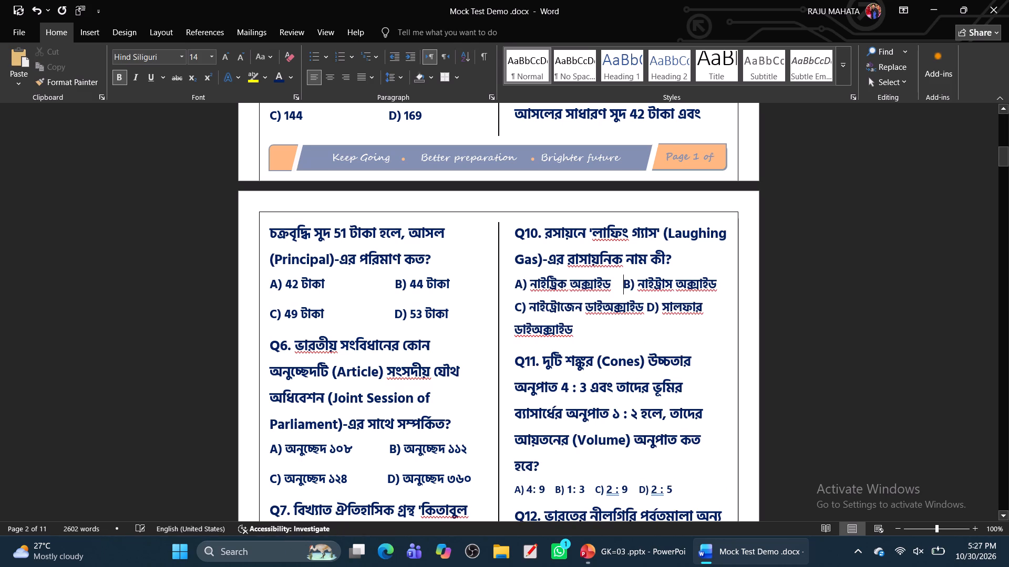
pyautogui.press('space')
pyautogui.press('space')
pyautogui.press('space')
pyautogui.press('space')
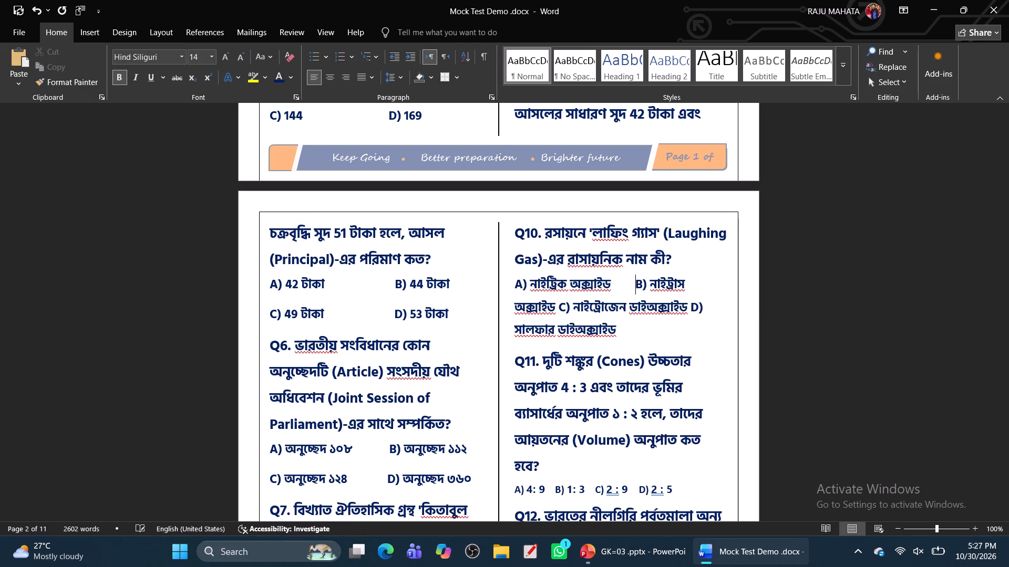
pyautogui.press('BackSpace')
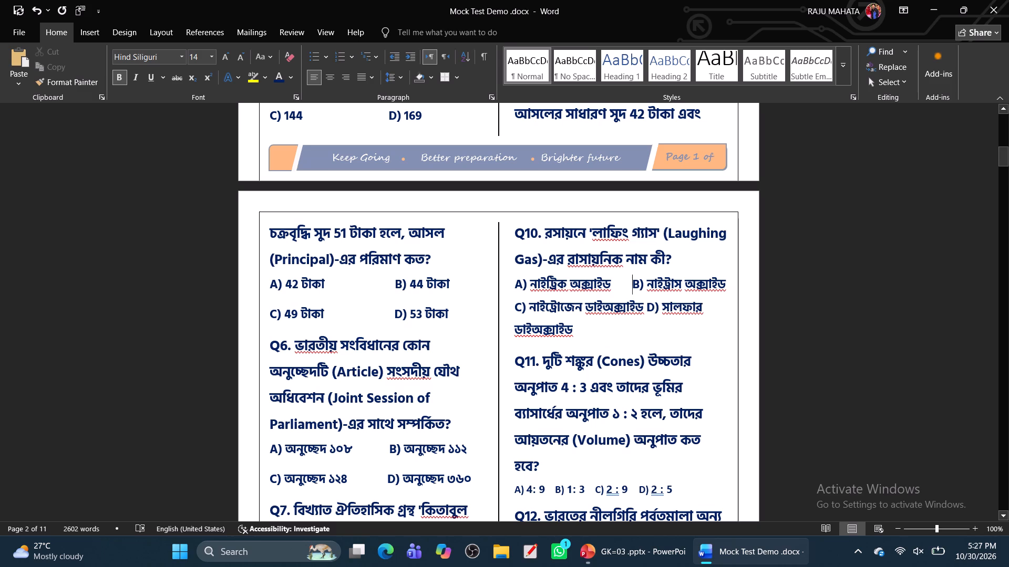
# Place Q10's options B, C and D each on a separate line below option A.
pyautogui.click(634, 282)
pyautogui.press('Return')
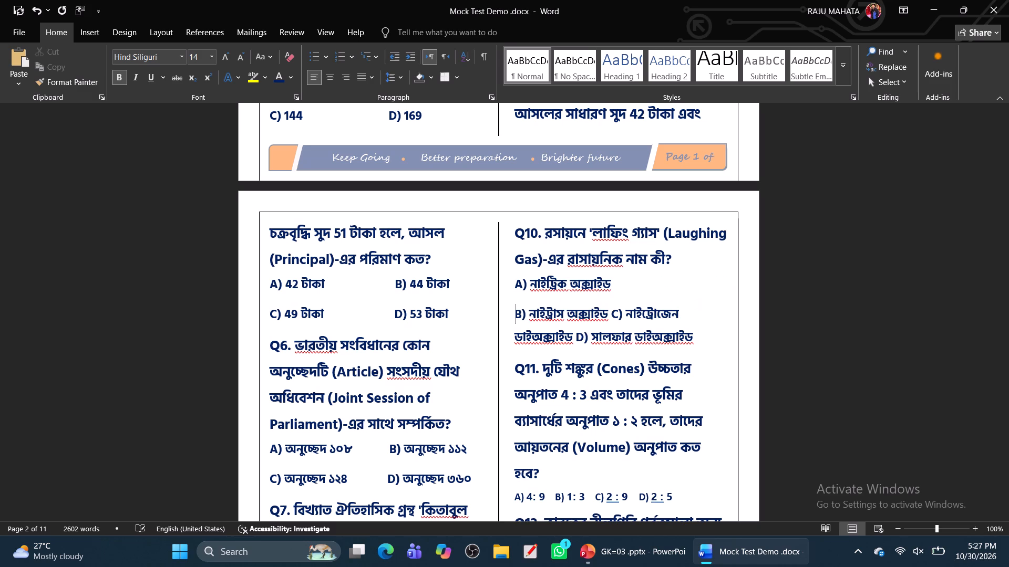
pyautogui.click(610, 313)
pyautogui.press('Return')
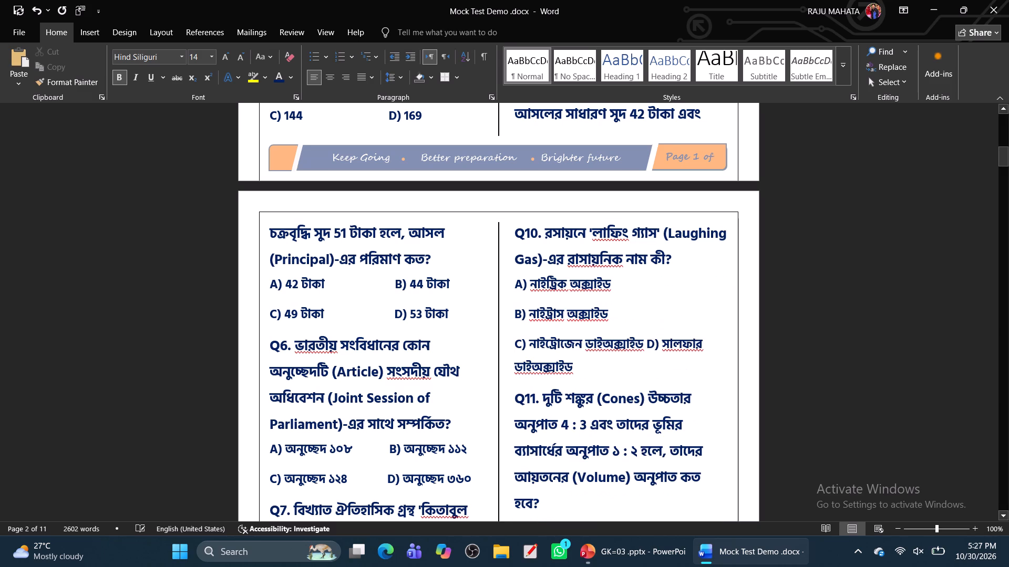
pyautogui.click(648, 344)
pyautogui.press('Return')
# Format Q11's answer options on page 2 in Hind Siliguri, size 14.
pyautogui.scroll(-5, 622, 370)
pyautogui.moveTo(515, 374); pyautogui.dragTo(673, 373)
pyautogui.click(700, 329)
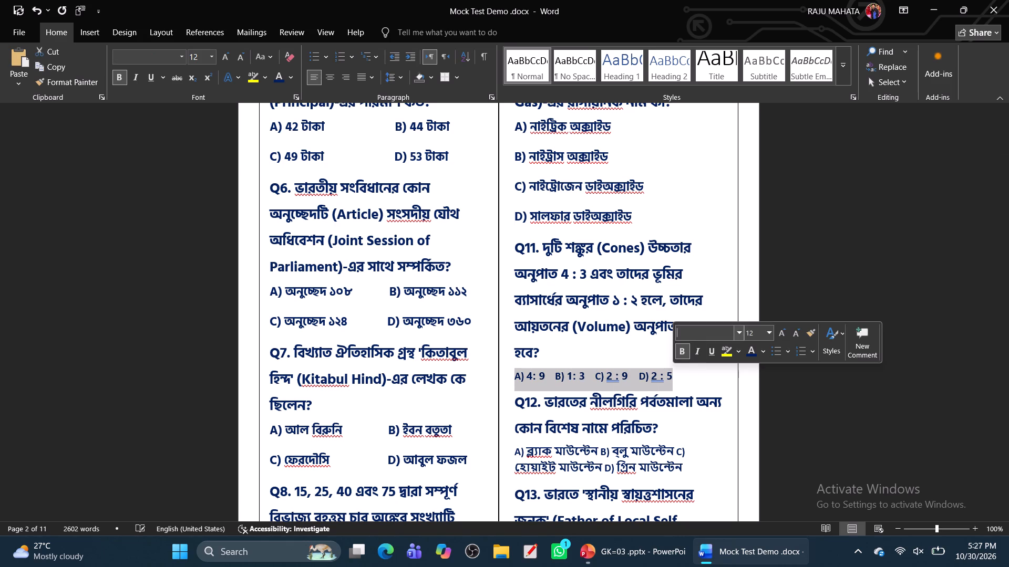
pyautogui.press('h')
pyautogui.press('Return')
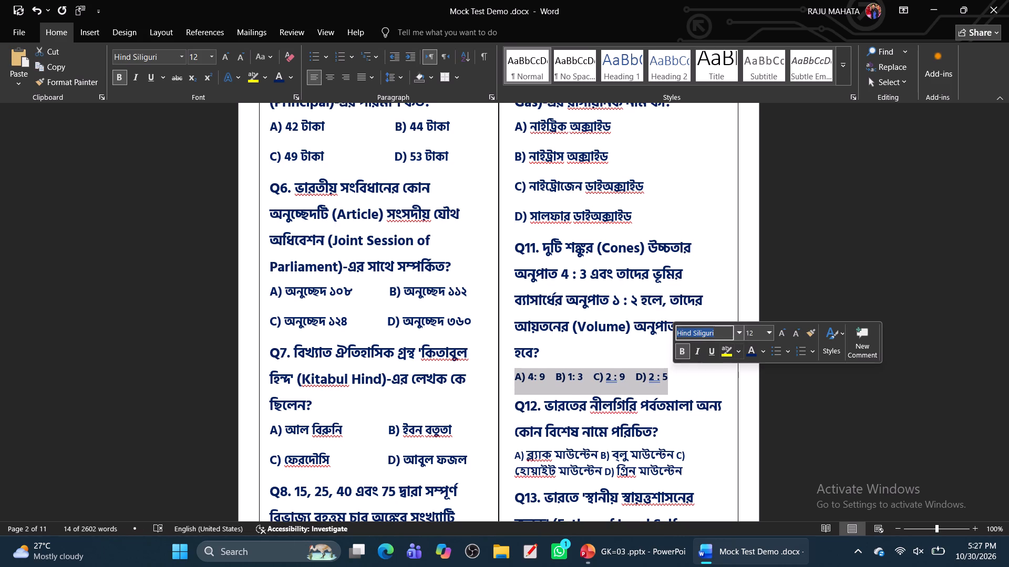
pyautogui.click(786, 331)
pyautogui.click(560, 380)
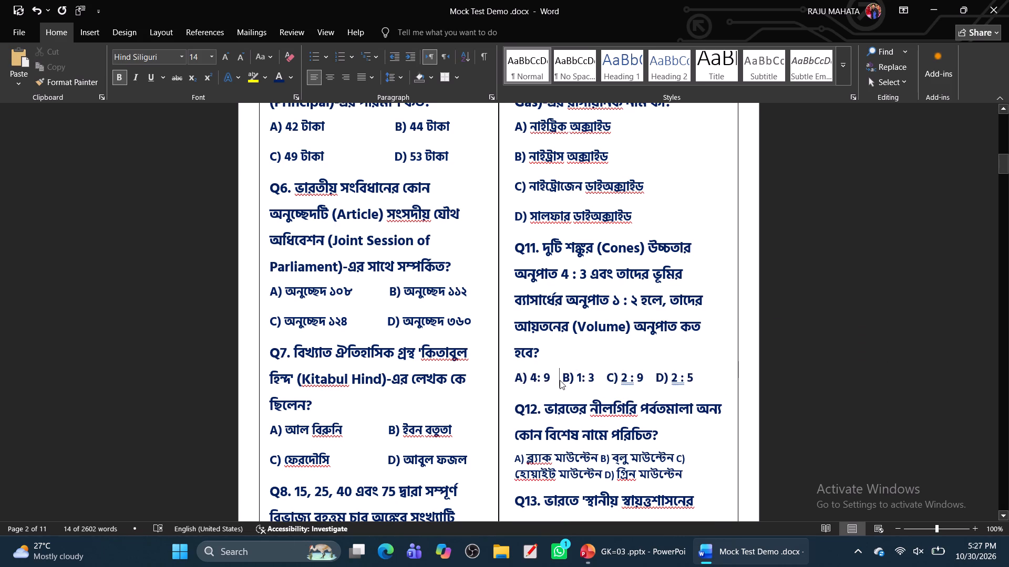
# Space Q11's option B away from option A on the same line so that it starts a second column.
pyautogui.click(562, 381)
pyautogui.press('space')
pyautogui.press('space')
pyautogui.press('space')
pyautogui.press('space')
pyautogui.press('space')
pyautogui.press('space')
pyautogui.press('space')
pyautogui.press('space')
pyautogui.press('space')
pyautogui.press('space')
pyautogui.press('space')
pyautogui.press('space')
pyautogui.press('space')
pyautogui.press('space')
pyautogui.press('space')
pyautogui.press('space')
pyautogui.press('space')
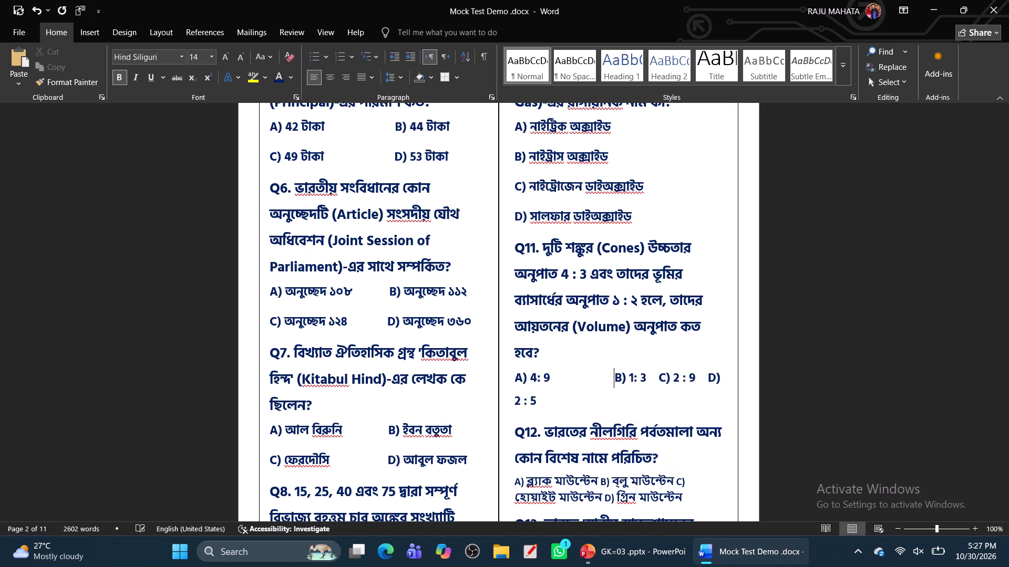
pyautogui.press('space')
pyautogui.press('space')
pyautogui.press('space')
pyautogui.press('space')
pyautogui.press('space')
pyautogui.press('space')
pyautogui.press('space')
pyautogui.press('space')
pyautogui.press('space')
pyautogui.press('space')
pyautogui.press('space')
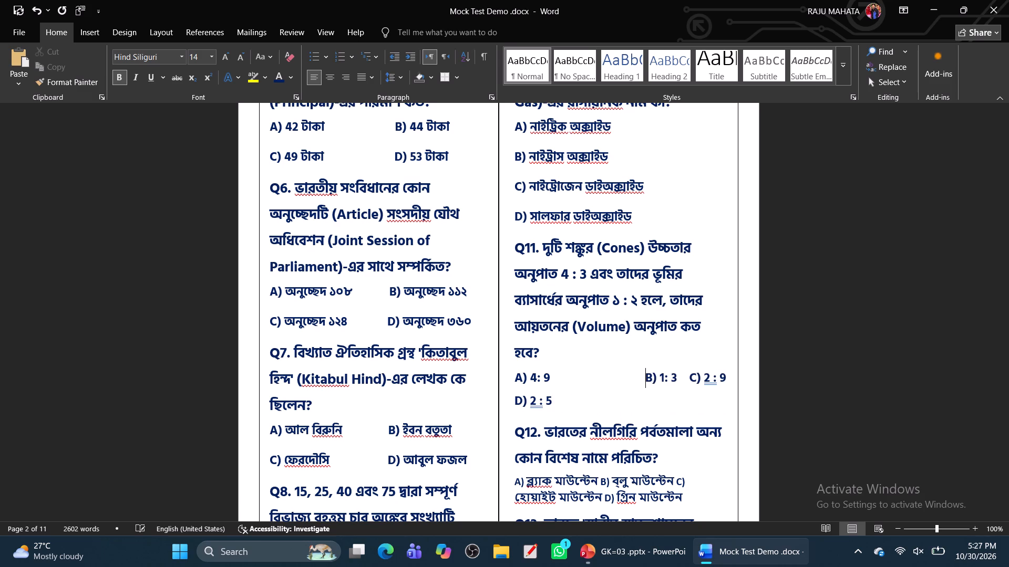
# Put Q11's options C and D on their own line, with D spaced across to align beneath option B.
pyautogui.click(695, 381)
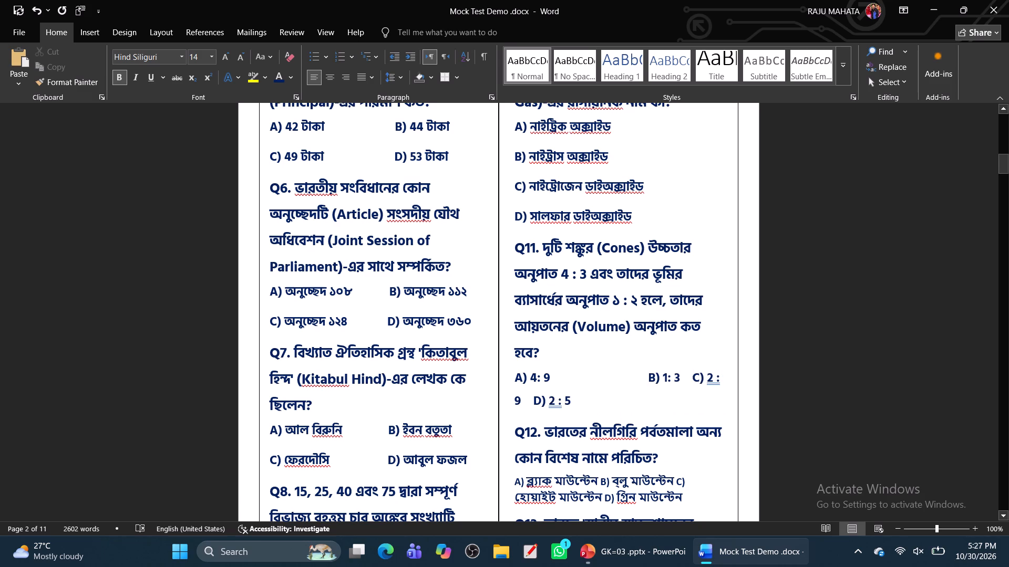
pyautogui.press('BackSpace')
pyautogui.press('Return')
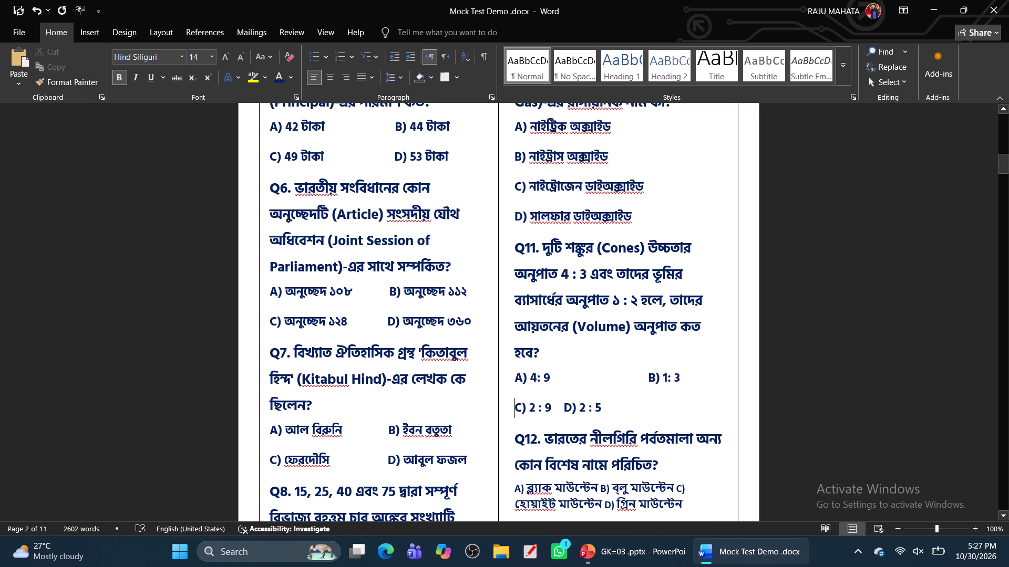
pyautogui.click(566, 409)
pyautogui.press('space')
pyautogui.press('space')
pyautogui.press('space')
pyautogui.press('space')
pyautogui.press('space')
pyautogui.press('space')
pyautogui.press('space')
pyautogui.press('space')
pyautogui.press('space')
pyautogui.press('space')
pyautogui.press('space')
pyautogui.press('space')
pyautogui.press('space')
pyautogui.press('space')
pyautogui.press('space')
pyautogui.press('space')
pyautogui.press('space')
pyautogui.press('space')
pyautogui.press('space')
pyautogui.press('space')
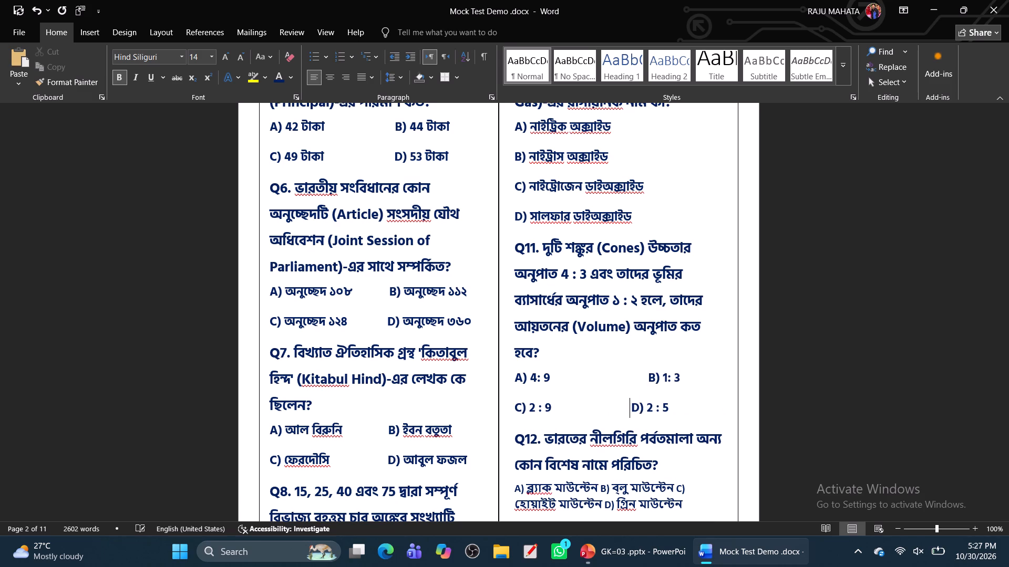
pyautogui.press('space')
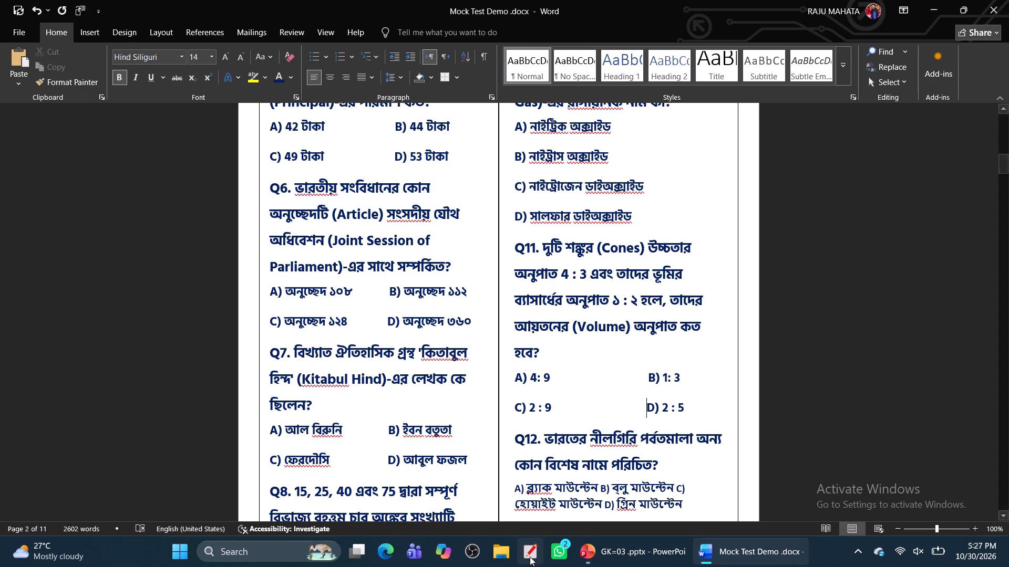
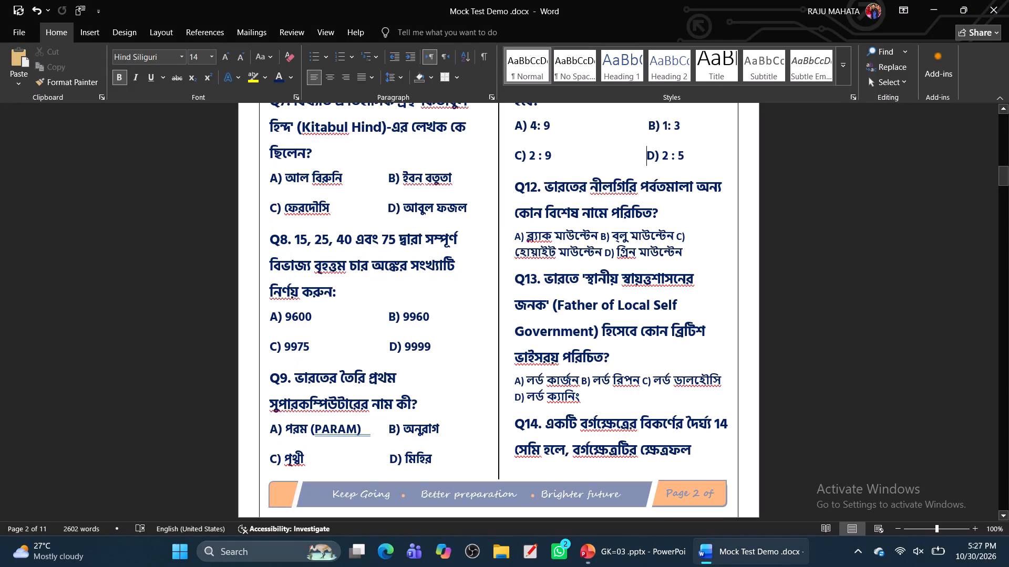
# Format Q12's answer options on page 2 in Hind Siliguri, size 14.
pyautogui.click(515, 241)
pyautogui.moveTo(514, 240); pyautogui.dragTo(685, 256)
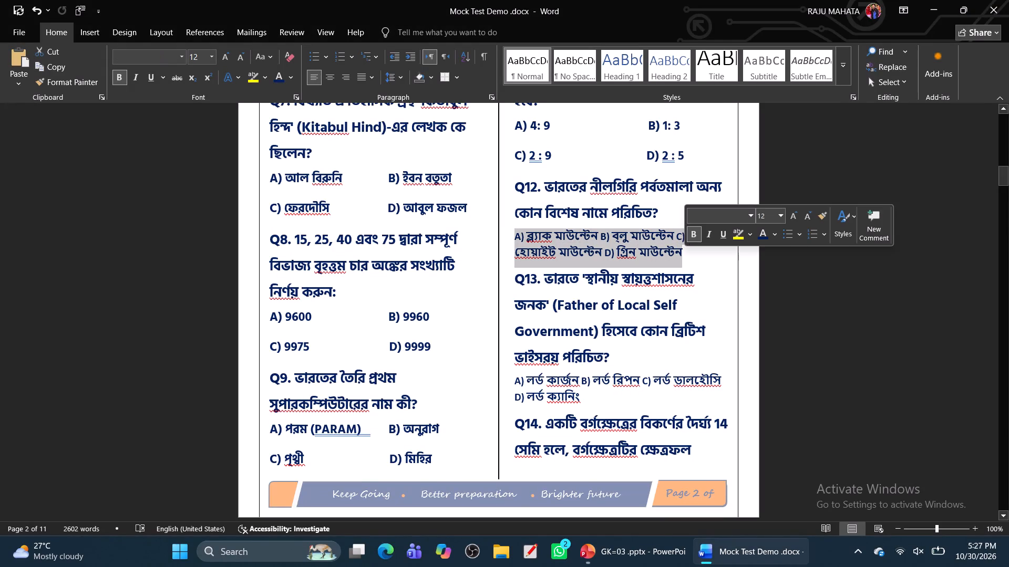
pyautogui.click(702, 215)
pyautogui.press('h')
pyautogui.press('Return')
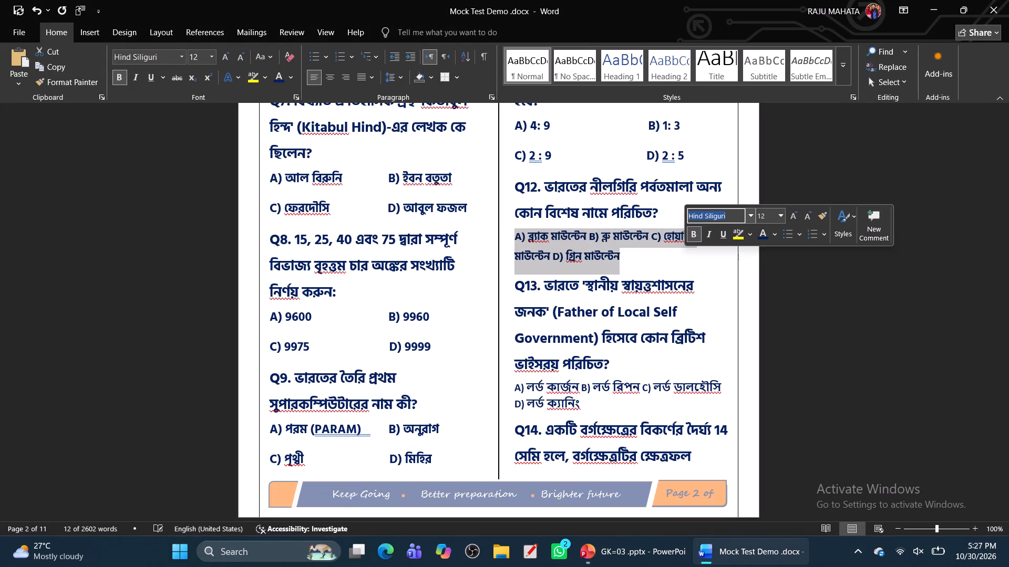
pyautogui.click(790, 216)
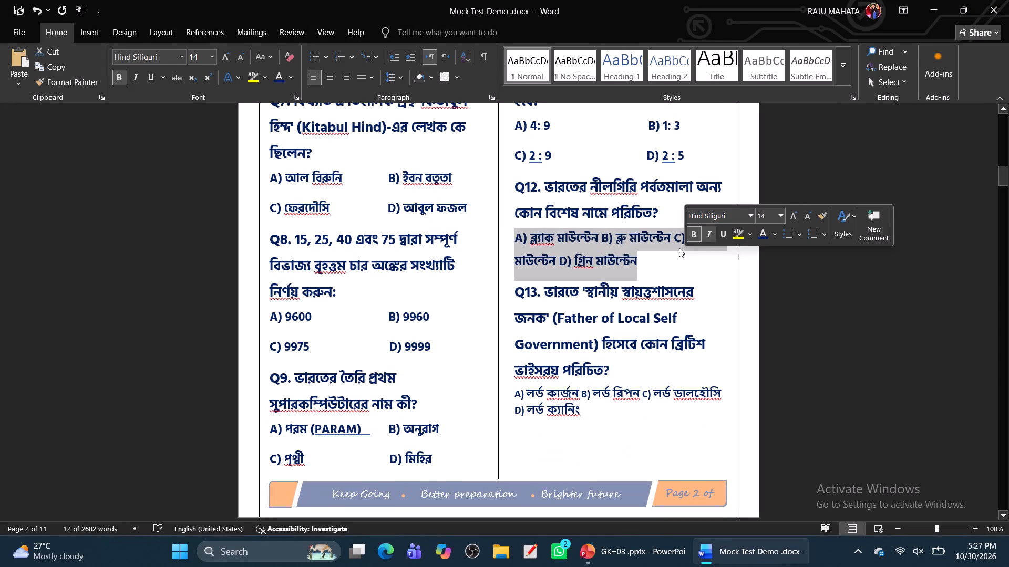
pyautogui.click(639, 265)
# Space Q12's option B away from option A so it starts a second column and option C wraps onto the line below.
pyautogui.click(601, 244)
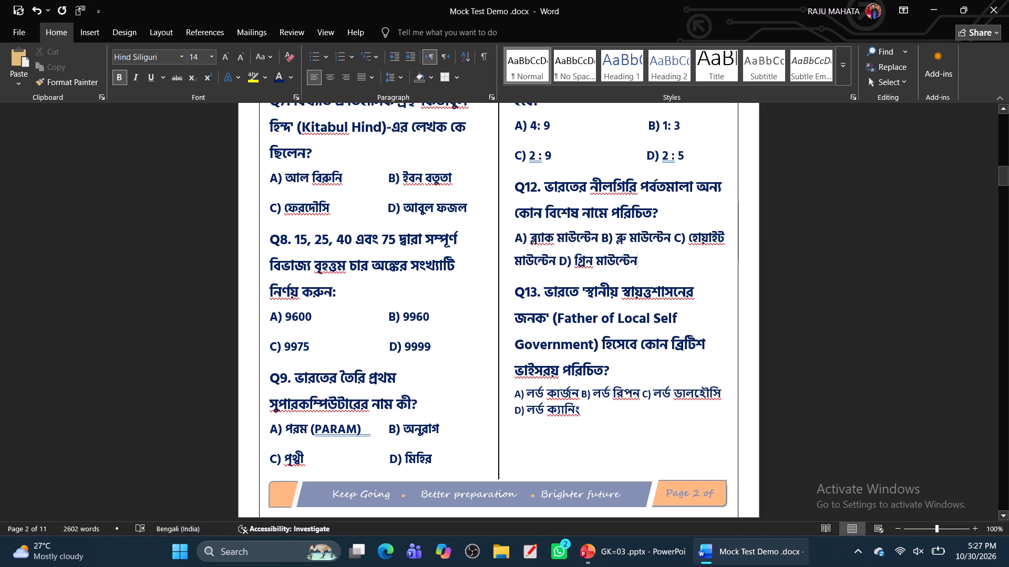
pyautogui.press('space')
pyautogui.press('space')
pyautogui.press('space')
pyautogui.press('space')
pyautogui.press('space')
pyautogui.press('space')
pyautogui.press('space')
pyautogui.press('space')
pyautogui.press('space')
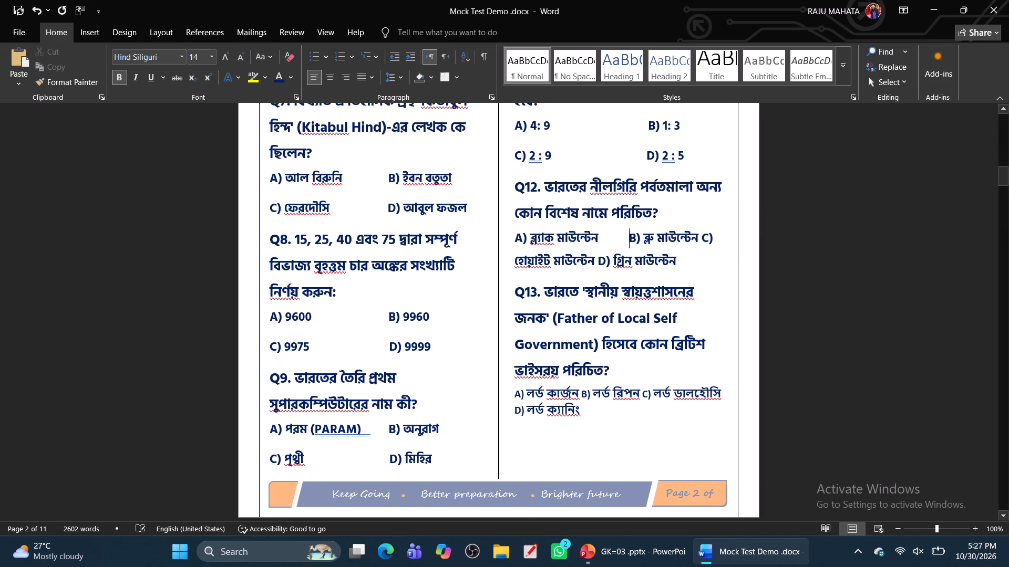
pyautogui.press('space')
pyautogui.press('space')
pyautogui.press('space')
pyautogui.press('space')
pyautogui.press('space')
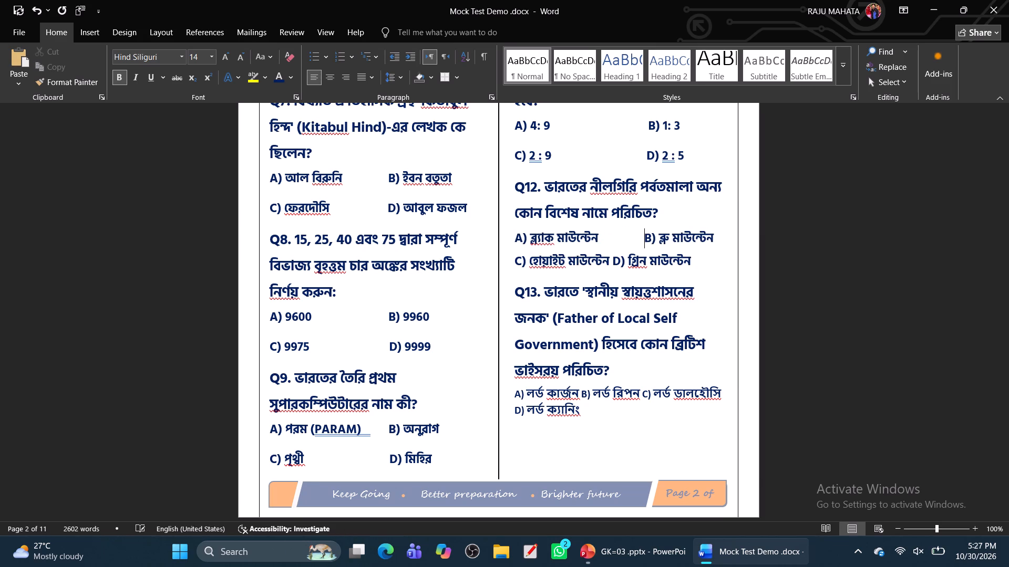
# Space Q12's option D away from option C so that it aligns beneath option B.
pyautogui.click(611, 267)
pyautogui.press('space')
pyautogui.press('space')
pyautogui.press('space')
pyautogui.press('space')
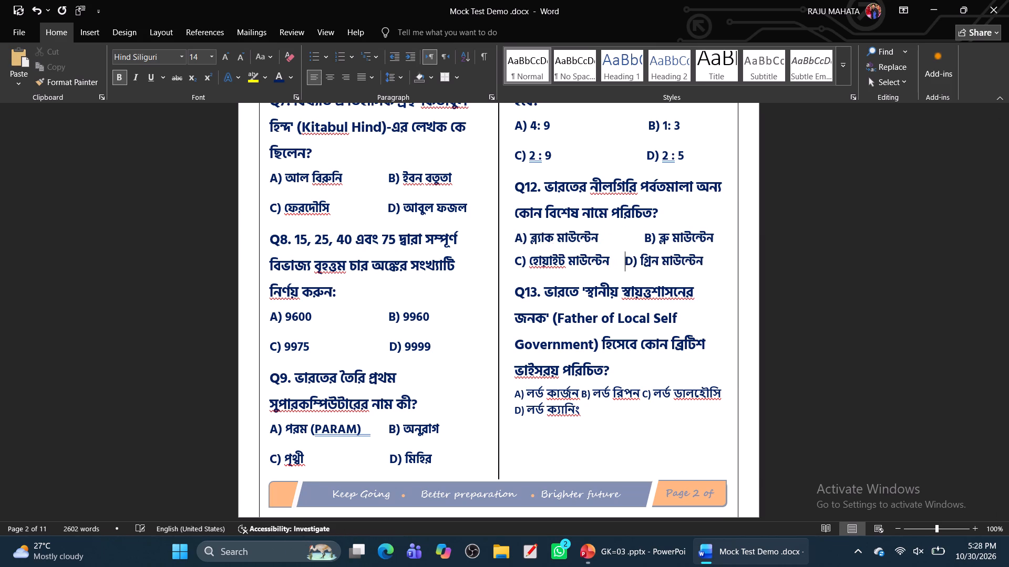
pyautogui.press('space')
pyautogui.press('space')
pyautogui.press('space')
pyautogui.press('space')
pyautogui.press('space')
pyautogui.press('space')
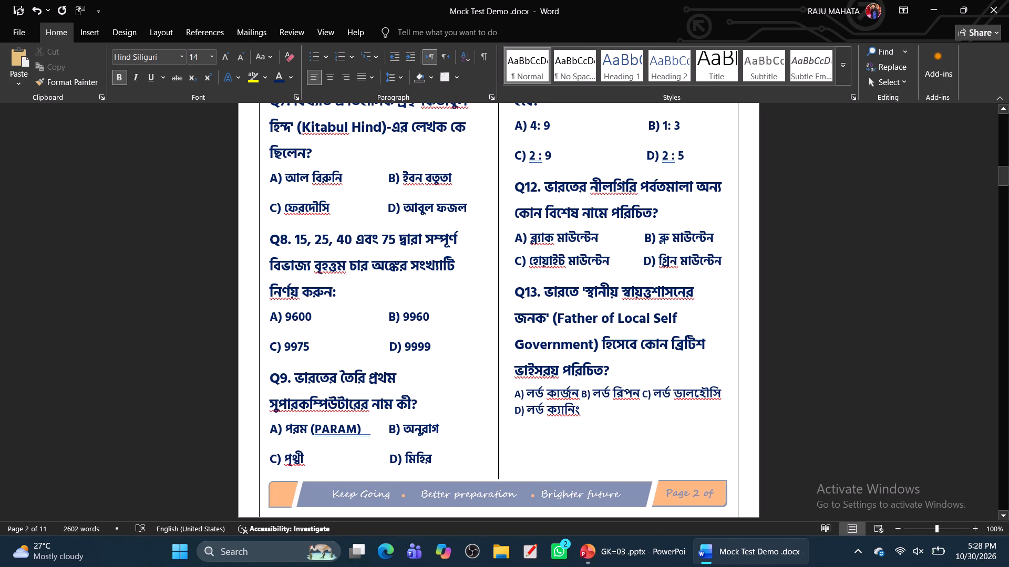
# Format Q13's answer options at the end of page 2 in Hind Siliguri, size 14.
pyautogui.scroll(-2, 615, 294)
pyautogui.scroll(-2, 539, 324)
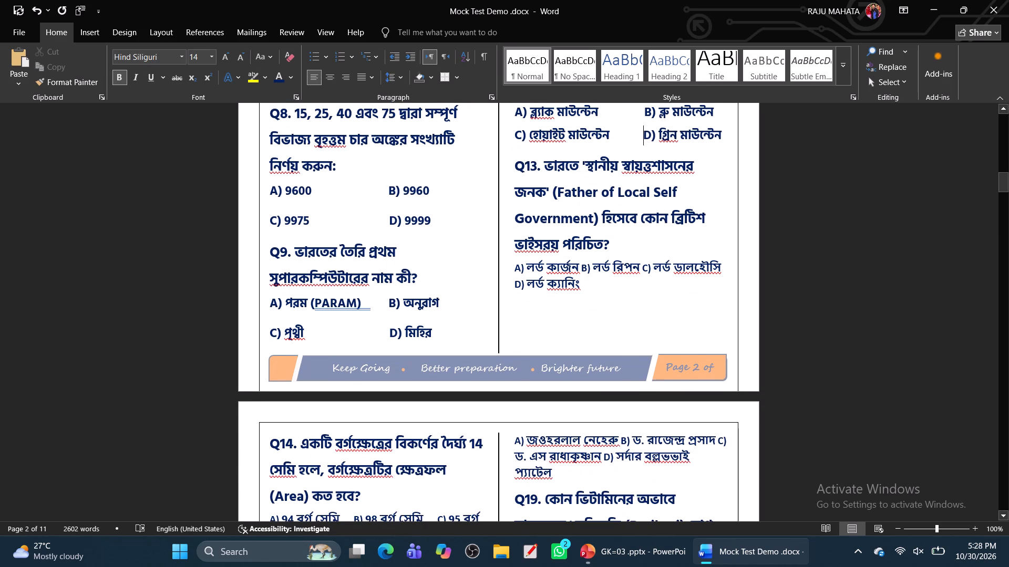
pyautogui.moveTo(514, 265); pyautogui.dragTo(588, 287)
pyautogui.click(616, 244)
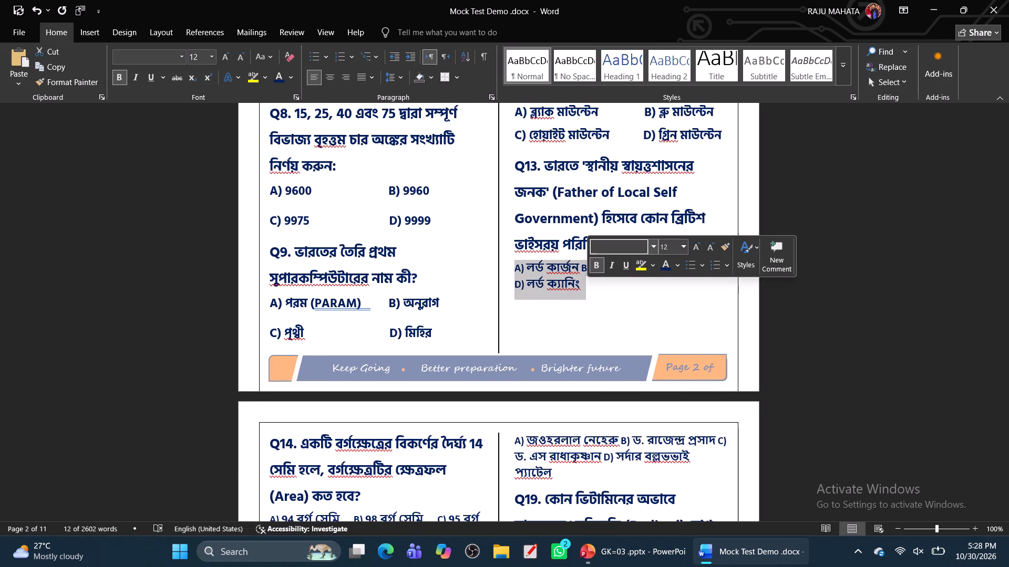
pyautogui.press('h')
pyautogui.press('Return')
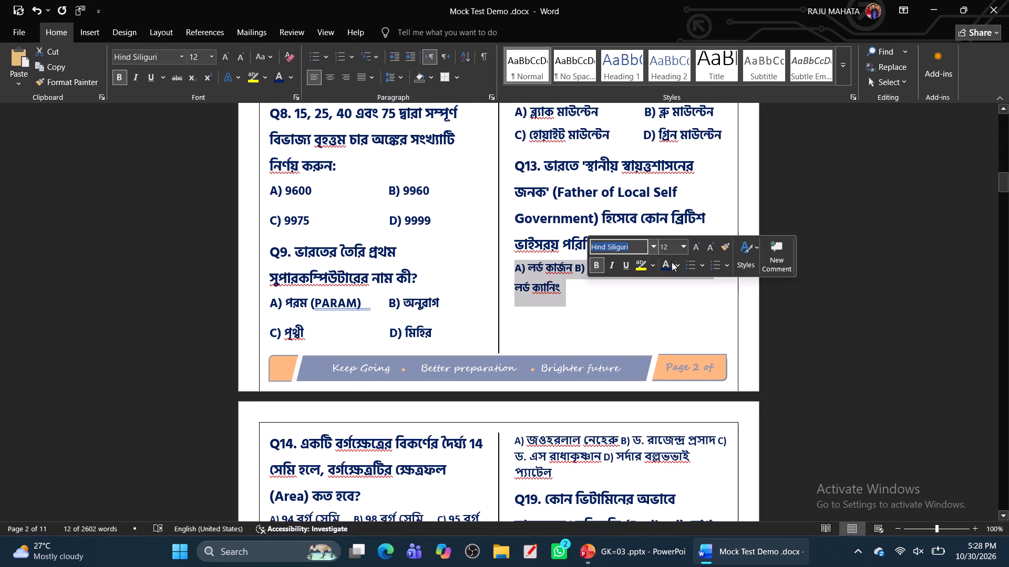
pyautogui.click(698, 245)
pyautogui.click(666, 324)
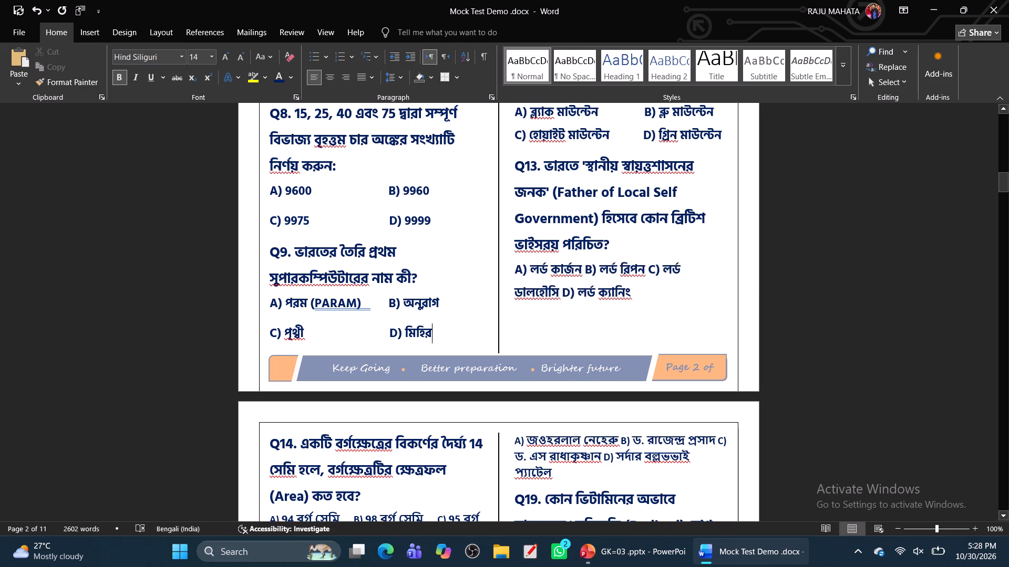
# Space Q13's option B away from option A on the same line so that it starts a second column.
pyautogui.click(585, 279)
pyautogui.press('space')
pyautogui.press('space')
pyautogui.press('space')
pyautogui.press('space')
pyautogui.press('space')
pyautogui.press('space')
pyautogui.press('space')
pyautogui.press('space')
pyautogui.press('space')
pyautogui.press('space')
pyautogui.press('space')
pyautogui.press('space')
pyautogui.press('space')
pyautogui.press('space')
pyautogui.press('space')
pyautogui.press('space')
pyautogui.press('space')
pyautogui.press('space')
pyautogui.press('space')
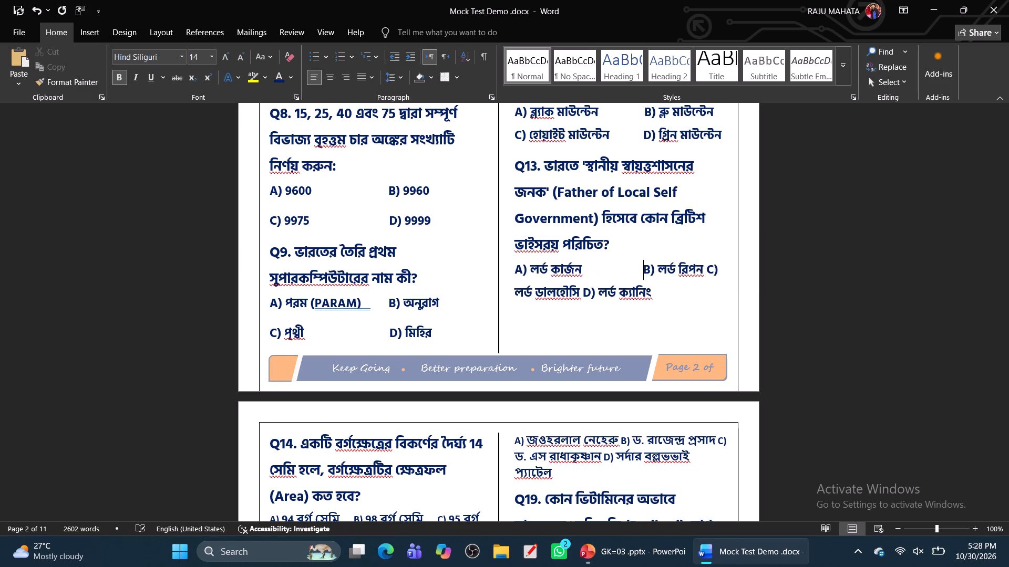
pyautogui.press('space')
pyautogui.press('space')
pyautogui.press('space')
pyautogui.press('space')
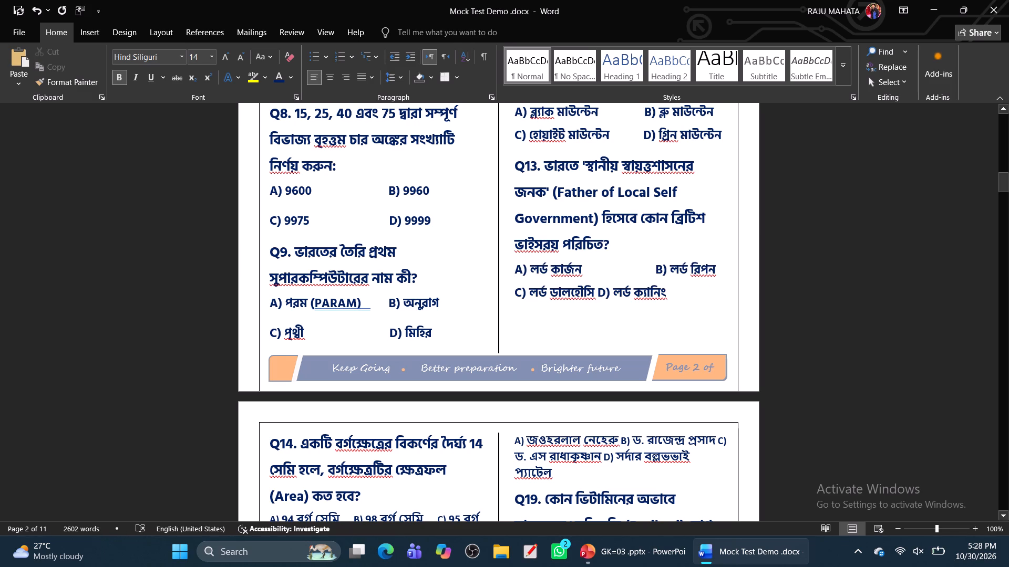
pyautogui.press('BackSpace')
# Put Q13's options C and D on their own line, with D spaced across to align beneath option B.
pyautogui.click(717, 274)
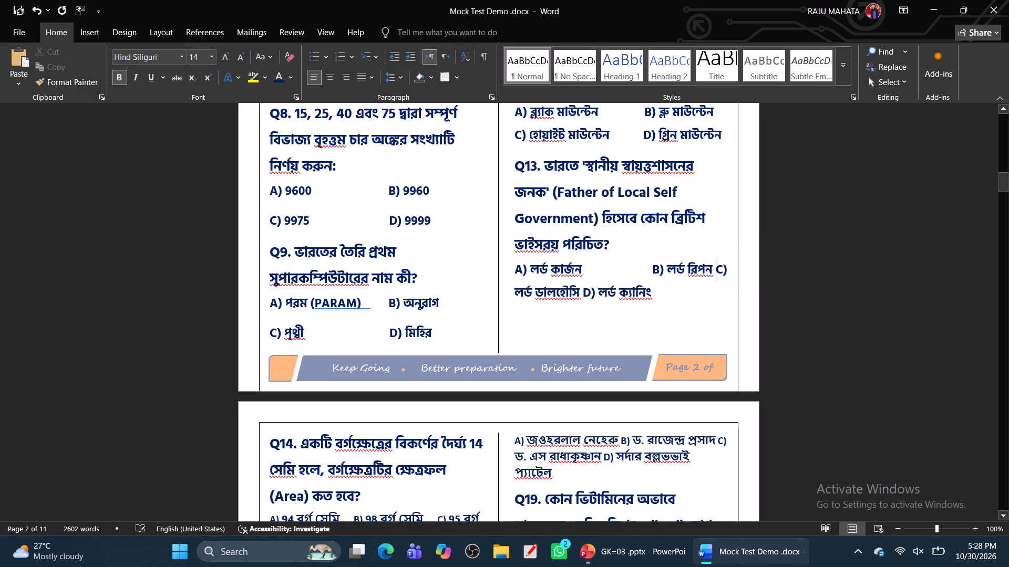
pyautogui.press('Return')
pyautogui.click(598, 299)
pyautogui.press('space')
pyautogui.press('space')
pyautogui.press('space')
pyautogui.press('space')
pyautogui.press('space')
pyautogui.press('space')
pyautogui.press('space')
pyautogui.press('space')
pyautogui.press('space')
pyautogui.press('space')
pyautogui.press('space')
pyautogui.press('space')
pyautogui.press('space')
pyautogui.press('space')
pyautogui.press('space')
pyautogui.press('space')
pyautogui.press('space')
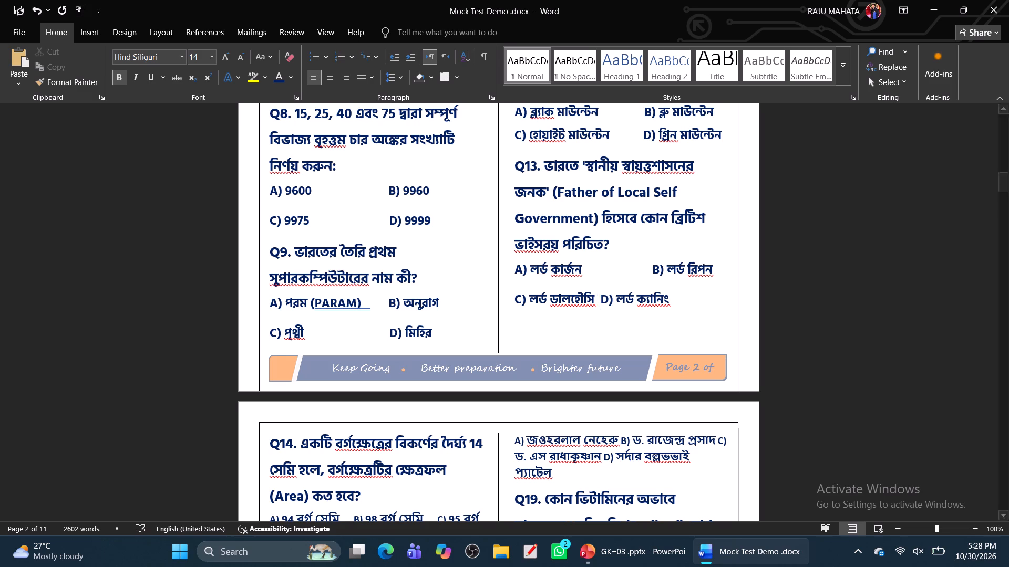
pyautogui.press('space')
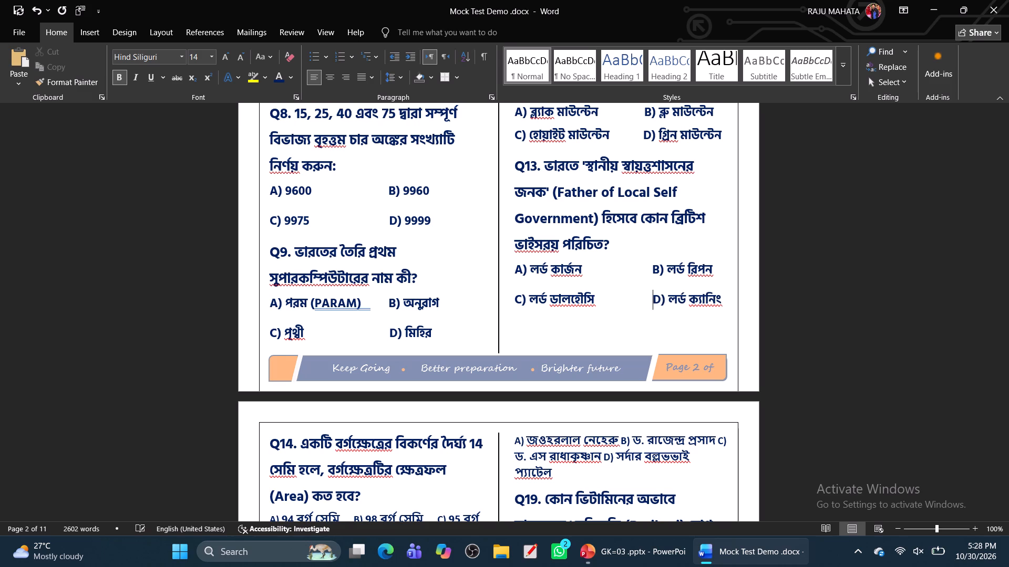
# Format Q14's answer options at the start of page 3 in Hind Siliguri, size 14.
pyautogui.scroll(-6, 601, 369)
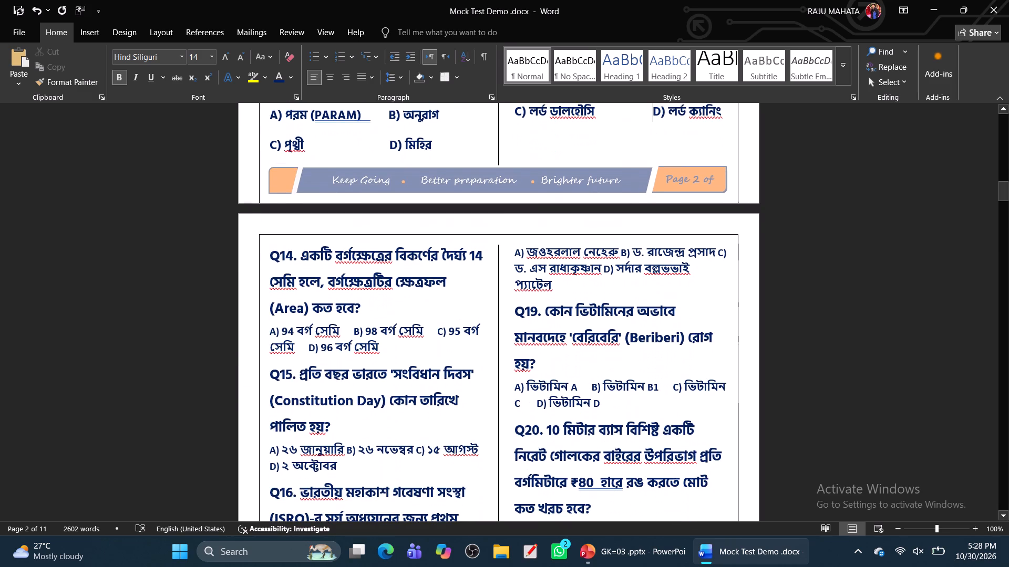
pyautogui.moveTo(265, 325); pyautogui.dragTo(377, 345)
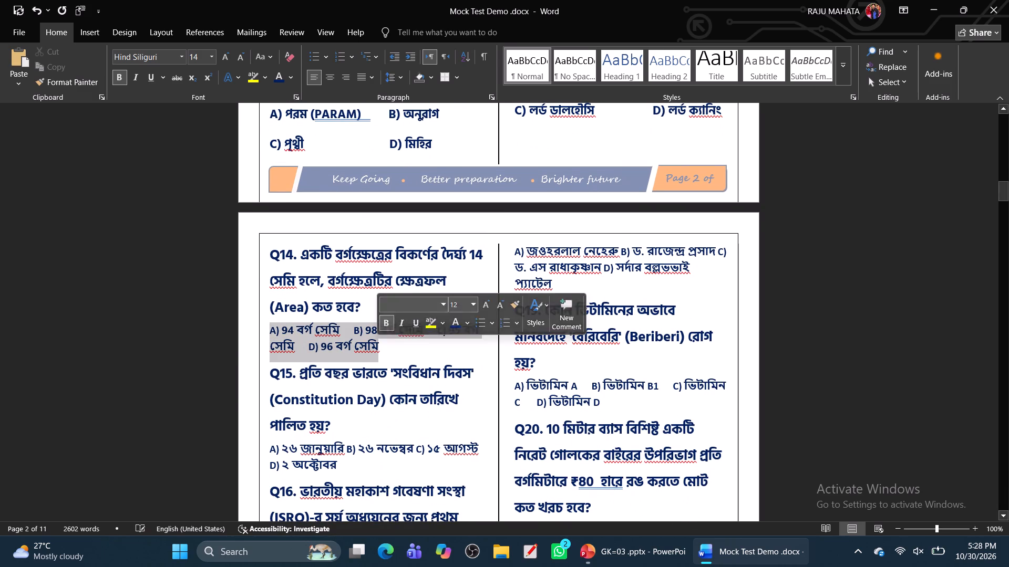
pyautogui.click(400, 307)
pyautogui.press('h')
pyautogui.press('Return')
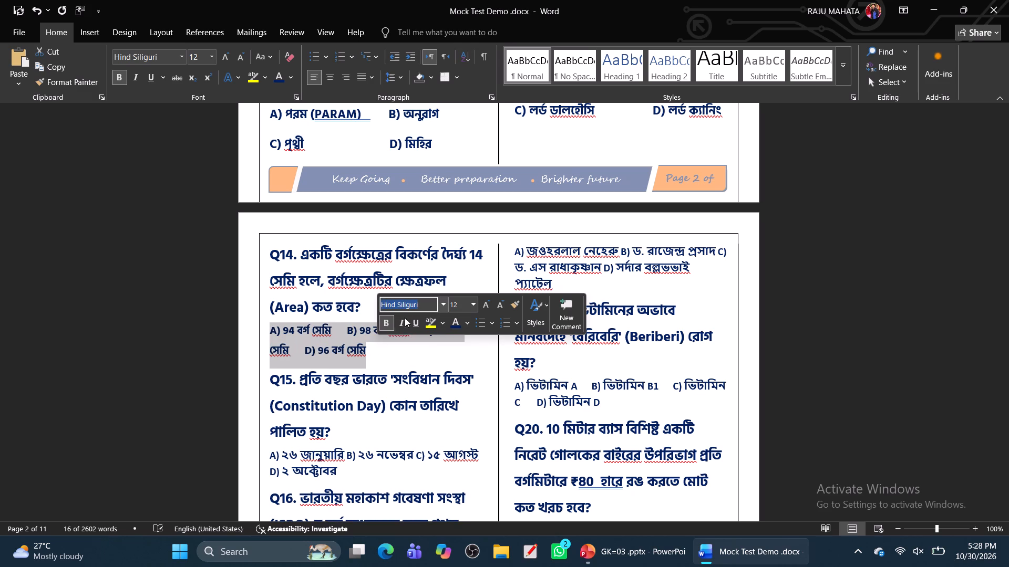
pyautogui.click(488, 307)
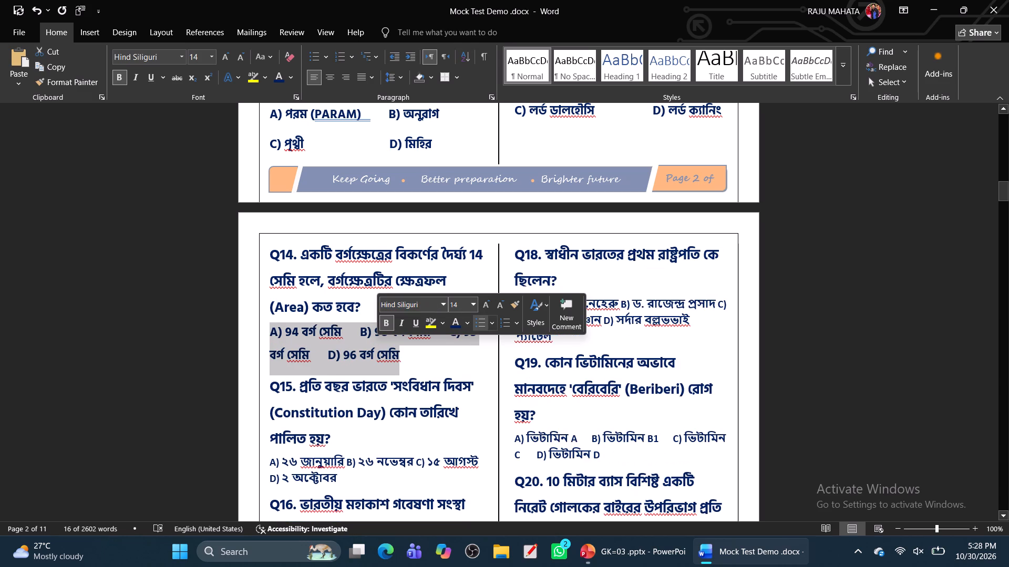
pyautogui.click(451, 365)
# Space Q14's option B away from option A so it starts a second column and option C wraps onto the line below.
pyautogui.scroll(-3, 447, 360)
pyautogui.click(364, 241)
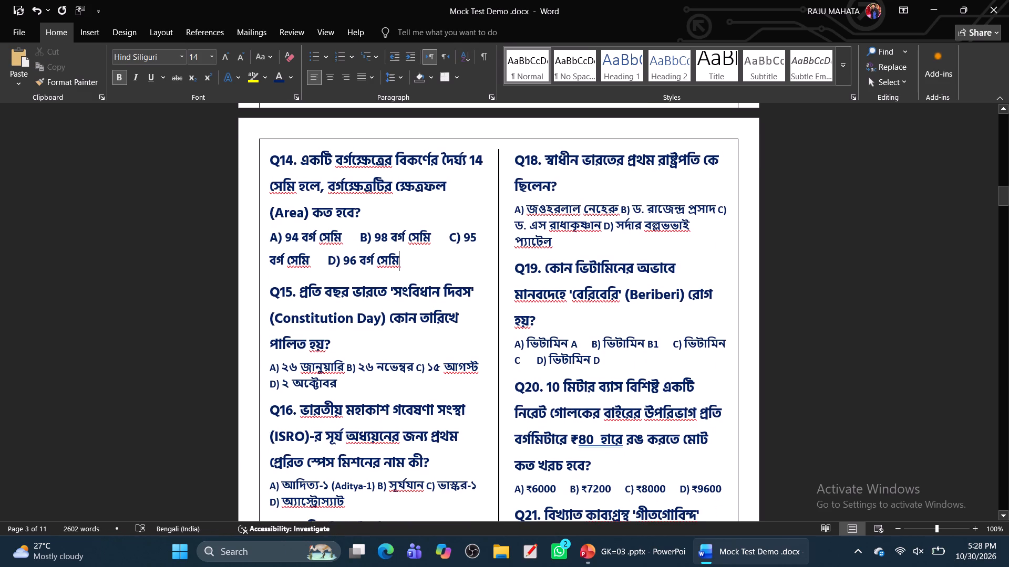
pyautogui.click(361, 241)
pyautogui.press('space')
pyautogui.press('space')
pyautogui.press('space')
pyautogui.press('space')
pyautogui.press('space')
pyautogui.press('space')
pyautogui.press('space')
pyautogui.press('space')
pyautogui.press('space')
pyautogui.press('space')
pyautogui.press('space')
pyautogui.press('space')
pyautogui.press('space')
pyautogui.press('space')
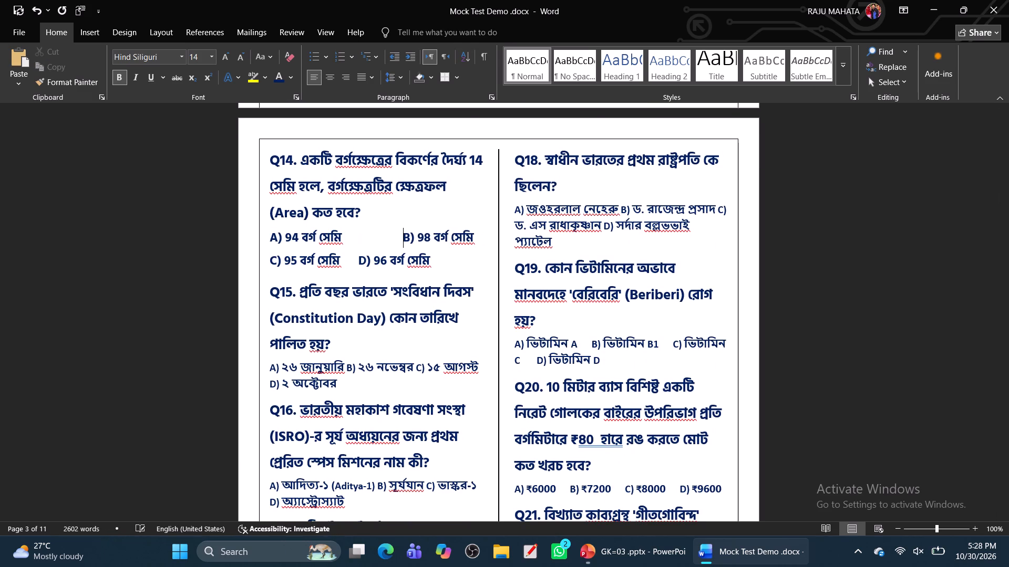
# Space Q14's option D away from option C so that it aligns beneath option B.
pyautogui.click(357, 265)
pyautogui.press('space')
pyautogui.press('space')
pyautogui.press('space')
pyautogui.press('space')
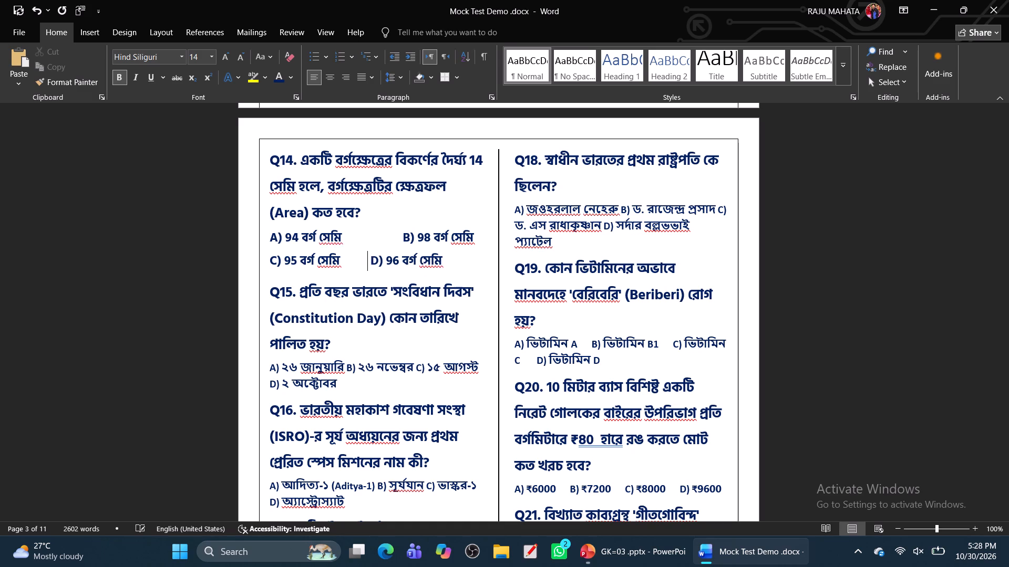
pyautogui.press('space')
pyautogui.press('space')
pyautogui.press('space')
pyautogui.press('space')
pyautogui.press('space')
pyautogui.press('space')
pyautogui.press('space')
pyautogui.press('space')
pyautogui.press('space')
pyautogui.press('space')
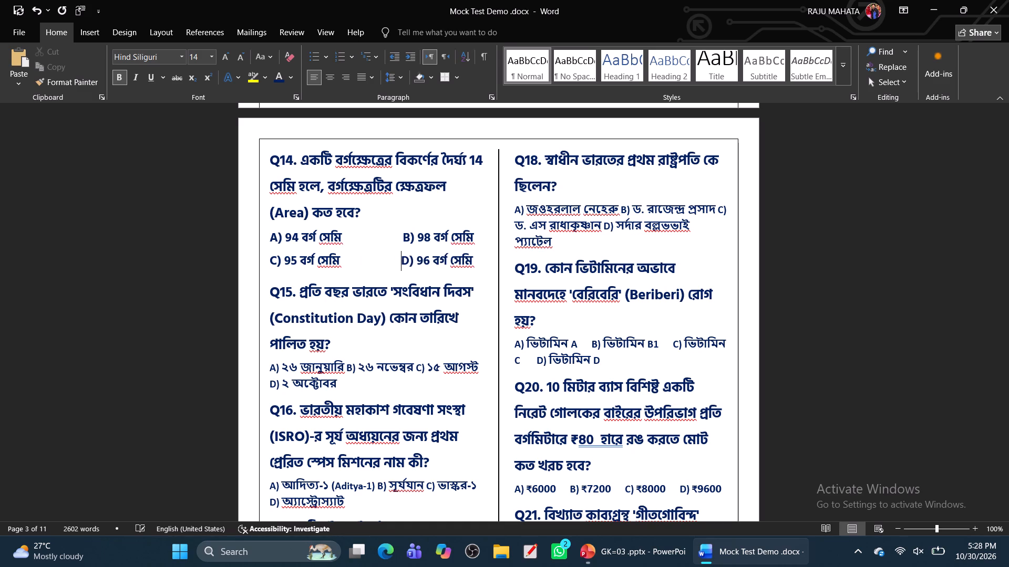
# Format Q15's answer options on page 3 in Hind Siliguri, size 14.
pyautogui.scroll(-2, 355, 290)
pyautogui.moveTo(269, 300); pyautogui.dragTo(347, 321)
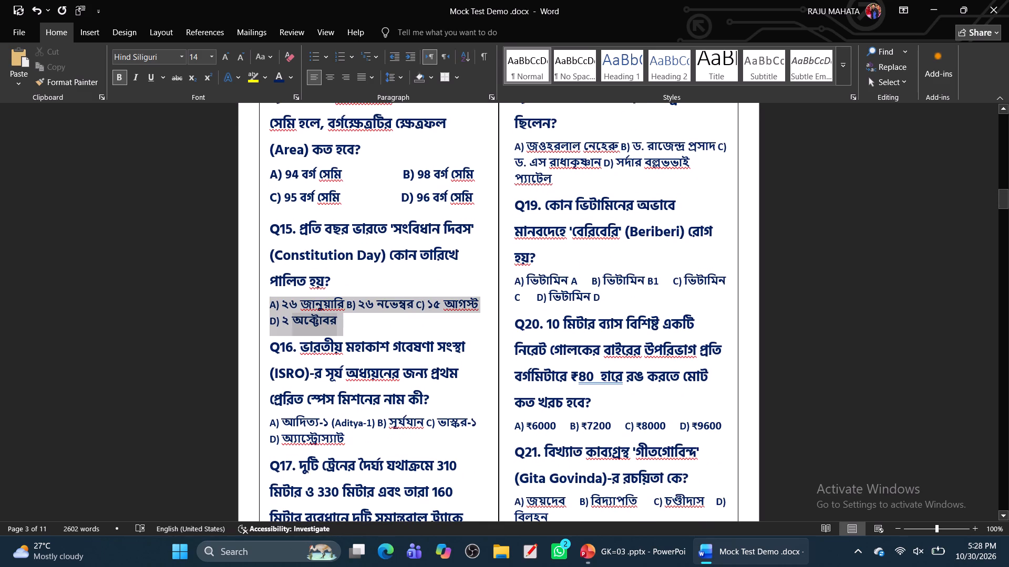
pyautogui.moveTo(347, 321); pyautogui.dragTo(348, 321)
pyautogui.click(393, 277)
pyautogui.press('h')
pyautogui.press('Return')
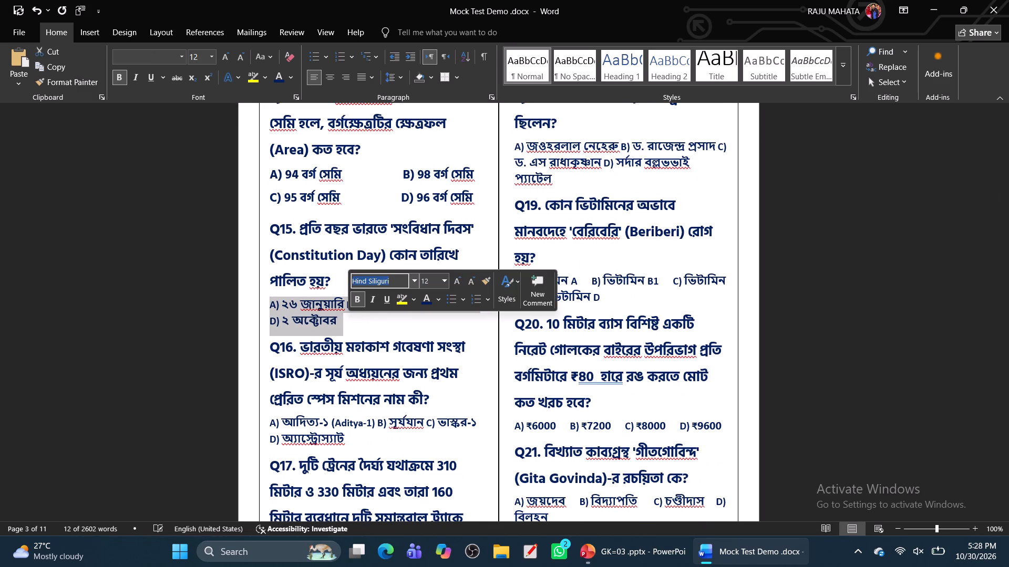
pyautogui.click(459, 281)
pyautogui.click(363, 333)
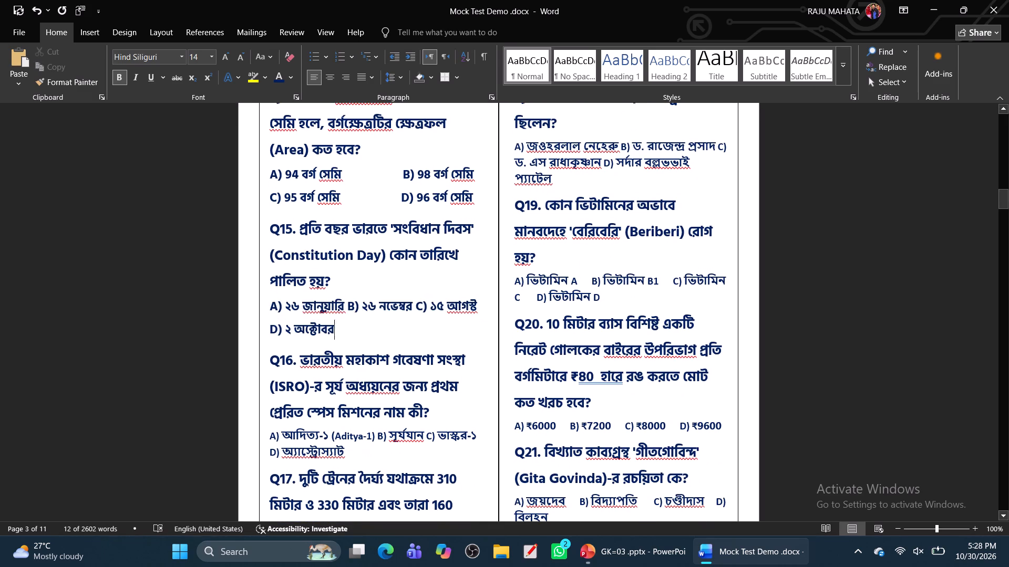
# Space Q15's option B away from option A on the same line so that it starts a second column.
pyautogui.click(348, 310)
pyautogui.press('space')
pyautogui.press('space')
pyautogui.press('space')
pyautogui.press('space')
pyautogui.press('space')
pyautogui.press('space')
pyautogui.press('space')
pyautogui.press('space')
pyautogui.press('space')
pyautogui.press('space')
pyautogui.press('space')
pyautogui.press('space')
pyautogui.press('space')
pyautogui.press('space')
pyautogui.press('space')
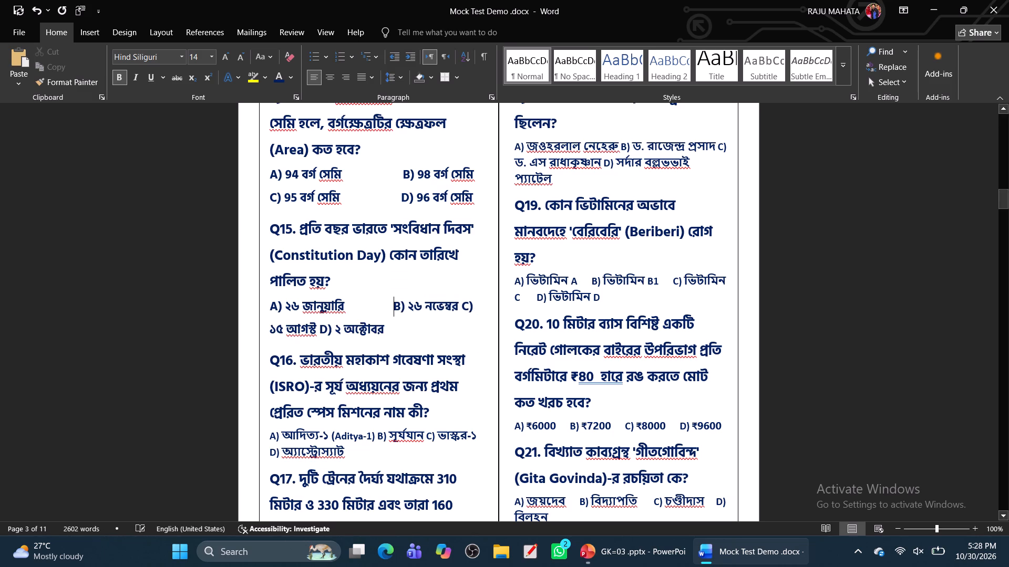
pyautogui.press('space')
pyautogui.press('space')
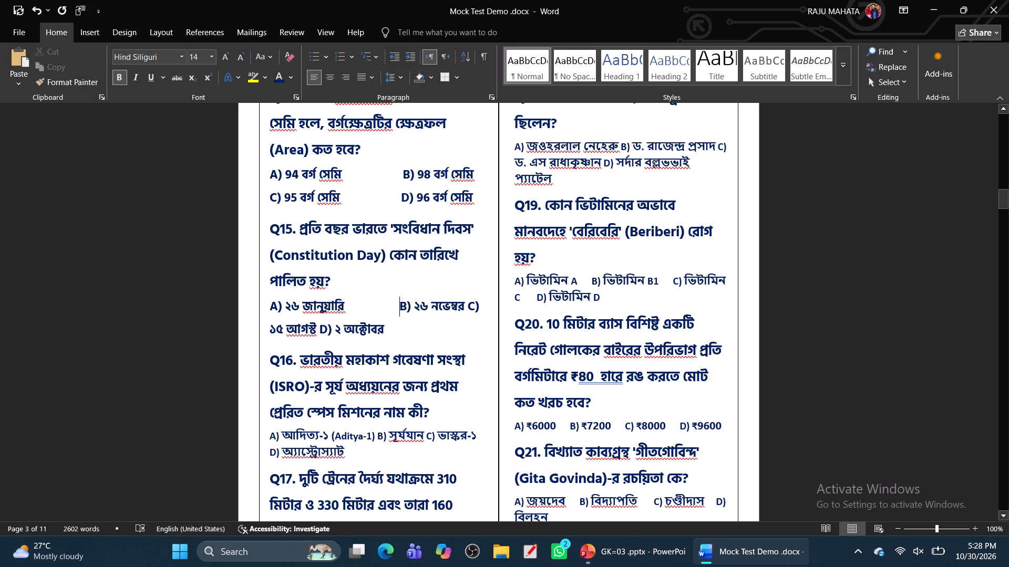
# Start Q15's option C on a new line beneath option A.
pyautogui.click(469, 310)
pyautogui.press('Return')
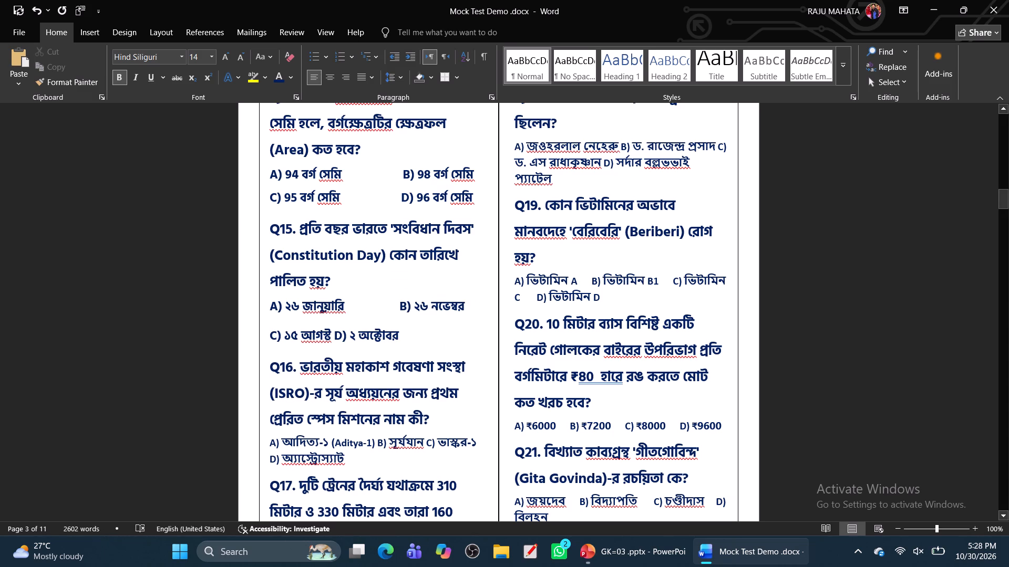
# Space Q15's option D away from option C so that it aligns beneath option B.
pyautogui.click(336, 340)
pyautogui.press('space')
pyautogui.press('space')
pyautogui.press('space')
pyautogui.press('space')
pyautogui.press('space')
pyautogui.press('space')
pyautogui.press('space')
pyautogui.press('space')
pyautogui.press('space')
pyautogui.press('space')
pyautogui.press('space')
pyautogui.press('space')
pyautogui.press('space')
pyautogui.press('space')
pyautogui.press('space')
pyautogui.press('space')
pyautogui.press('space')
pyautogui.press('space')
pyautogui.press('space')
pyautogui.press('space')
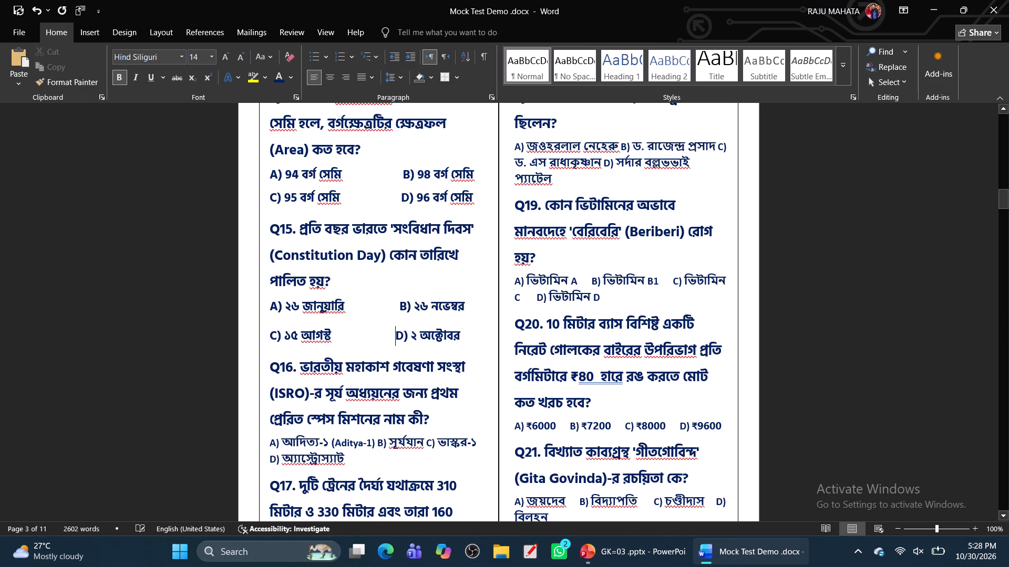
pyautogui.press('space')
# Format Q16's answer options in Hind Siliguri, size 14.
pyautogui.scroll(-4, 344, 336)
pyautogui.moveTo(265, 313); pyautogui.dragTo(345, 331)
pyautogui.click(384, 282)
pyautogui.click(384, 288)
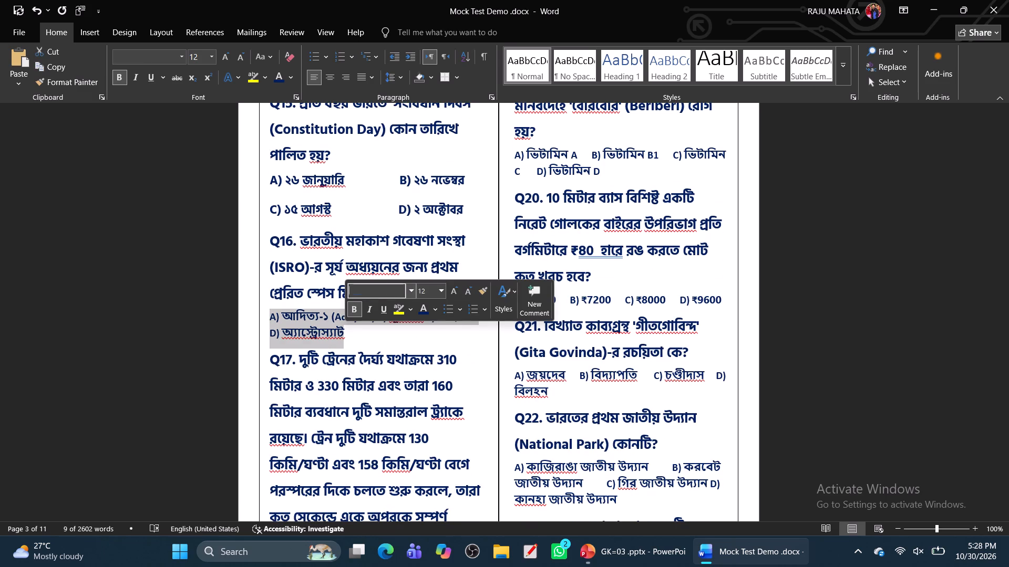
pyautogui.press('h')
pyautogui.press('Return')
pyautogui.click(450, 292)
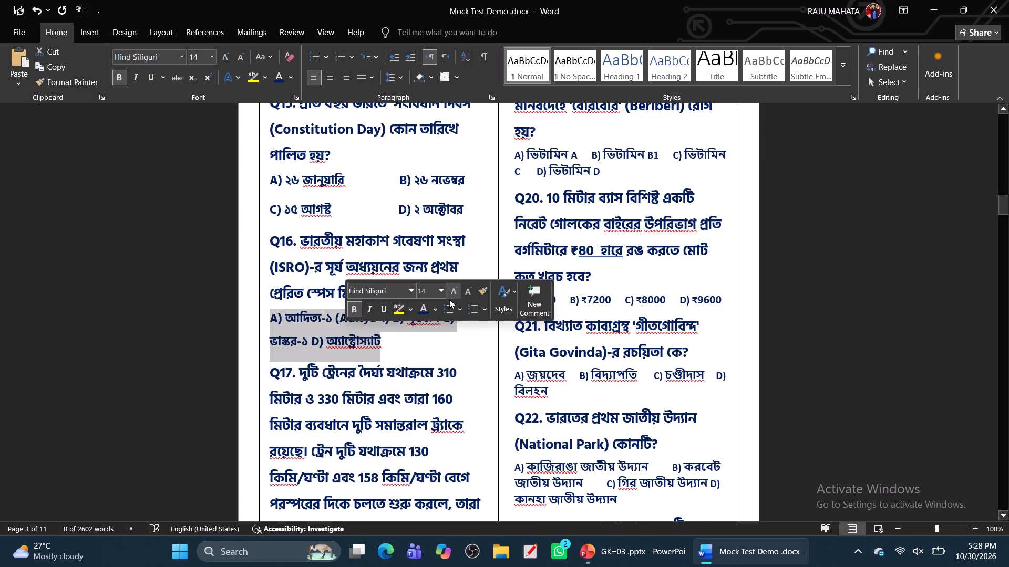
pyautogui.click(435, 344)
# Widen the gap between Q16's options A and B slightly and start option C on a new line.
pyautogui.click(395, 323)
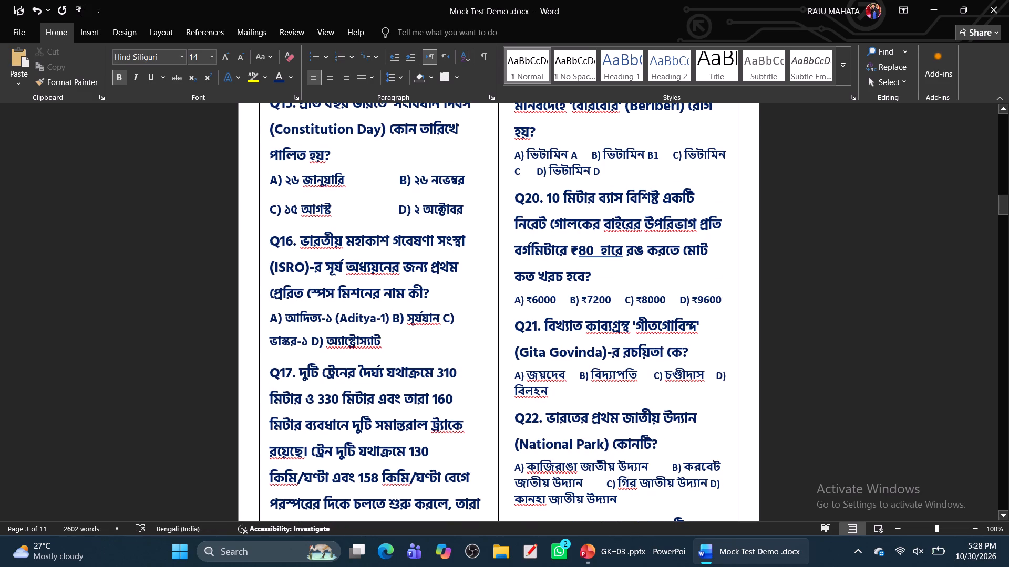
pyautogui.press('space')
pyautogui.press('space')
pyautogui.press('space')
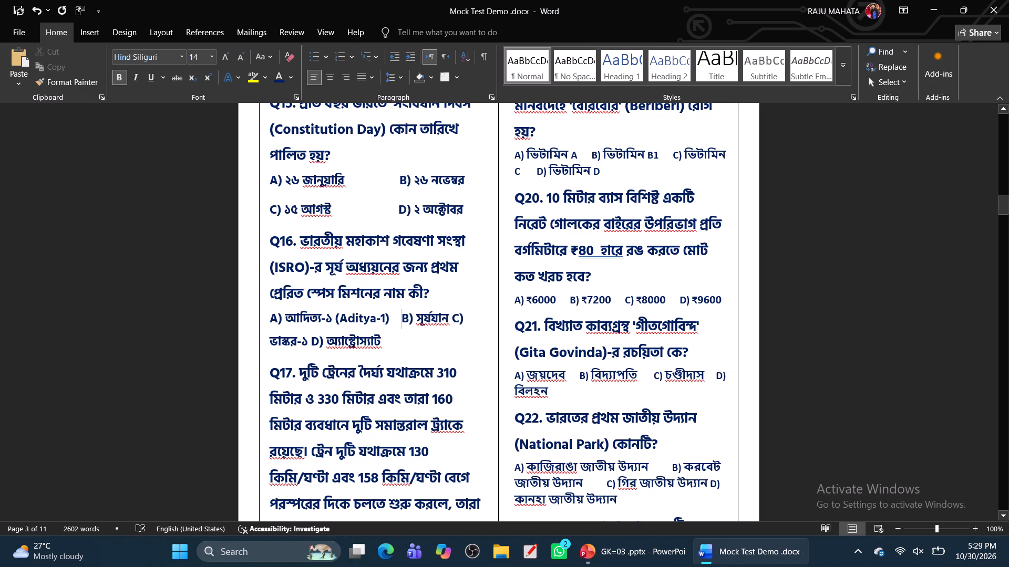
pyautogui.click(453, 321)
pyautogui.press('Return')
# Space Q16's option D away from option C so that it aligns beneath option B.
pyautogui.click(325, 352)
pyautogui.press('space')
pyautogui.press('space')
pyautogui.press('space')
pyautogui.press('space')
pyautogui.press('space')
pyautogui.press('space')
pyautogui.press('space')
pyautogui.press('space')
pyautogui.press('space')
pyautogui.press('space')
pyautogui.press('space')
pyautogui.press('space')
pyautogui.press('space')
pyautogui.press('space')
pyautogui.press('space')
pyautogui.press('space')
pyautogui.press('space')
pyautogui.press('space')
pyautogui.press('space')
pyautogui.press('space')
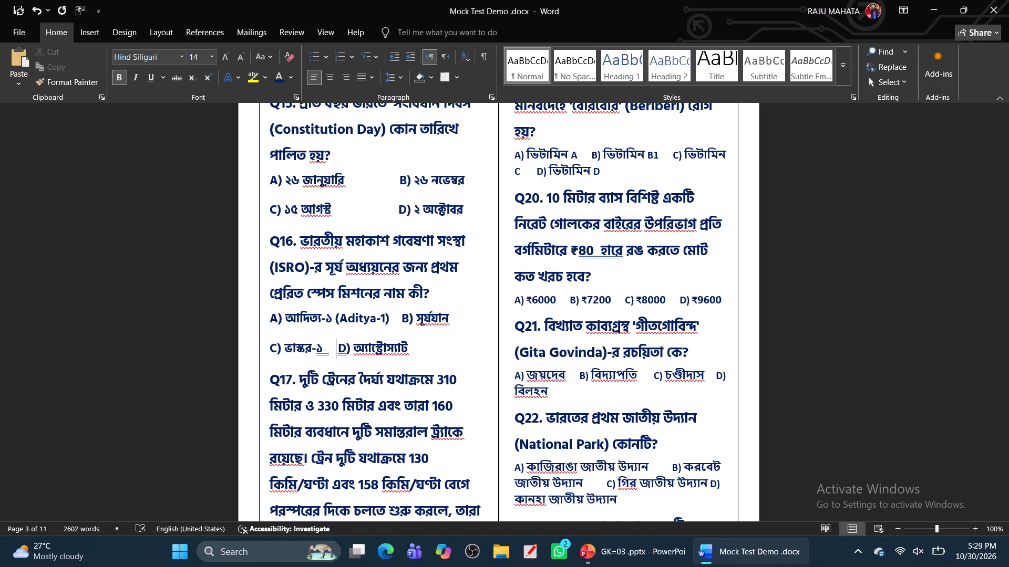
pyautogui.press('space')
pyautogui.press('space')
pyautogui.press('space')
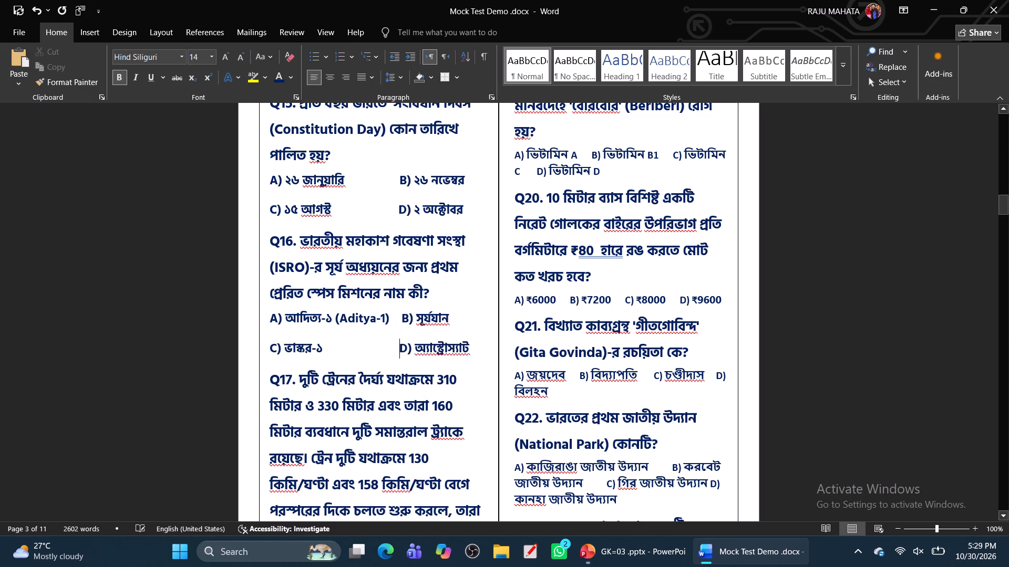
# Format Q17's answer options in Hind Siliguri, size 14.
pyautogui.scroll(-5, 347, 346)
pyautogui.scroll(-2, 271, 342)
pyautogui.moveTo(270, 363); pyautogui.dragTo(397, 385)
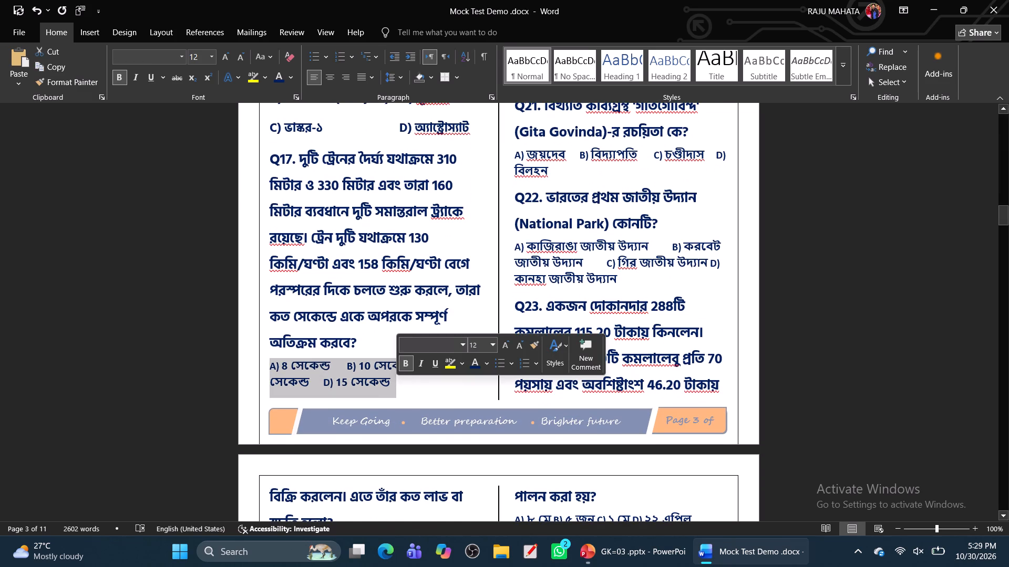
pyautogui.click(438, 346)
pyautogui.press('h')
pyautogui.press('Return')
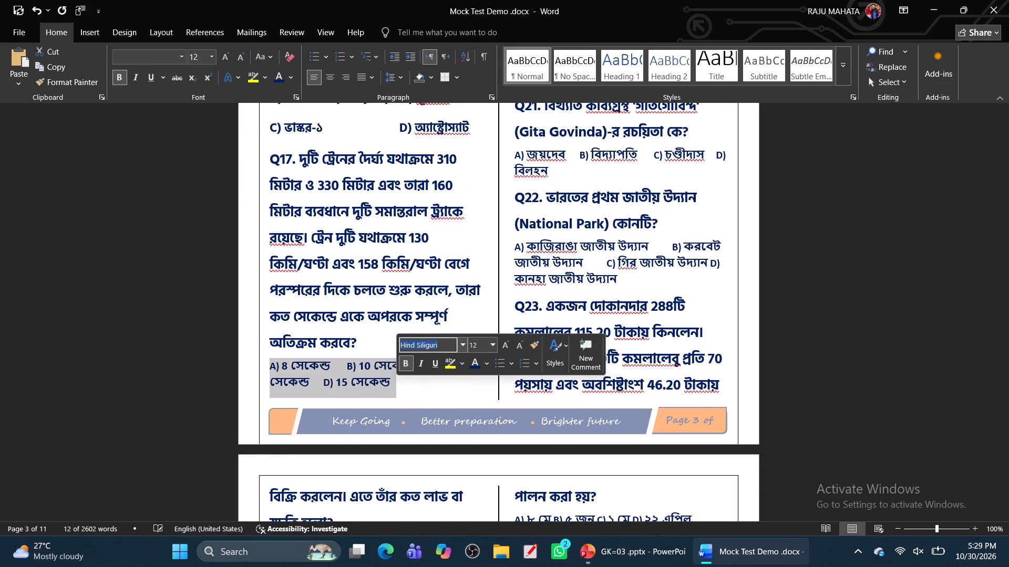
pyautogui.click(506, 345)
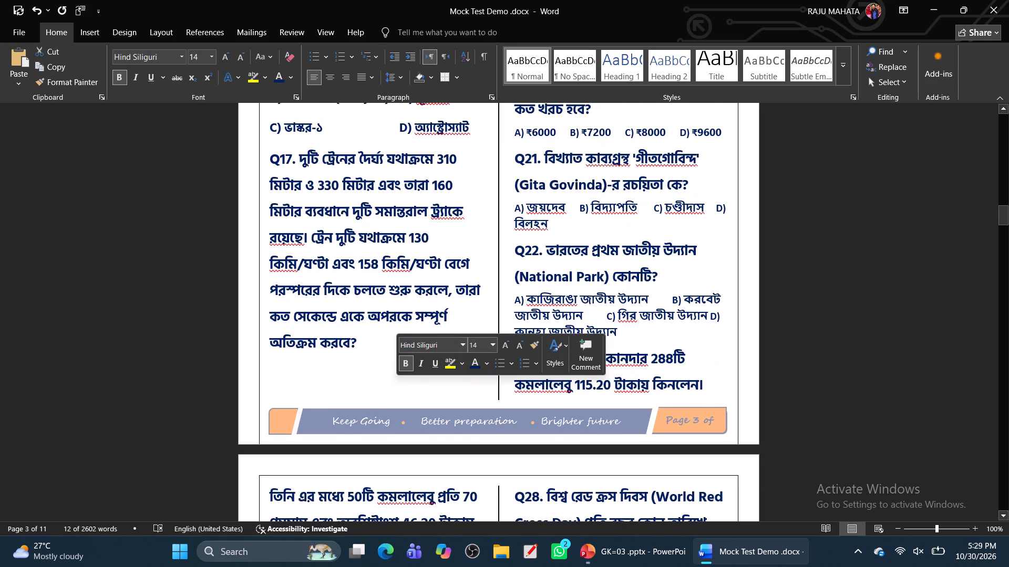
# Space Q17's option B away from option A so it starts a second column and option C wraps onto the line below.
pyautogui.scroll(17, 525, 306)
pyautogui.moveTo(547, 291); pyautogui.dragTo(564, 279, button='middle')
pyautogui.scroll(1, 574, 268)
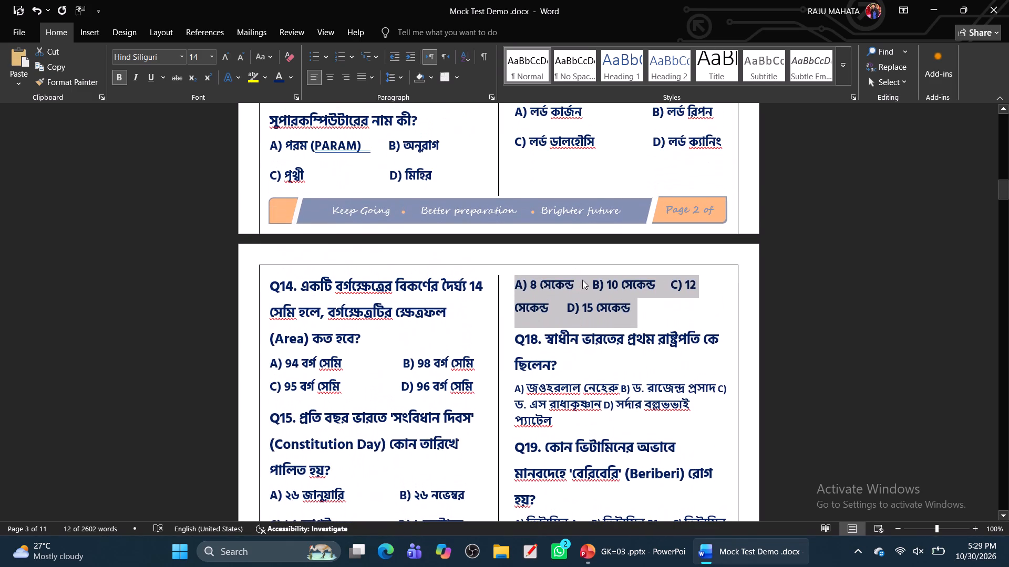
pyautogui.click(591, 287)
pyautogui.press('space')
pyautogui.press('space')
pyautogui.press('space')
pyautogui.press('space')
pyautogui.press('space')
pyautogui.press('space')
pyautogui.press('space')
pyautogui.press('space')
pyautogui.press('space')
pyautogui.press('space')
pyautogui.press('space')
pyautogui.press('space')
pyautogui.press('space')
pyautogui.press('space')
pyautogui.press('space')
pyautogui.press('space')
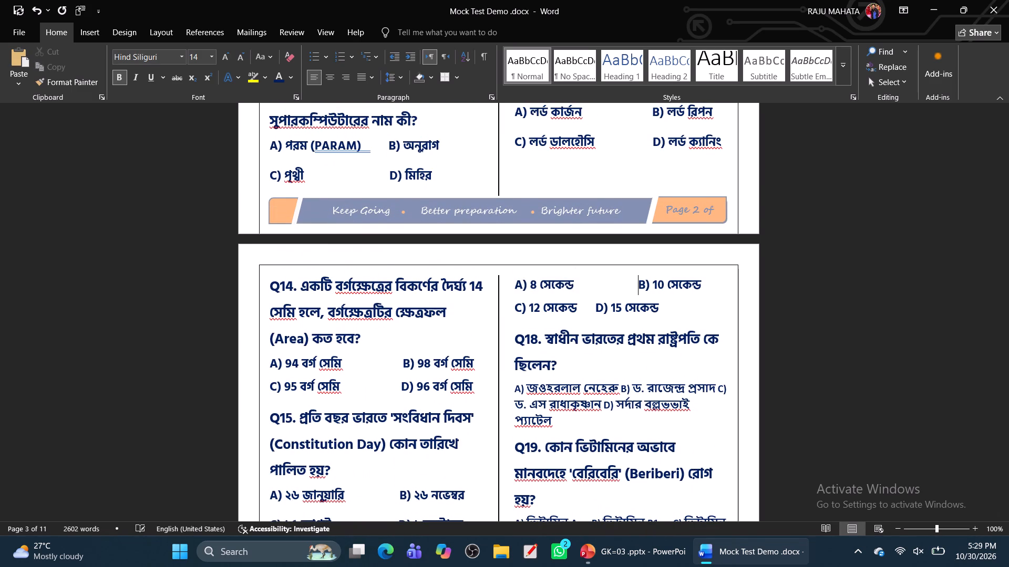
pyautogui.press('space')
pyautogui.press('space')
pyautogui.press('space')
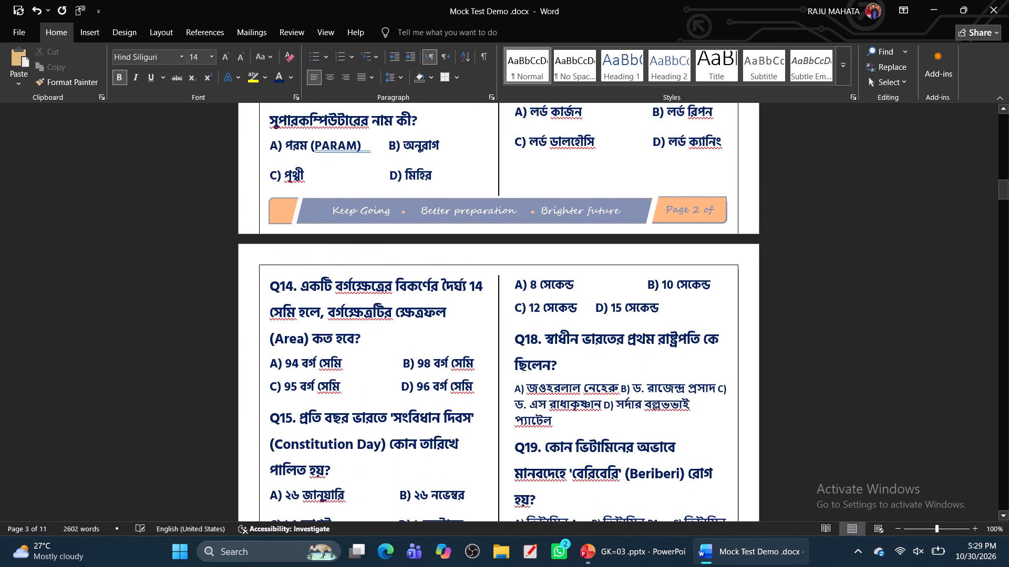
# Space Q17's option D away from option C so that it aligns beneath option B.
pyautogui.click(593, 311)
pyautogui.press('space')
pyautogui.press('space')
pyautogui.press('space')
pyautogui.doubleClick(602, 311)
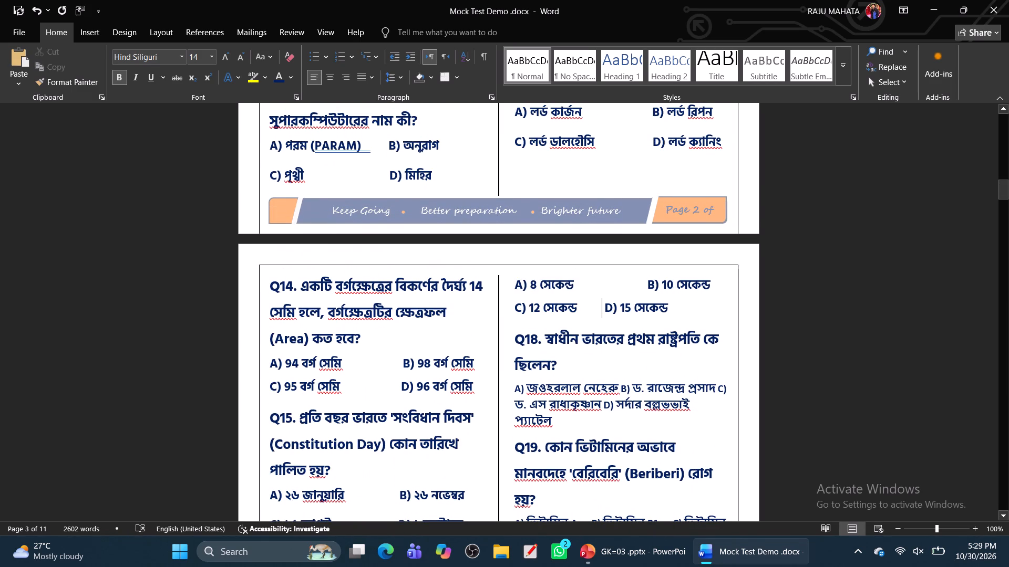
pyautogui.press('space')
pyautogui.press('space')
pyautogui.press('space')
pyautogui.press('space')
pyautogui.press('space')
pyautogui.press('space')
pyautogui.press('space')
pyautogui.press('space')
pyautogui.press('space')
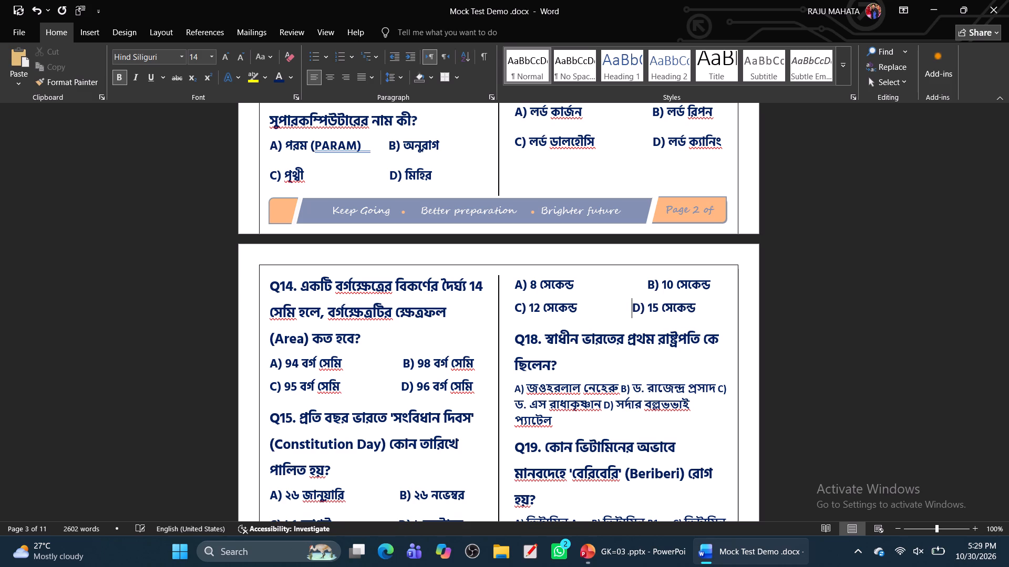
pyautogui.press('space')
pyautogui.press('space')
pyautogui.press('space')
pyautogui.press('space')
pyautogui.press('space')
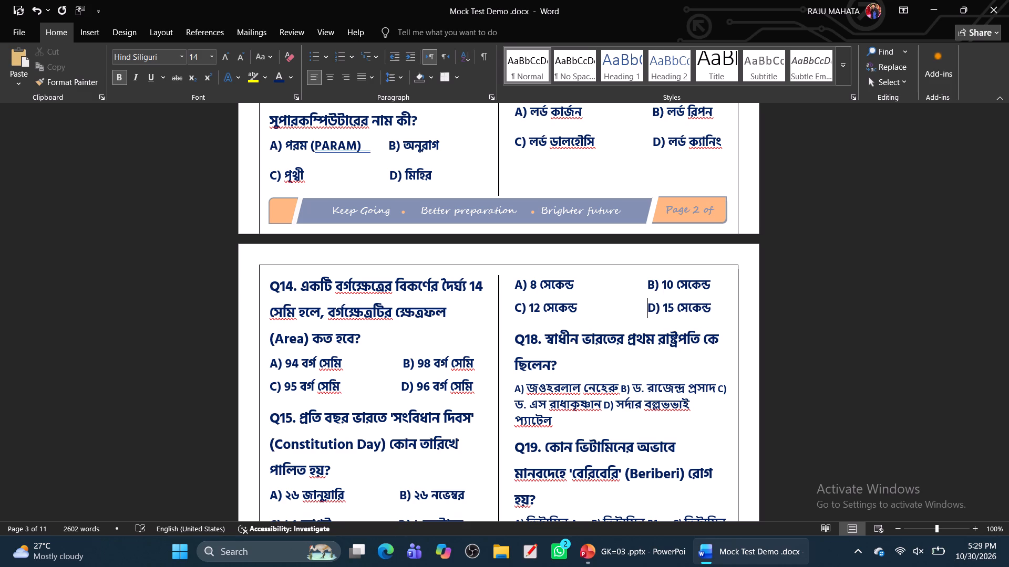
pyautogui.click(619, 303)
# Format Q18's answer options in Hind Siliguri, size 14.
pyautogui.scroll(-3, 587, 310)
pyautogui.moveTo(512, 293); pyautogui.dragTo(515, 296)
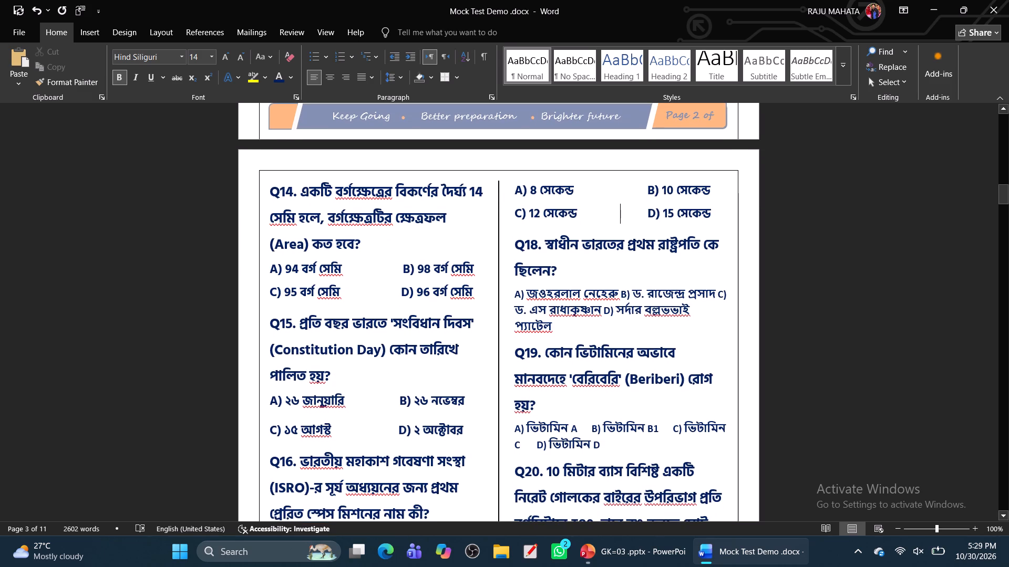
pyautogui.moveTo(515, 296); pyautogui.dragTo(554, 325)
pyautogui.click(582, 285)
pyautogui.press('h')
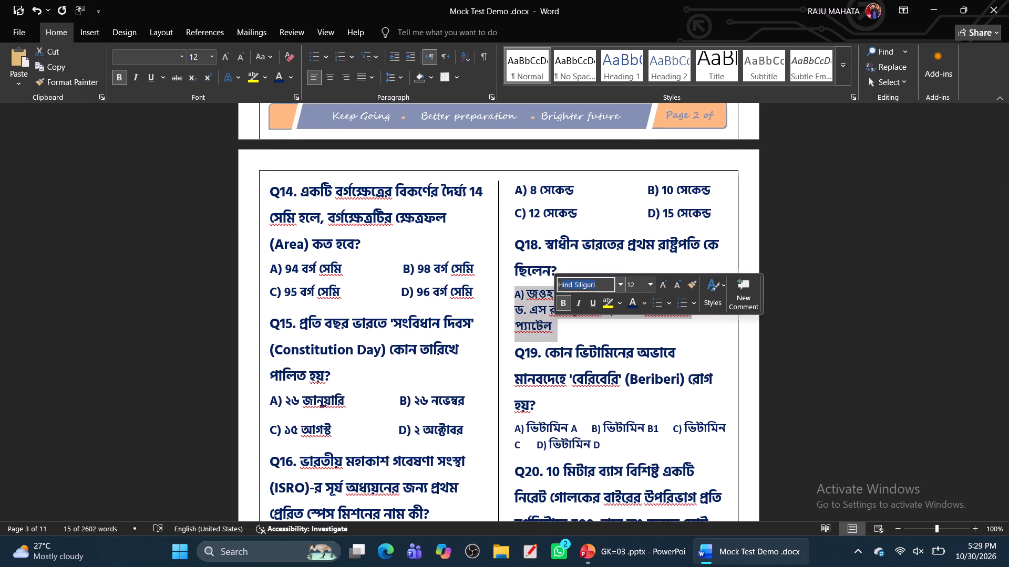
pyautogui.press('Return')
pyautogui.click(664, 289)
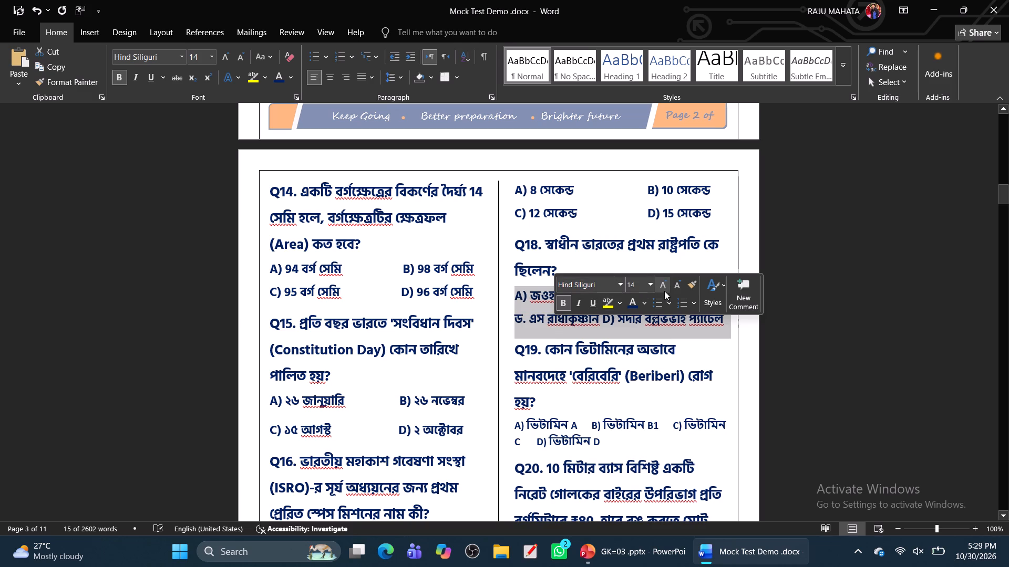
pyautogui.click(688, 342)
# Space Q18's option B away from option A so it just fits the first line and option C wraps below.
pyautogui.click(622, 296)
pyautogui.press('space')
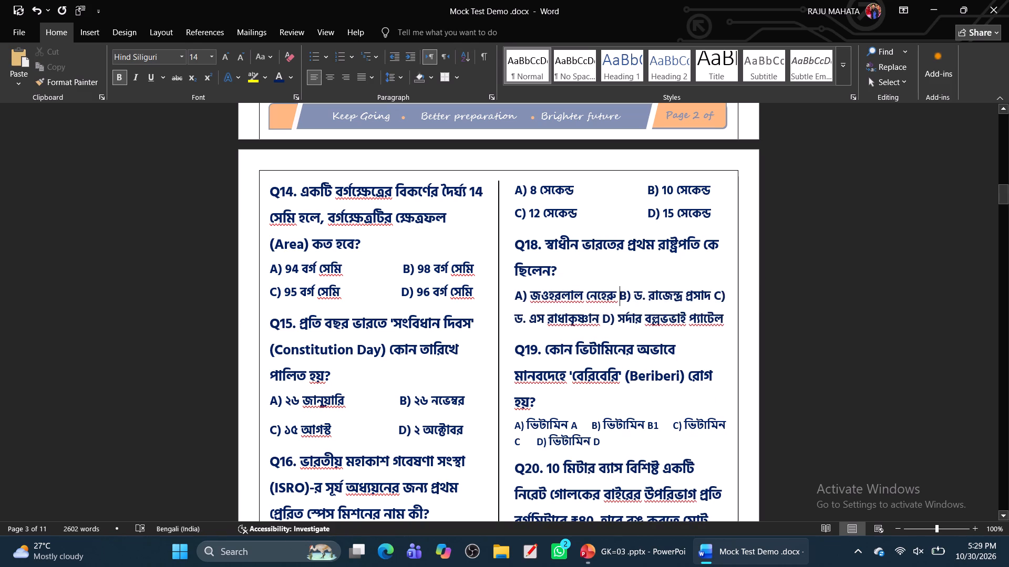
pyautogui.press('space')
pyautogui.press('space')
pyautogui.press('space')
pyautogui.press('space')
pyautogui.press('space')
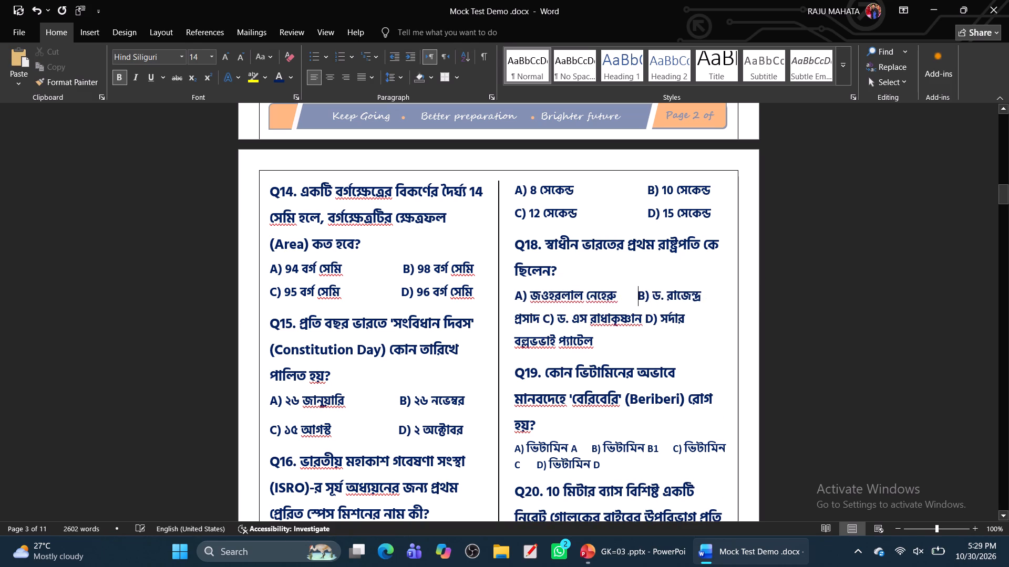
pyautogui.press('BackSpace')
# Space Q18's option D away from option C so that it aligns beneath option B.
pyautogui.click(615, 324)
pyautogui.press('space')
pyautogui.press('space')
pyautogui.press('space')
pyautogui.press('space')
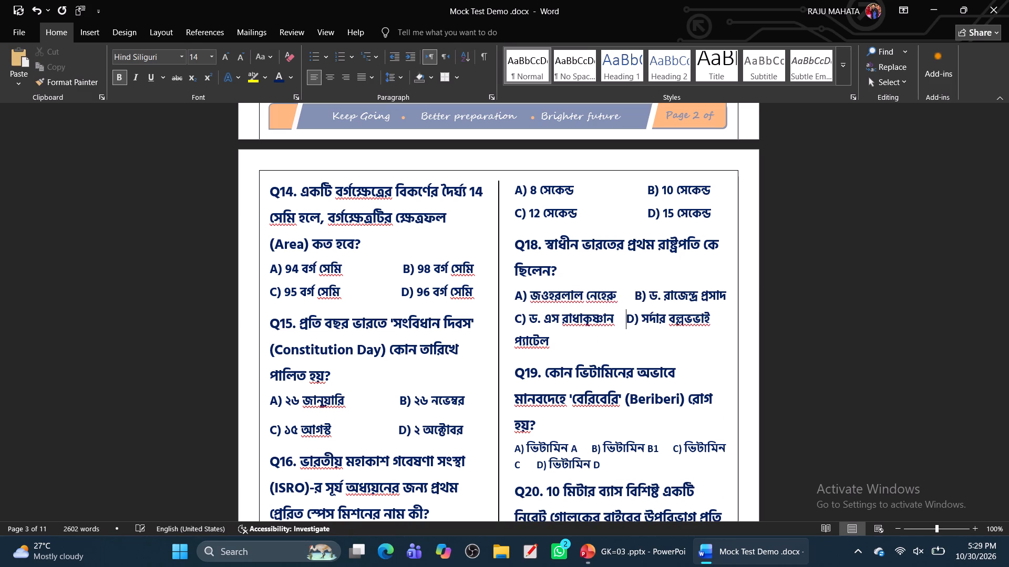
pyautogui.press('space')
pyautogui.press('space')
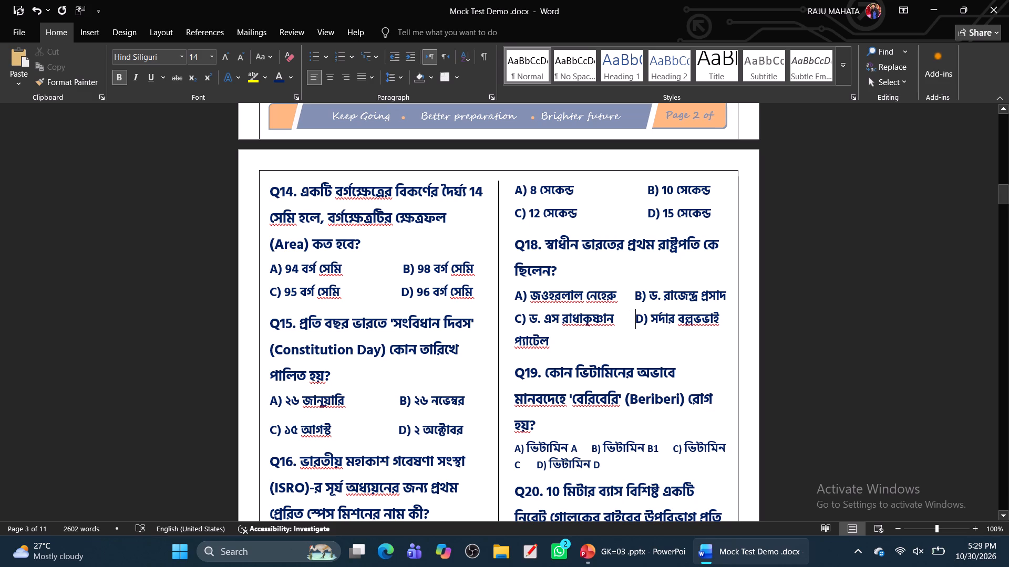
# Try to indent the wrapped last word of Q18's option D with three spaces.
pyautogui.click(512, 346)
pyautogui.press('space')
pyautogui.press('space')
pyautogui.press('space')
# Move Q18's long option D onto its own line below option C.
pyautogui.scroll(-3, 598, 339)
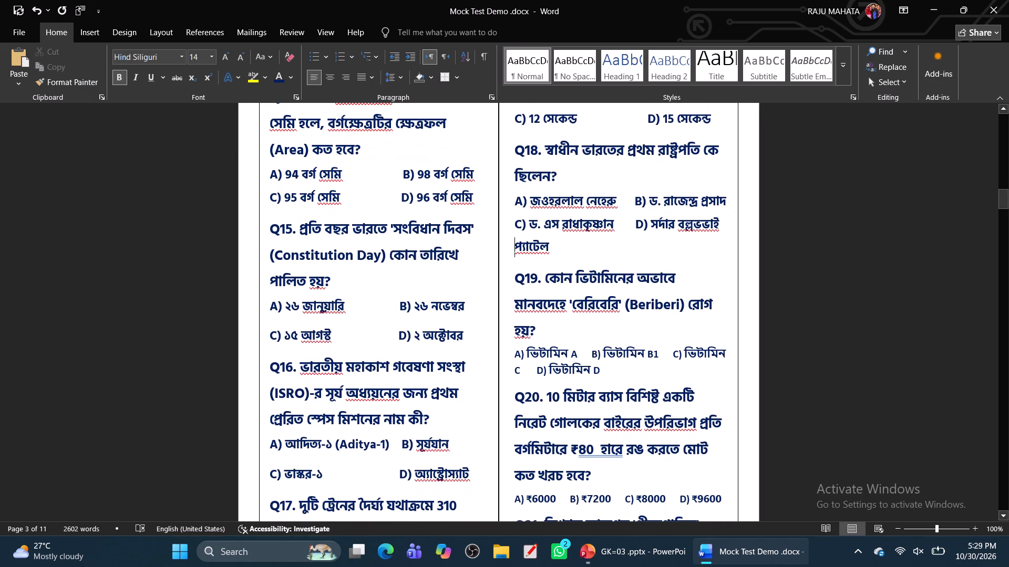
pyautogui.click(634, 228)
pyautogui.press('Return')
# Format Q19's answer options in Hind Siliguri, size 14.
pyautogui.scroll(-3, 581, 278)
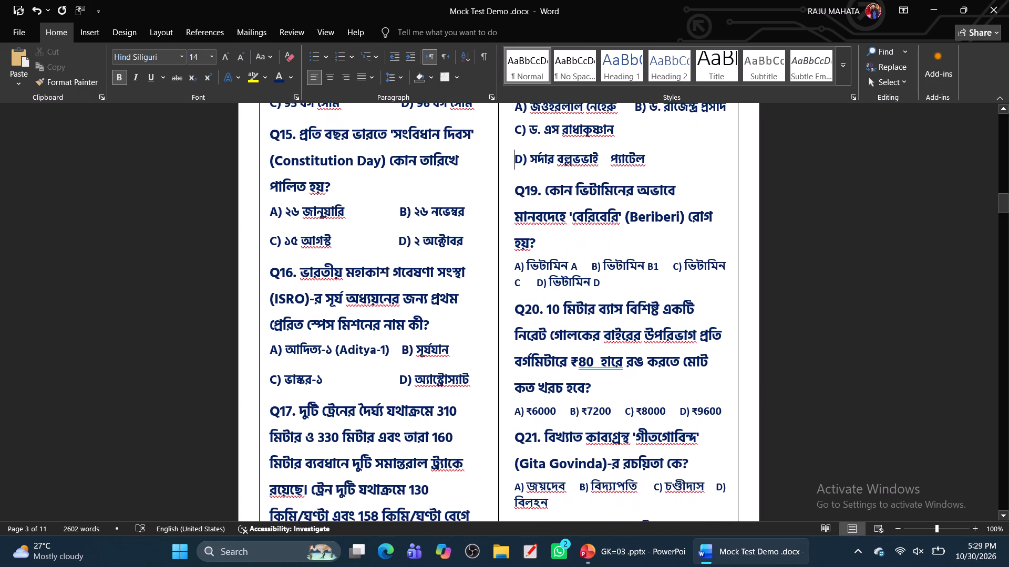
pyautogui.scroll(-1, 581, 278)
pyautogui.click(502, 235)
pyautogui.click(512, 238)
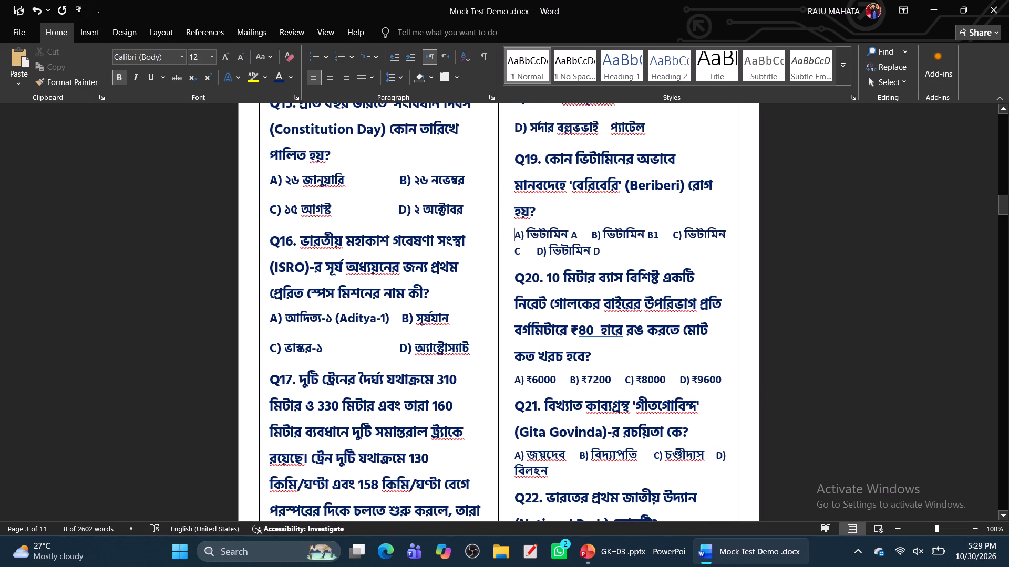
pyautogui.moveTo(512, 237); pyautogui.dragTo(602, 258)
pyautogui.click(633, 219)
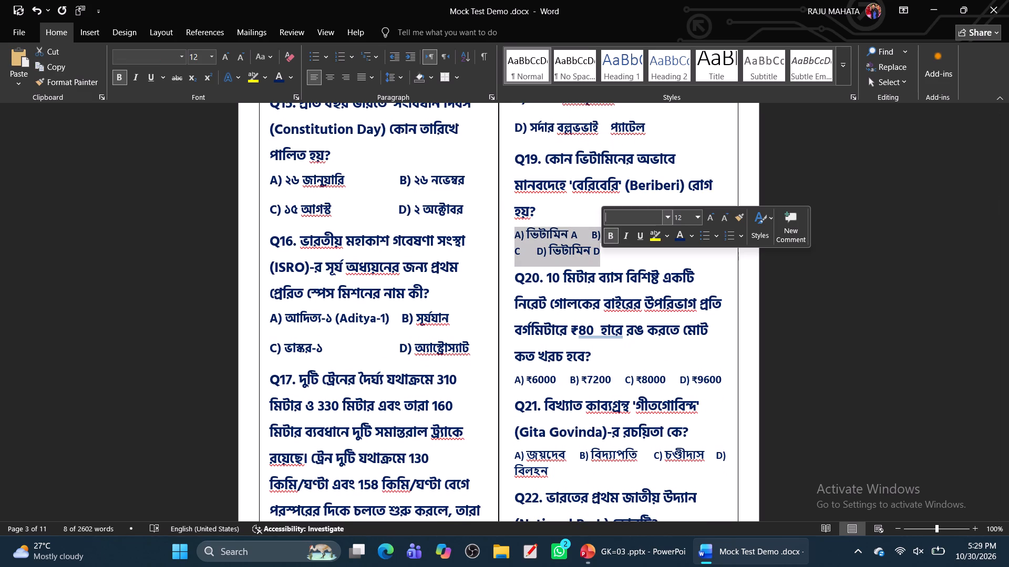
pyautogui.press('h')
pyautogui.press('Return')
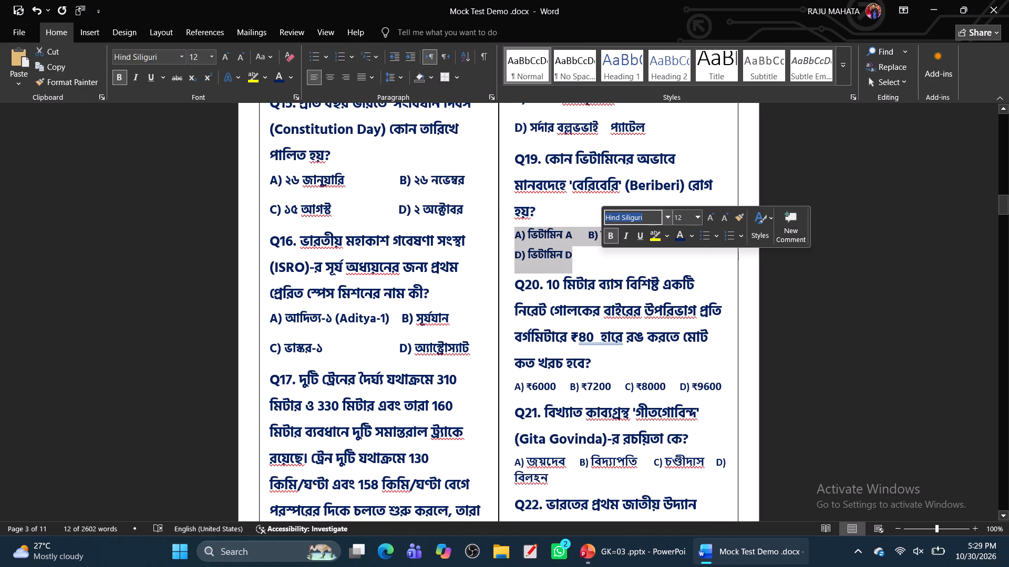
pyautogui.click(708, 220)
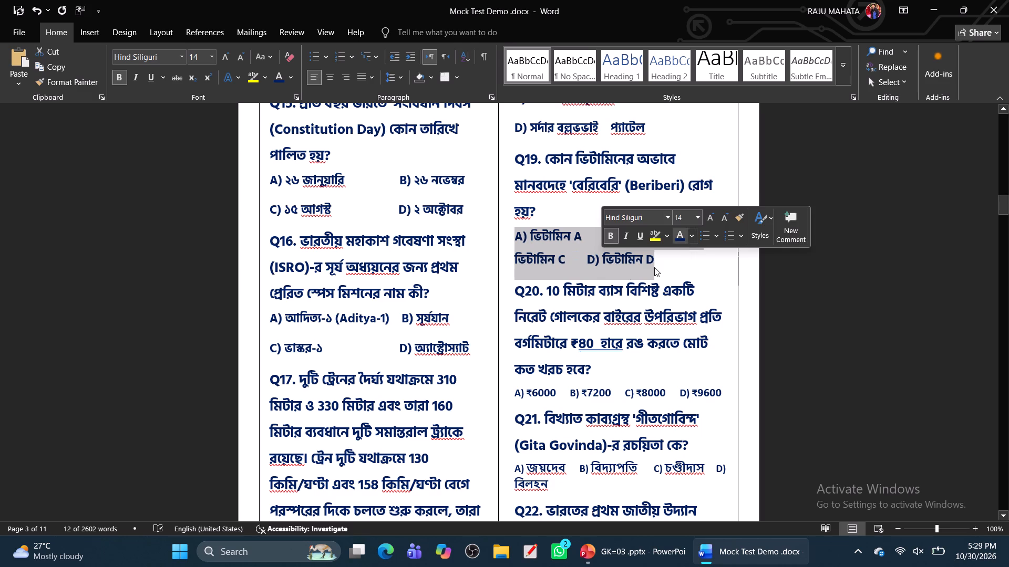
pyautogui.click(678, 275)
# Space Q19's option B away from option A into a second column so that option C wraps onto the next line.
pyautogui.click(602, 239)
pyautogui.press('space')
pyautogui.press('space')
pyautogui.press('space')
pyautogui.press('space')
pyautogui.press('space')
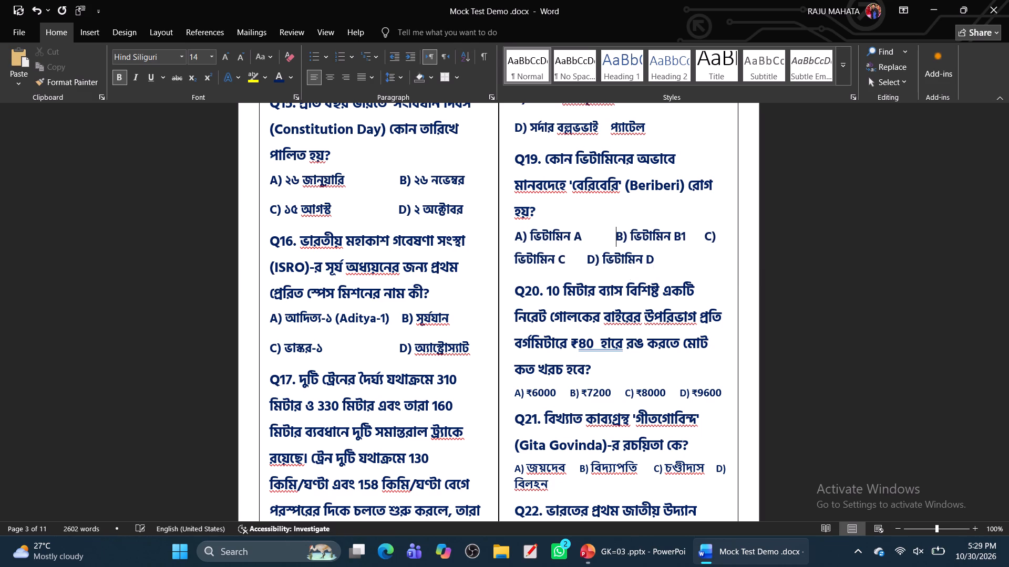
pyautogui.press('space')
pyautogui.press('space')
pyautogui.press('space')
pyautogui.press('space')
pyautogui.press('space')
pyautogui.press('space')
pyautogui.press('space')
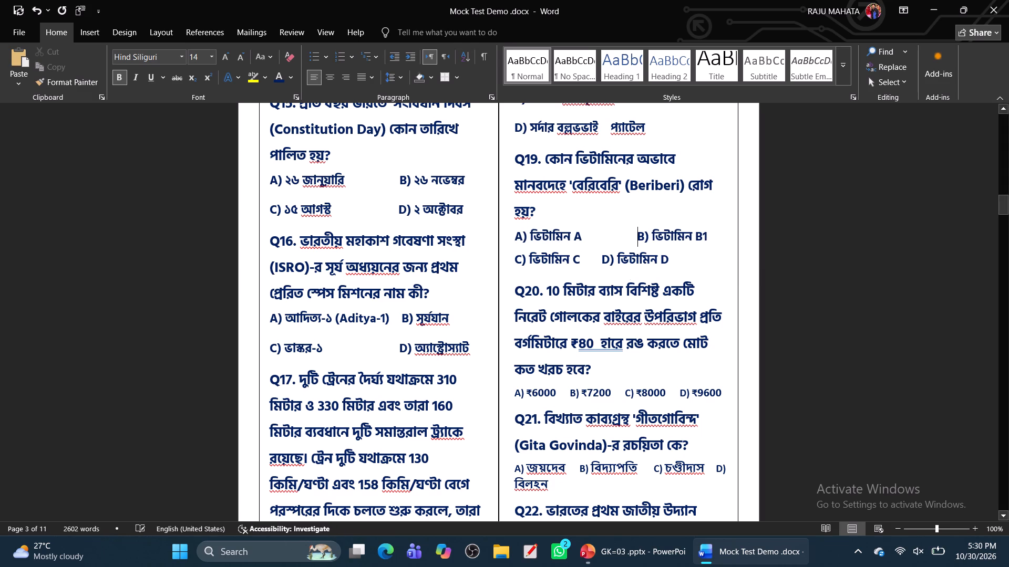
# Space Q19's option D away from option C so that it aligns beneath option B.
pyautogui.click(601, 267)
pyautogui.press('space')
pyautogui.press('space')
pyautogui.press('space')
pyautogui.press('space')
pyautogui.press('space')
pyautogui.press('space')
pyautogui.press('space')
pyautogui.press('space')
pyautogui.press('space')
pyautogui.press('space')
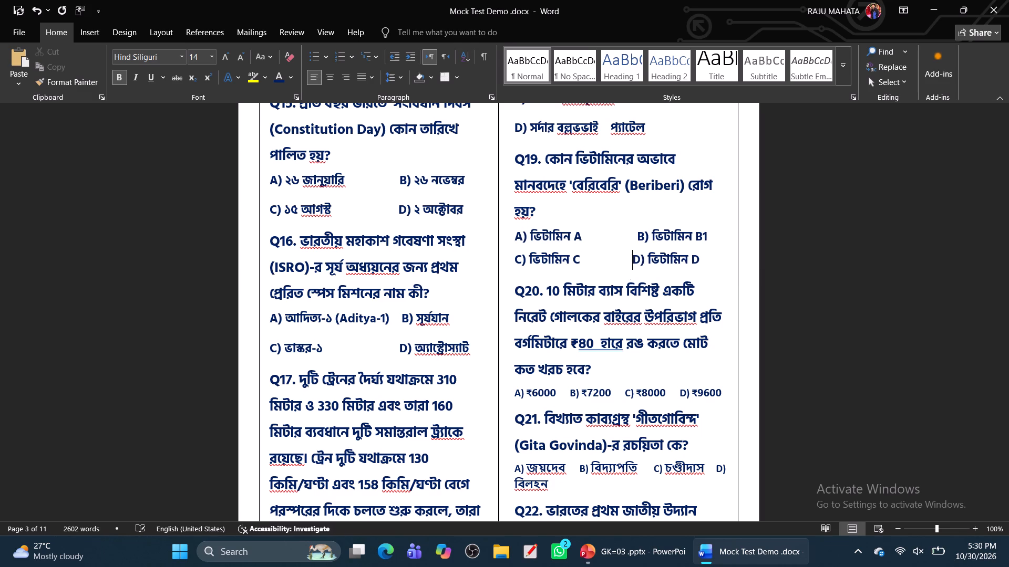
pyautogui.press('space')
# Format Q20's answer options in Hind Siliguri, size 14.
pyautogui.scroll(-2, 599, 277)
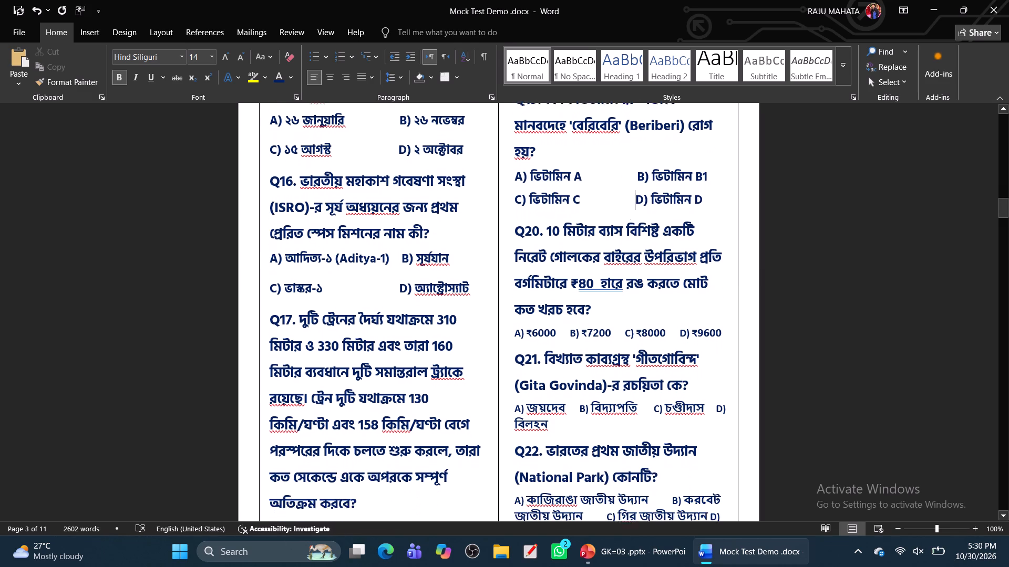
pyautogui.scroll(-2, 581, 309)
pyautogui.moveTo(511, 270); pyautogui.dragTo(719, 276)
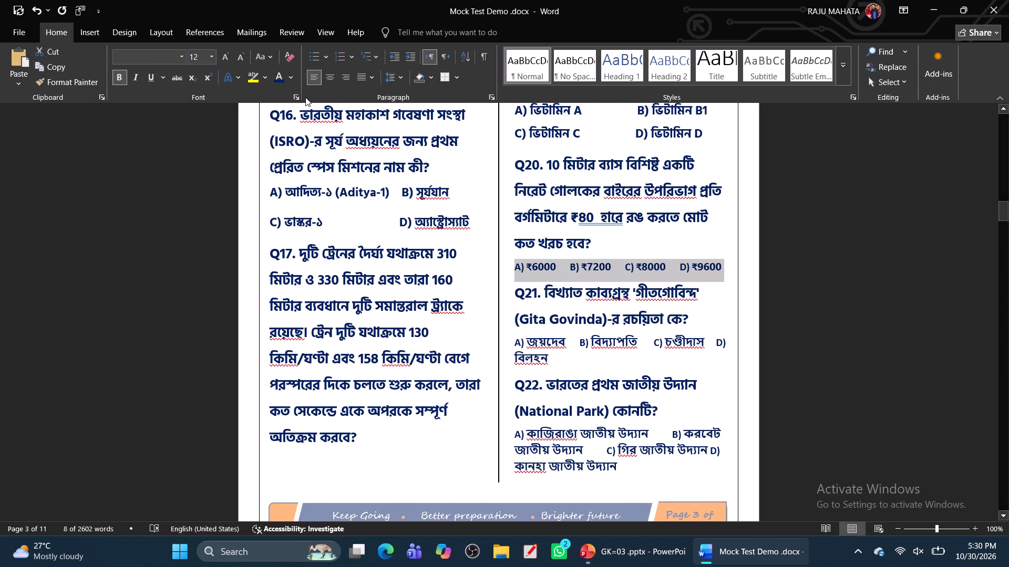
pyautogui.click(143, 58)
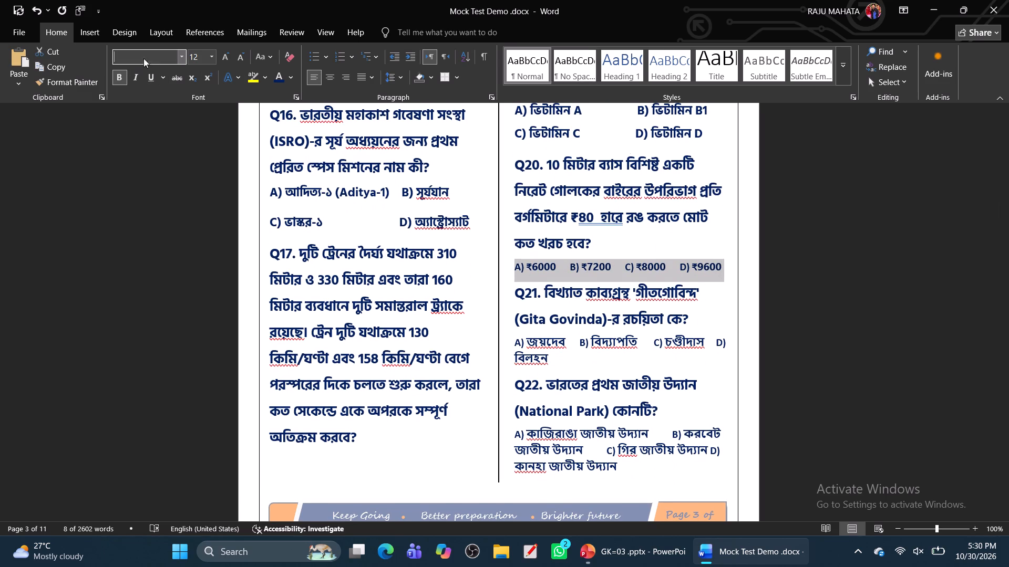
pyautogui.press('h')
pyautogui.press('Return')
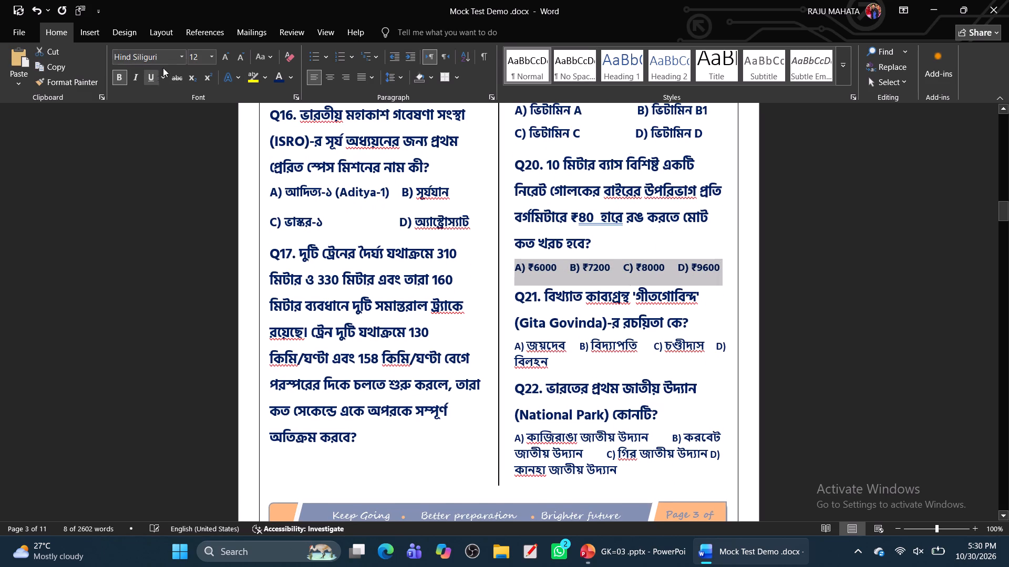
pyautogui.click(225, 55)
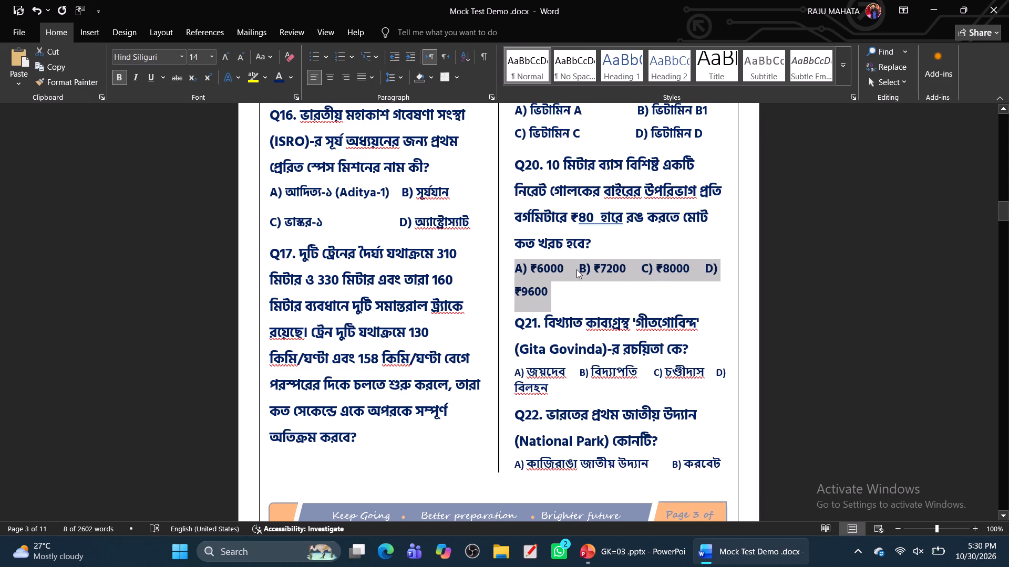
# Space Q20's option B (₹7200) away from option A into a second column.
pyautogui.click(578, 269)
pyautogui.press('space')
pyautogui.press('space')
pyautogui.press('space')
pyautogui.press('space')
pyautogui.press('space')
pyautogui.press('space')
pyautogui.press('space')
pyautogui.press('space')
pyautogui.press('space')
pyautogui.press('space')
pyautogui.press('space')
pyautogui.press('space')
pyautogui.press('space')
pyautogui.press('space')
pyautogui.press('space')
pyautogui.press('space')
pyautogui.press('space')
pyautogui.press('space')
pyautogui.press('space')
pyautogui.press('space')
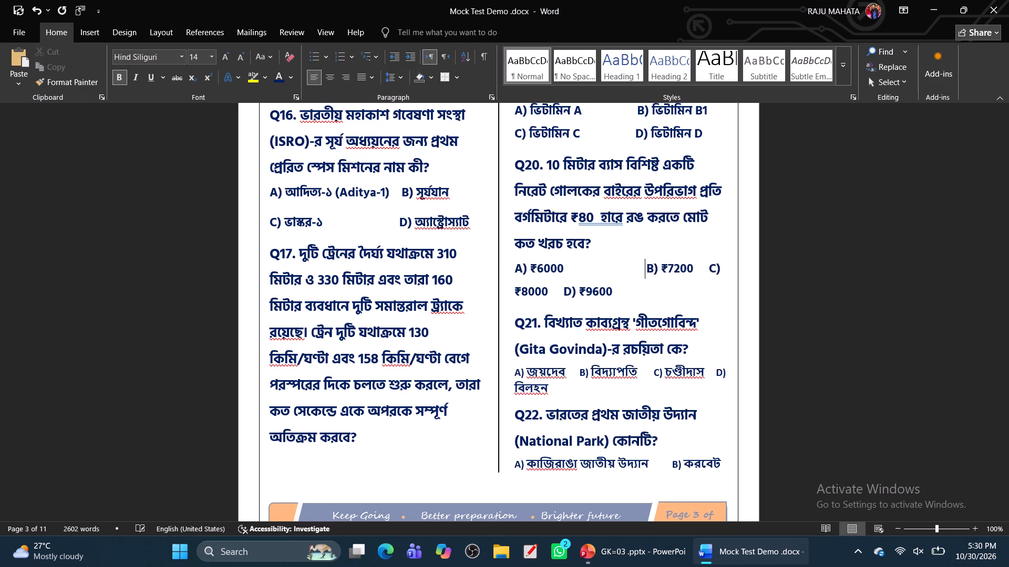
pyautogui.press('space')
pyautogui.press('space')
pyautogui.press('space')
pyautogui.press('BackSpace')
pyautogui.press('BackSpace')
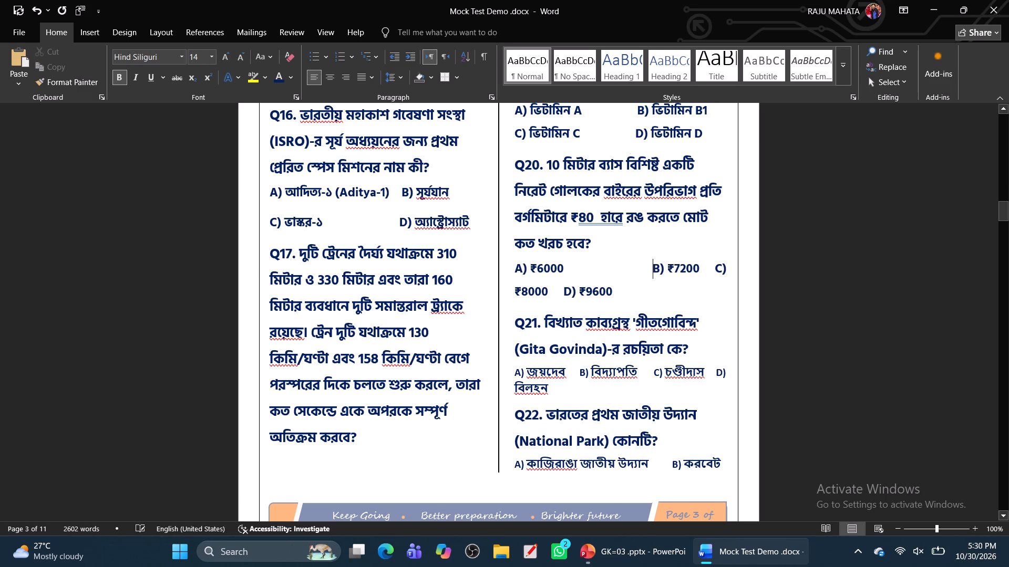
pyautogui.press('BackSpace')
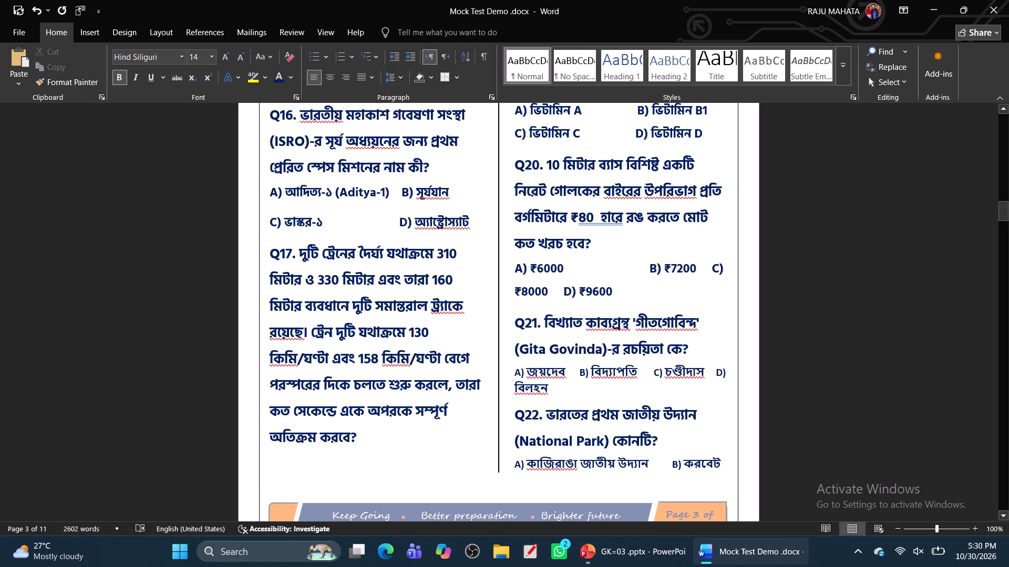
# Move Q20's options C and D onto a new line below option A.
pyautogui.click(715, 273)
pyautogui.press('Return')
# Space Q20's option D (₹9600) away from option C so that it aligns beneath option B.
pyautogui.click(581, 304)
pyautogui.press('space')
pyautogui.press('space')
pyautogui.press('space')
pyautogui.press('space')
pyautogui.press('space')
pyautogui.press('space')
pyautogui.press('space')
pyautogui.press('space')
pyautogui.press('space')
pyautogui.press('space')
pyautogui.press('space')
pyautogui.press('space')
pyautogui.press('space')
pyautogui.press('space')
pyautogui.press('space')
pyautogui.press('space')
pyautogui.press('space')
pyautogui.press('space')
pyautogui.press('space')
pyautogui.press('space')
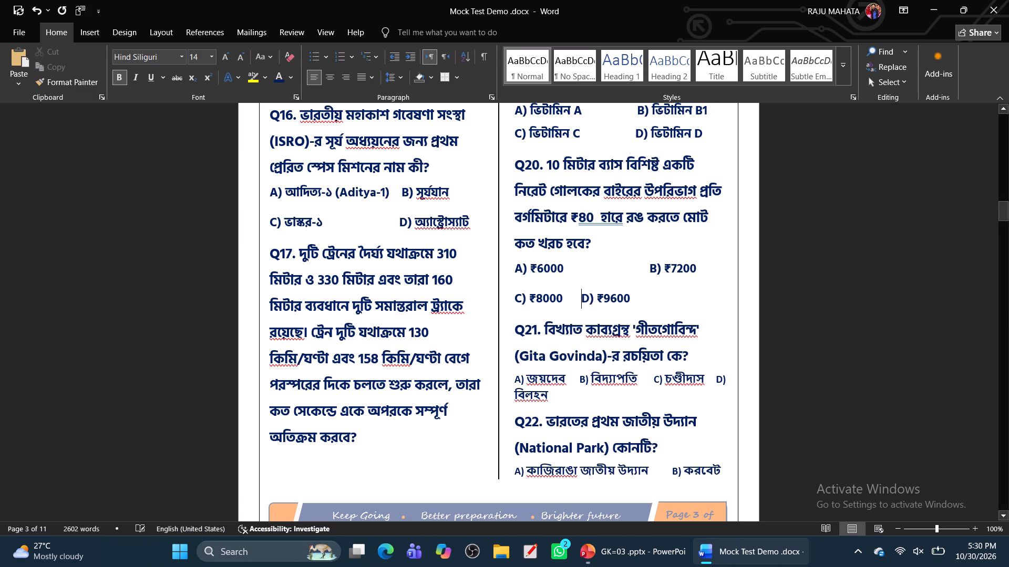
pyautogui.press('space')
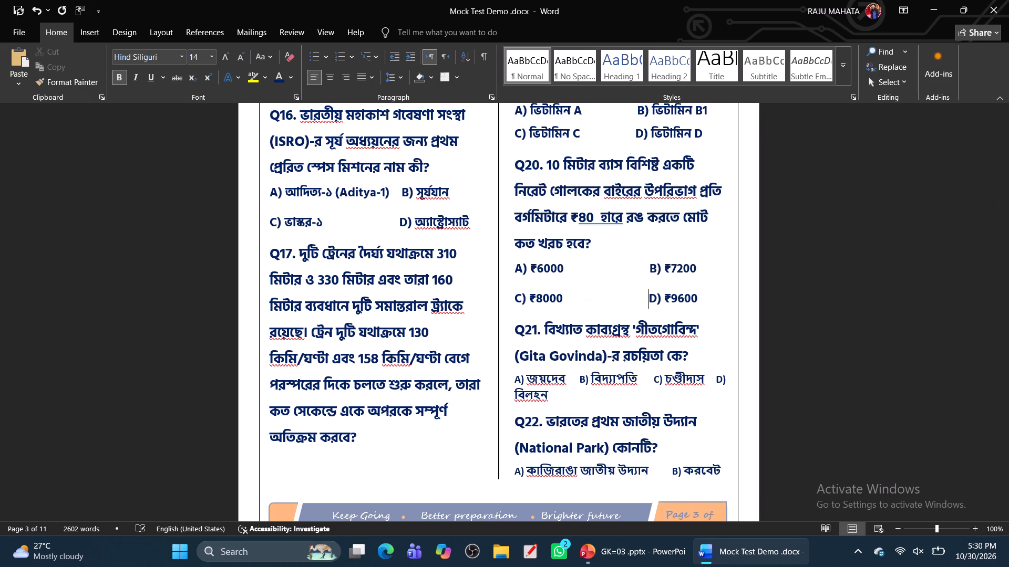
# Format Q21's answer options in Hind Siliguri, size 14.
pyautogui.scroll(-4, 597, 297)
pyautogui.moveTo(514, 255); pyautogui.dragTo(550, 273)
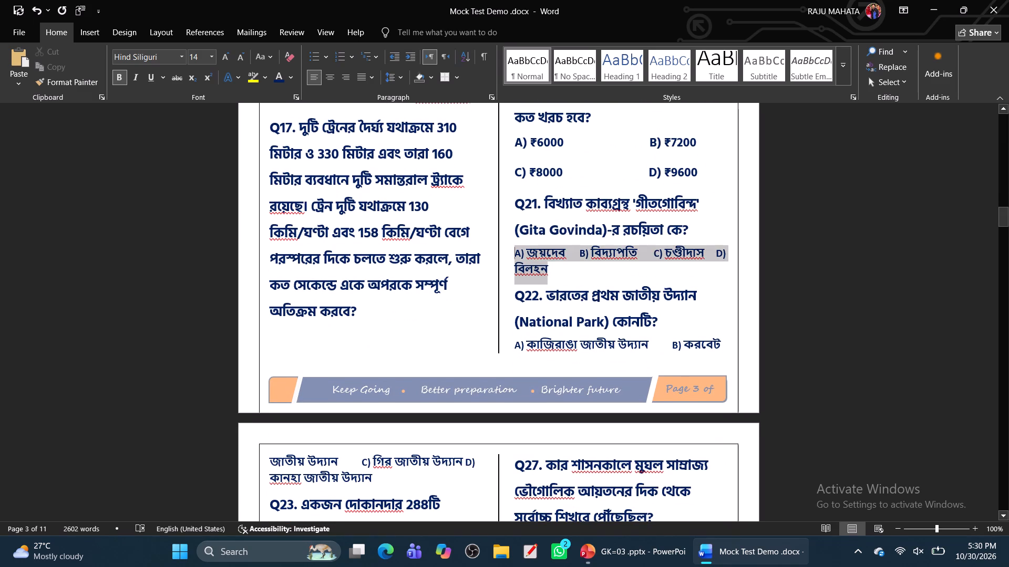
pyautogui.moveTo(550, 273); pyautogui.dragTo(557, 274)
pyautogui.click(586, 238)
pyautogui.click(586, 236)
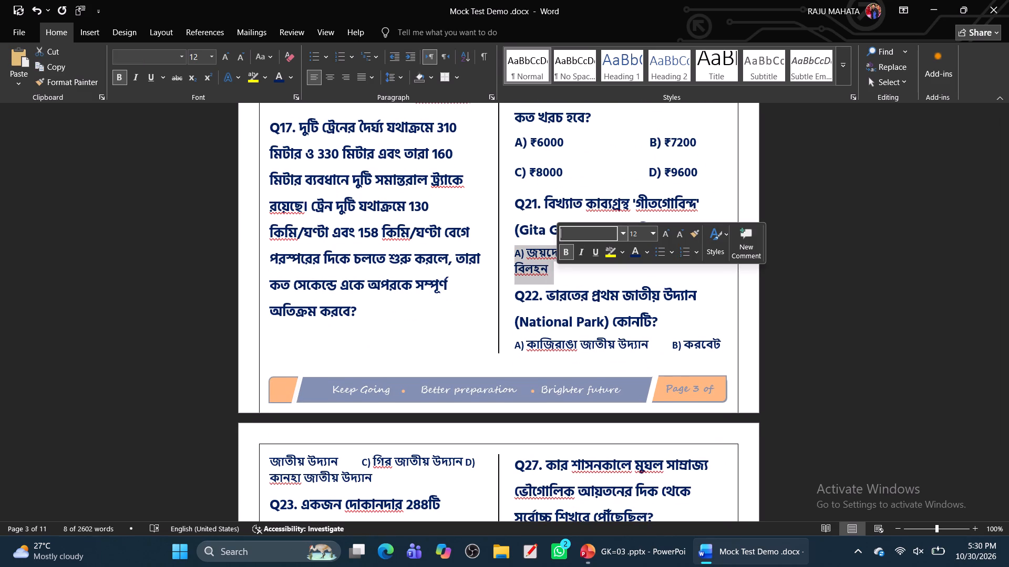
pyautogui.press('h')
pyautogui.click(667, 236)
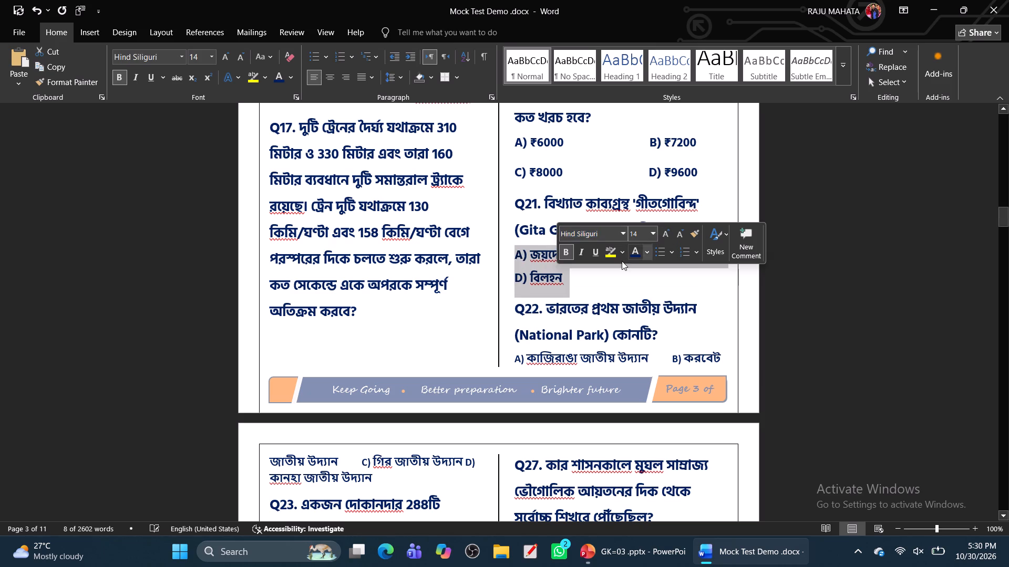
pyautogui.click(595, 289)
# Space Q21's option B away from option A into a second column so that option C wraps onto the next line.
pyautogui.click(582, 259)
pyautogui.press('space')
pyautogui.press('space')
pyautogui.press('space')
pyautogui.press('space')
pyautogui.press('space')
pyautogui.press('space')
pyautogui.press('space')
pyautogui.press('space')
pyautogui.press('space')
pyautogui.press('space')
pyautogui.press('space')
pyautogui.press('space')
pyautogui.press('space')
pyautogui.press('space')
pyautogui.press('space')
pyautogui.press('space')
pyautogui.press('space')
pyautogui.press('space')
pyautogui.press('space')
pyautogui.press('space')
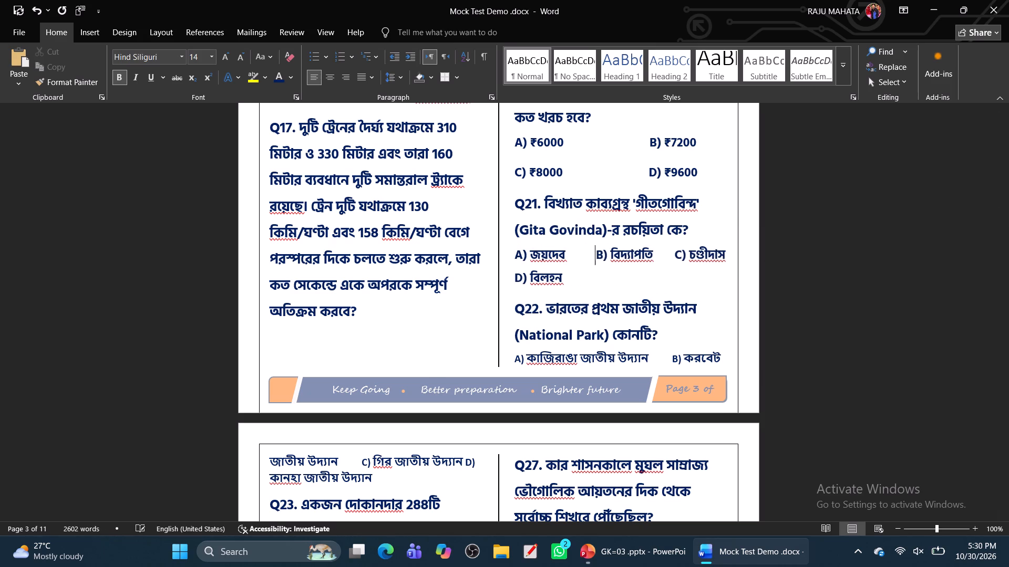
pyautogui.press('space')
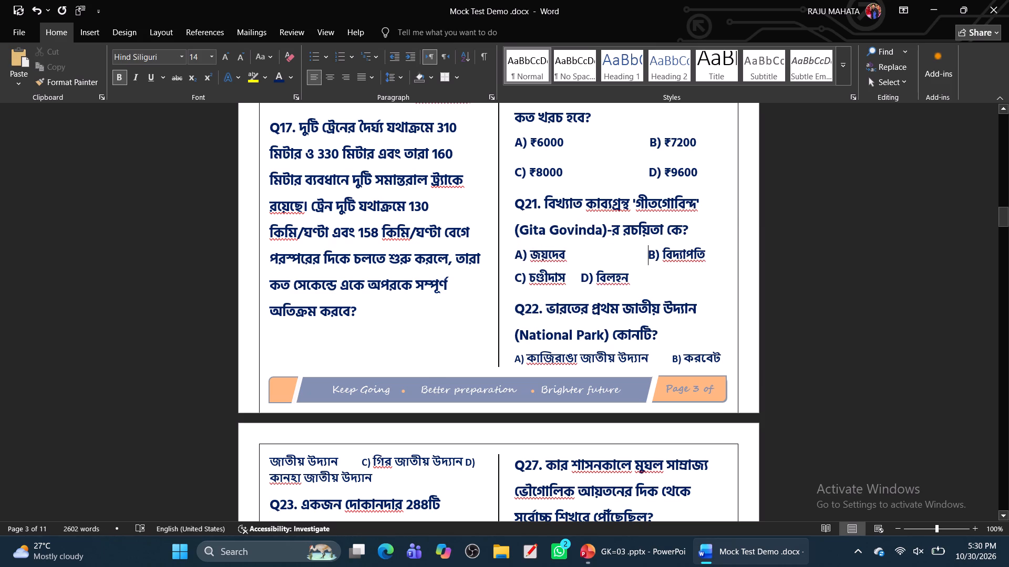
# Space Q21's option D away from option C so that it aligns beneath option B.
pyautogui.click(582, 283)
pyautogui.press('space')
pyautogui.press('space')
pyautogui.press('space')
pyautogui.press('space')
pyautogui.press('space')
pyautogui.press('space')
pyautogui.press('space')
pyautogui.press('space')
pyautogui.press('space')
pyautogui.press('space')
pyautogui.press('space')
pyautogui.press('space')
pyautogui.press('space')
pyautogui.press('space')
pyautogui.press('space')
pyautogui.press('space')
pyautogui.press('space')
pyautogui.press('space')
pyautogui.press('space')
pyautogui.press('space')
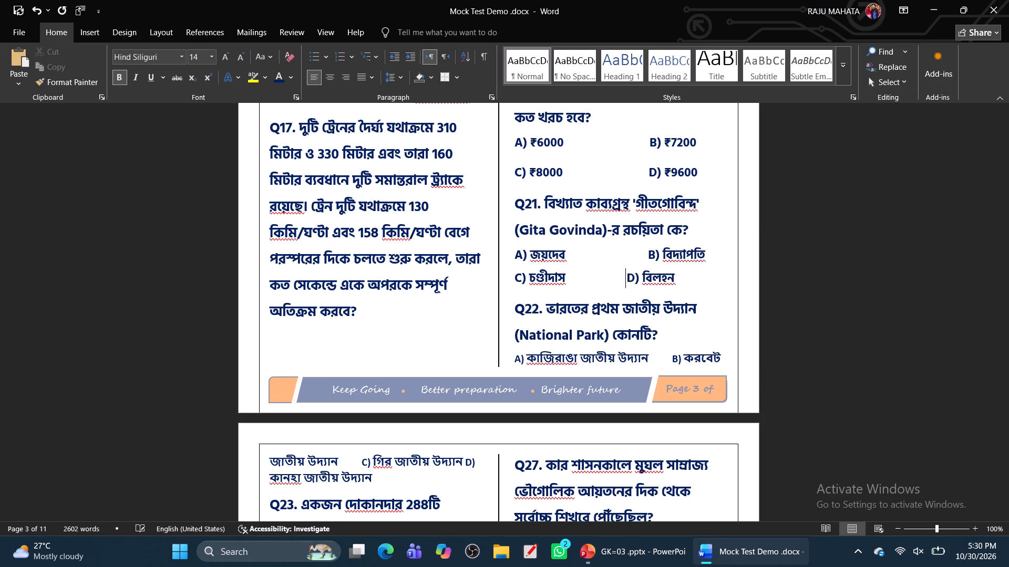
pyautogui.press('space')
# Format all of Q22's answer options, including the part continuing on page 4, in Hind Siliguri, size 14.
pyautogui.scroll(-3, 578, 293)
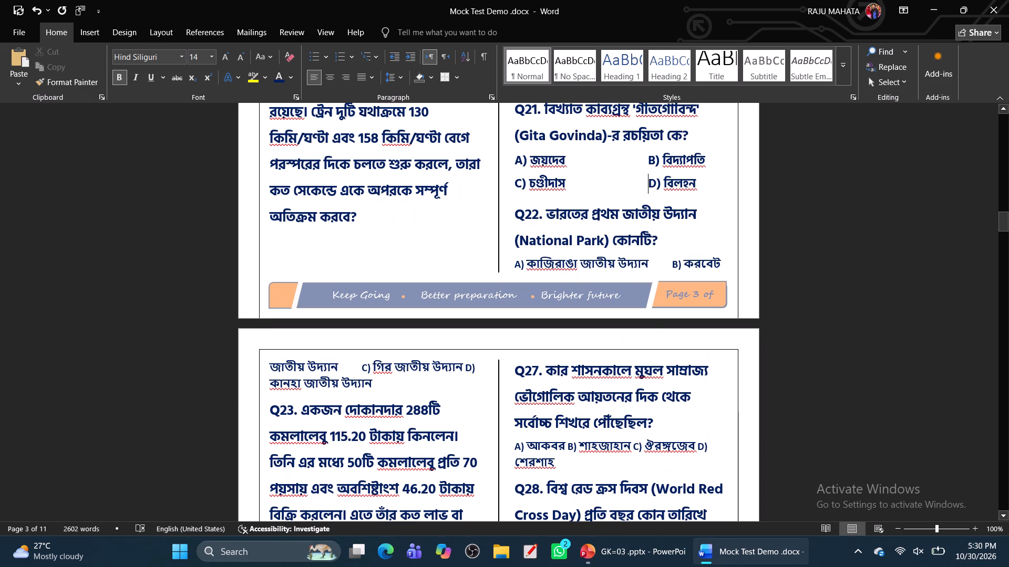
pyautogui.moveTo(513, 264); pyautogui.dragTo(752, 283)
pyautogui.click(788, 243)
pyautogui.press('h')
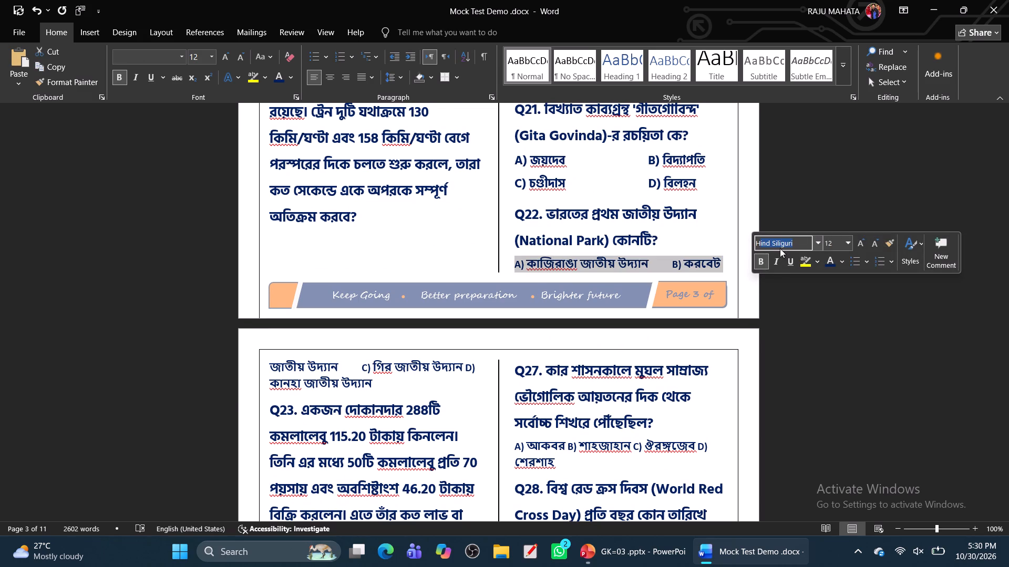
pyautogui.press('Return')
pyautogui.click(859, 243)
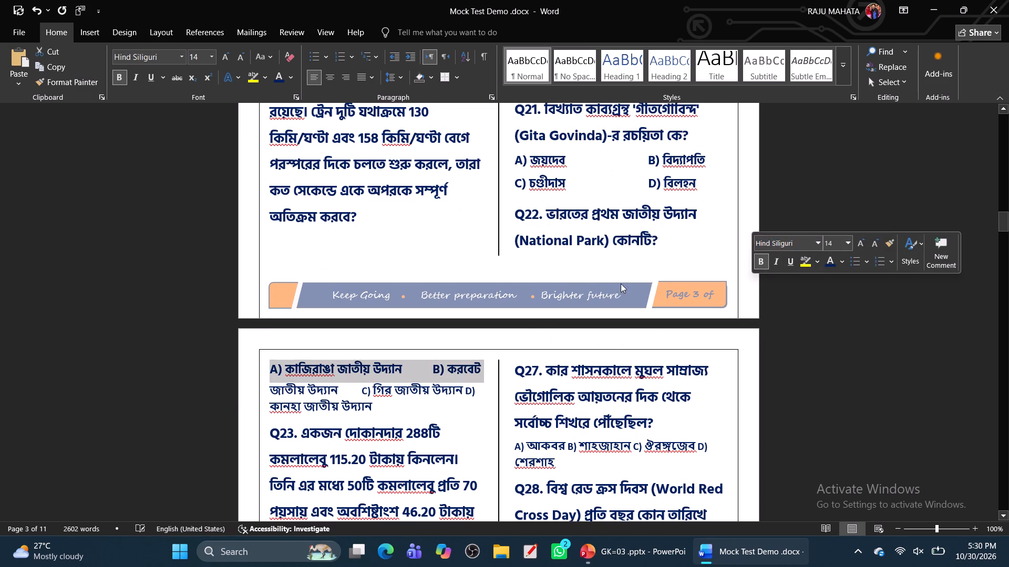
pyautogui.scroll(-2, 397, 389)
pyautogui.moveTo(270, 325); pyautogui.dragTo(353, 335)
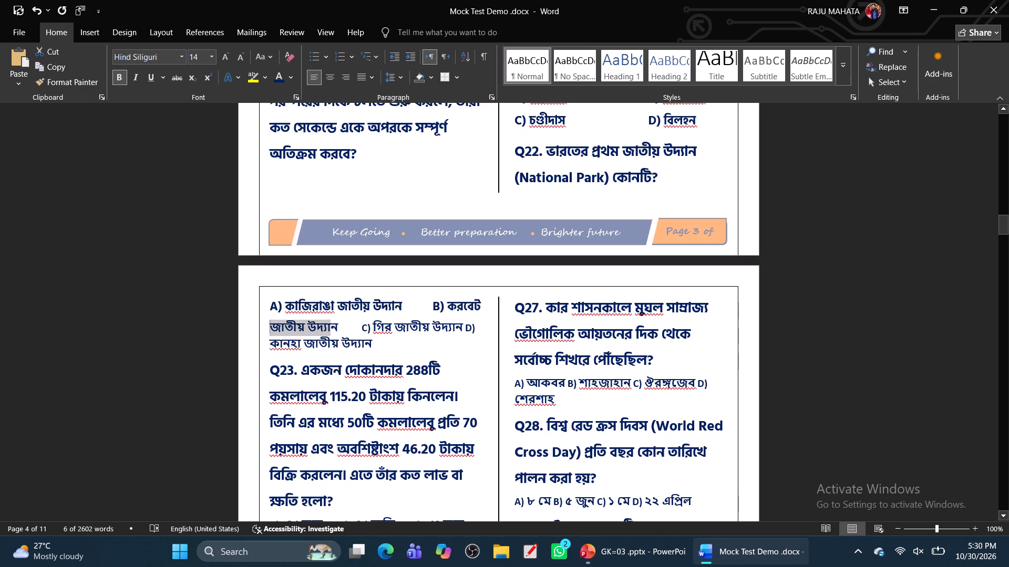
pyautogui.moveTo(353, 335); pyautogui.dragTo(385, 342)
pyautogui.click(421, 306)
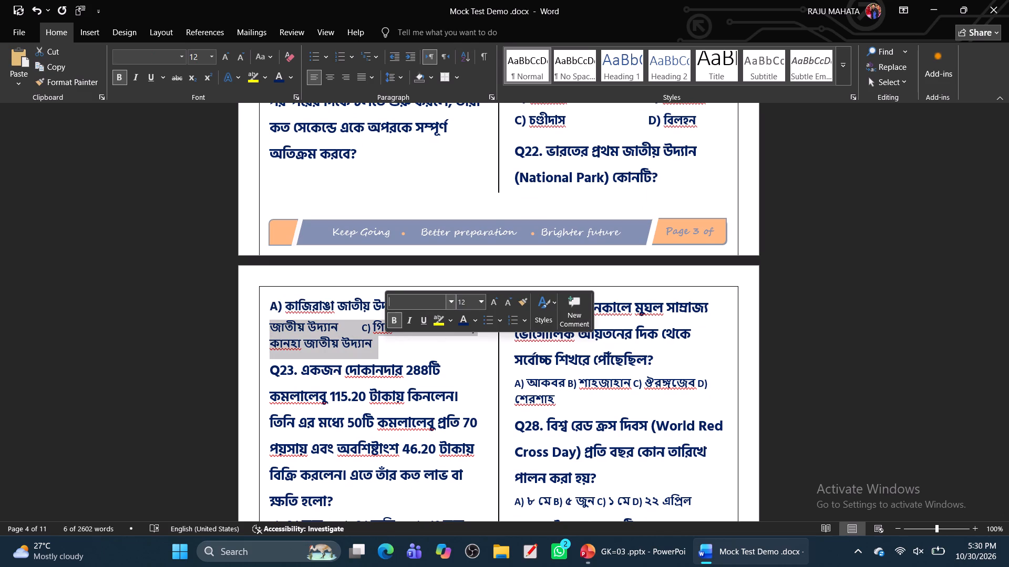
pyautogui.press('h')
pyautogui.press('Return')
pyautogui.click(495, 300)
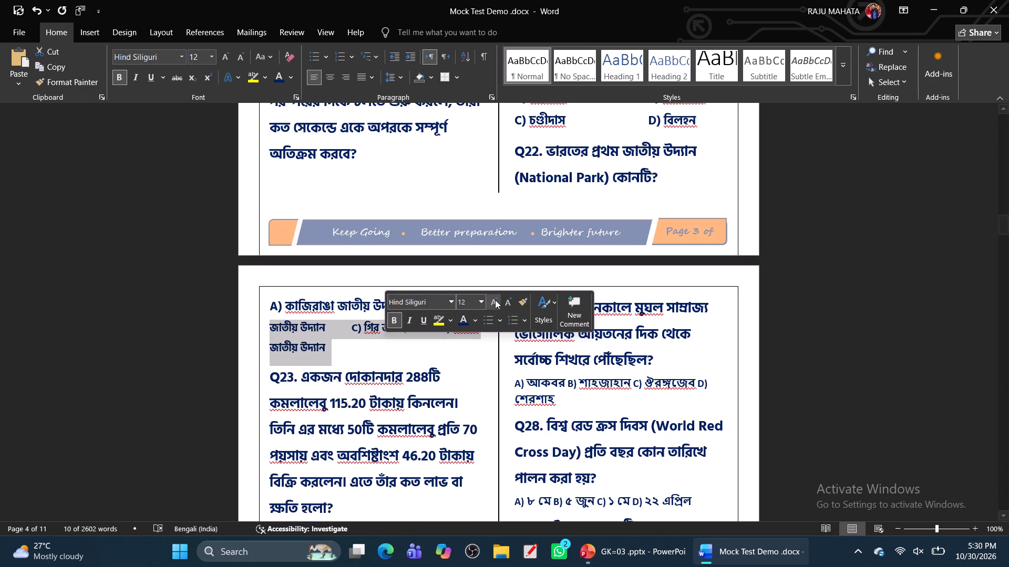
pyautogui.click(409, 360)
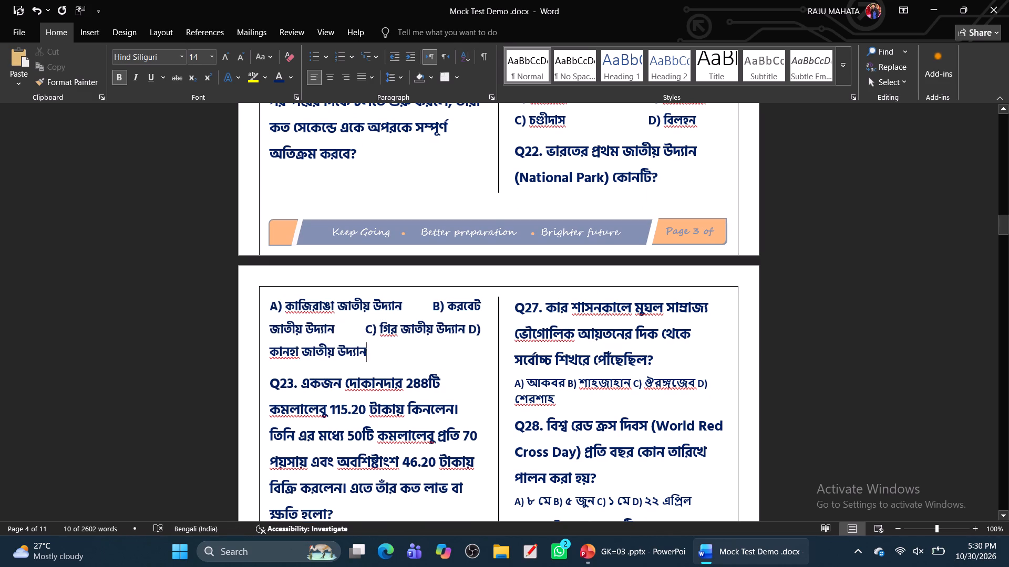
# Place Q22's long options B, C and D each on a separate line below option A.
pyautogui.click(433, 310)
pyautogui.press('Return')
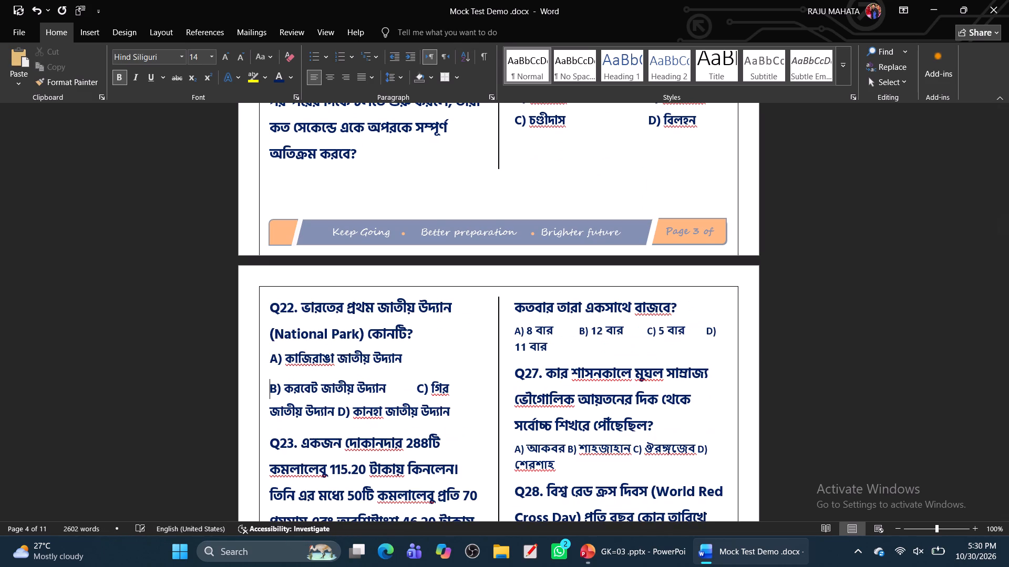
pyautogui.click(417, 387)
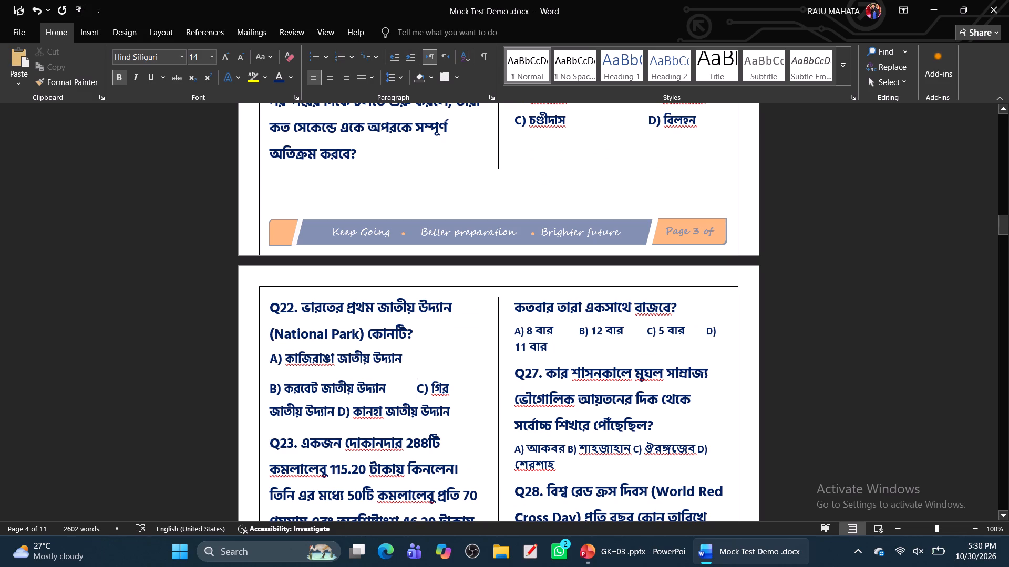
pyautogui.press('Return')
pyautogui.click(372, 418)
pyautogui.press('Return')
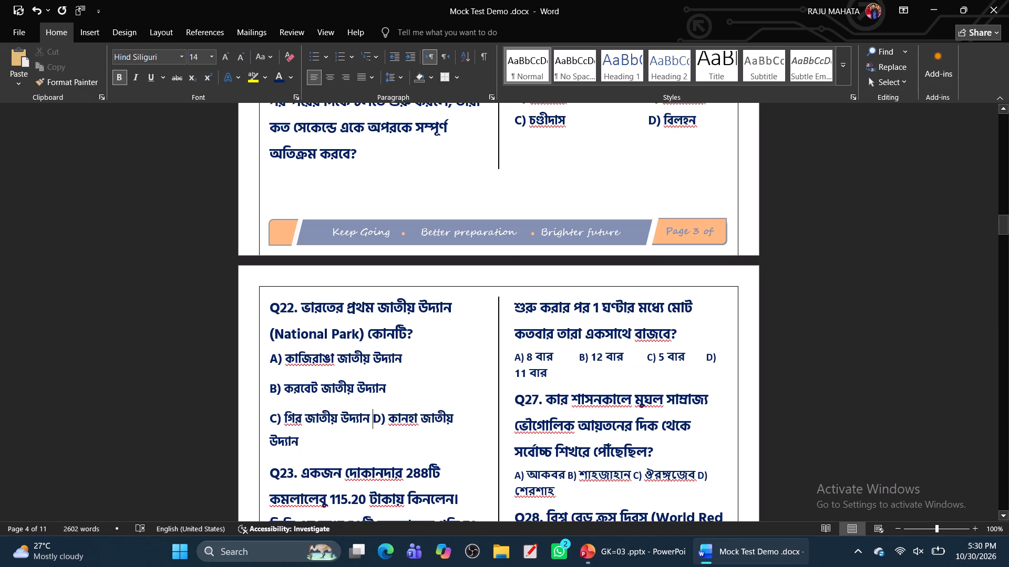
# Format Q23's answer options in Hind Siliguri, size 14.
pyautogui.scroll(-5, 376, 433)
pyautogui.scroll(-3, 335, 399)
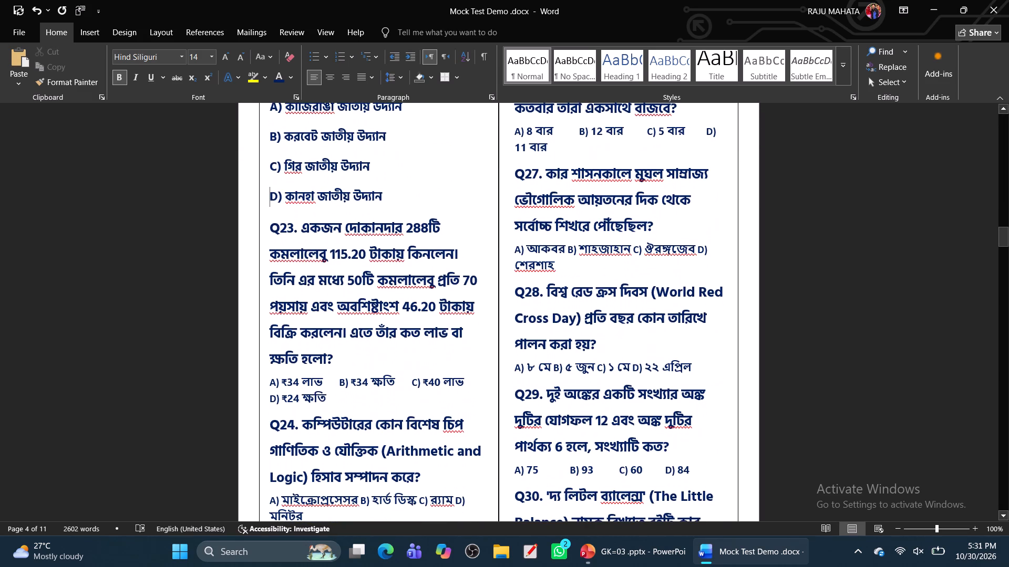
pyautogui.moveTo(264, 382); pyautogui.dragTo(330, 405)
pyautogui.click(371, 364)
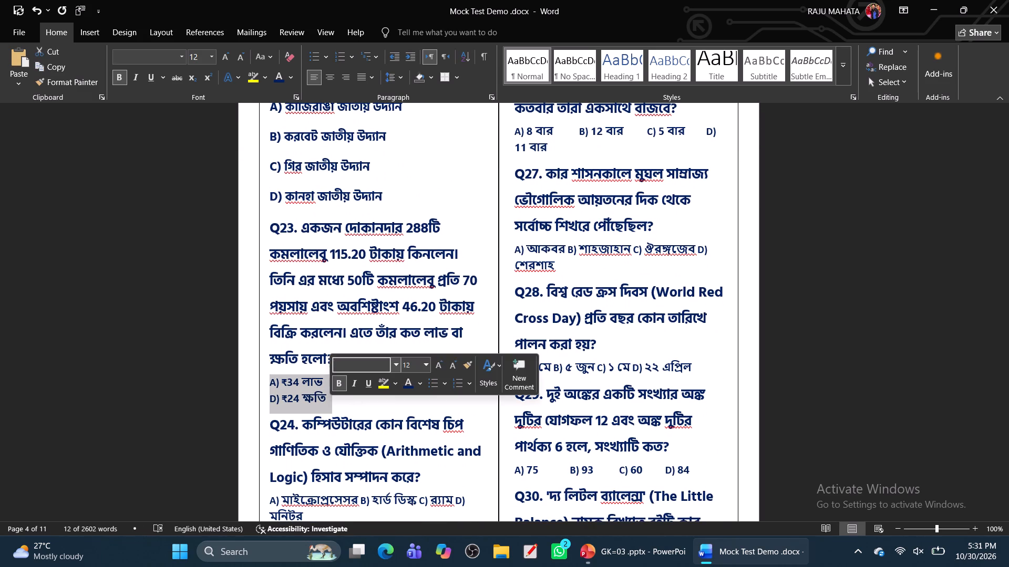
pyautogui.press('h')
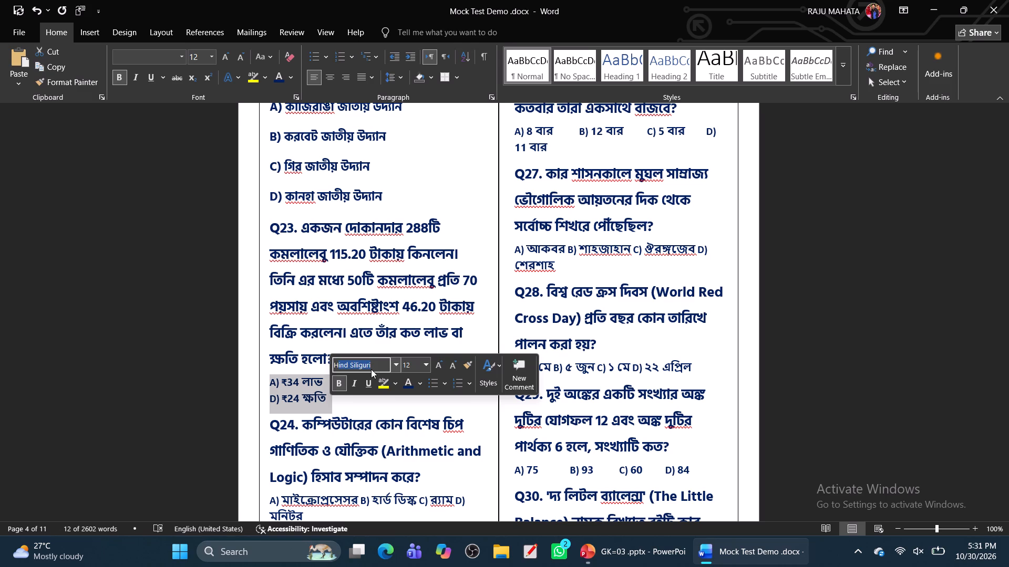
pyautogui.press('Return')
pyautogui.click(439, 368)
# Space Q23's option B away from option A into a second column so that option C wraps onto the next line.
pyautogui.scroll(-2, 368, 381)
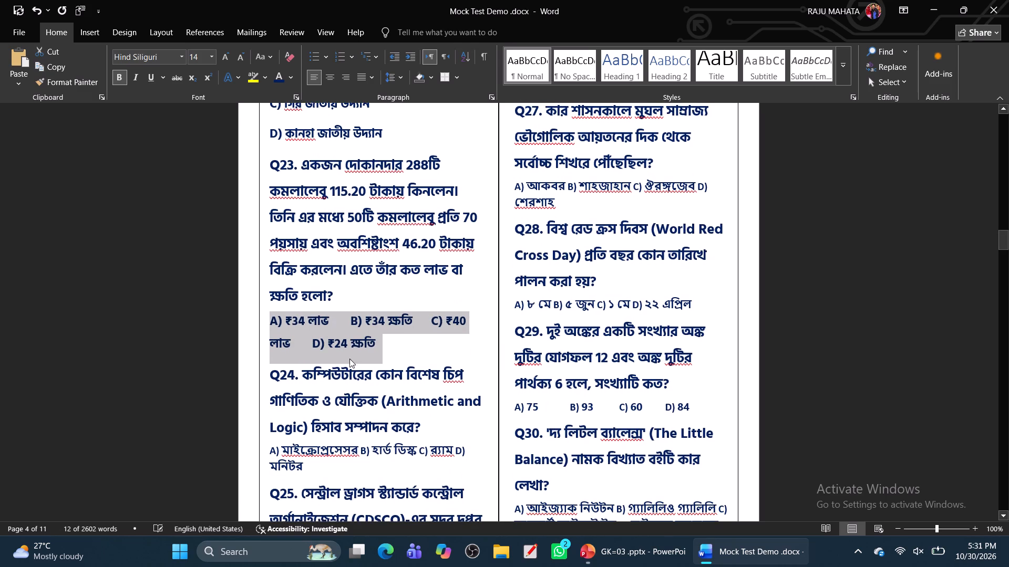
pyautogui.click(350, 320)
pyautogui.press('space')
pyautogui.press('space')
pyautogui.press('space')
pyautogui.press('space')
pyautogui.press('space')
pyautogui.press('space')
pyautogui.press('space')
pyautogui.press('space')
pyautogui.press('space')
pyautogui.press('space')
pyautogui.press('space')
pyautogui.press('space')
pyautogui.press('space')
pyautogui.press('space')
pyautogui.press('space')
pyautogui.press('space')
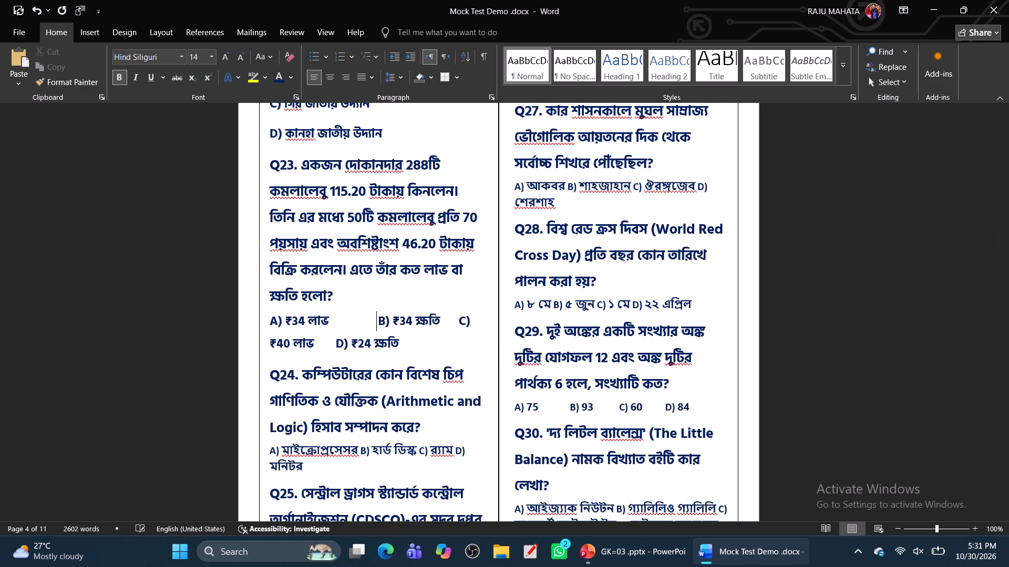
pyautogui.press('space')
pyautogui.press('space')
# Space Q23's option D away from option C so that it aligns beneath option B.
pyautogui.click(351, 348)
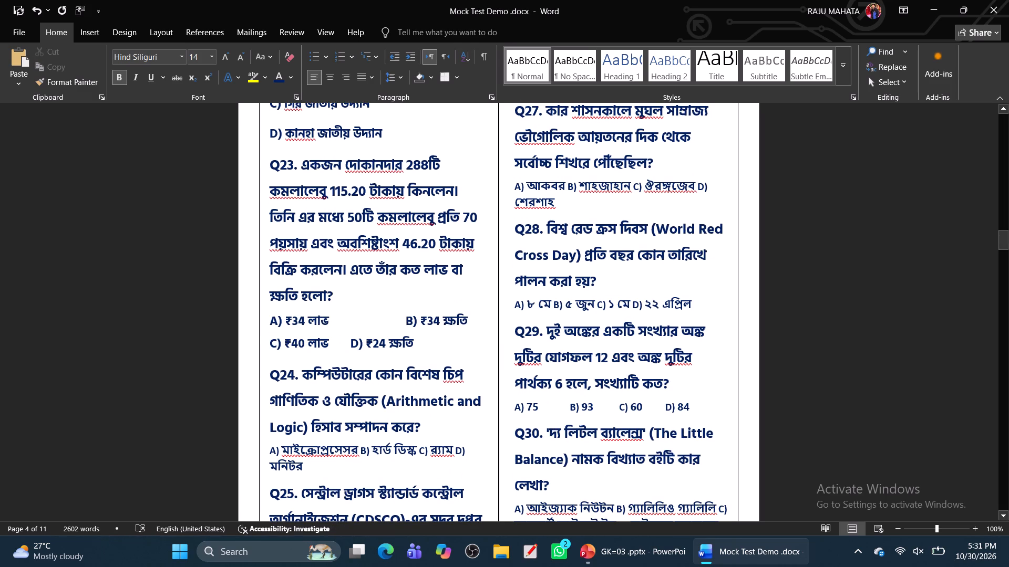
pyautogui.press('space')
pyautogui.press('space')
pyautogui.press('space')
pyautogui.press('space')
pyautogui.press('space')
pyautogui.press('space')
pyautogui.press('space')
pyautogui.press('space')
pyautogui.press('space')
pyautogui.press('space')
pyautogui.press('space')
pyautogui.press('space')
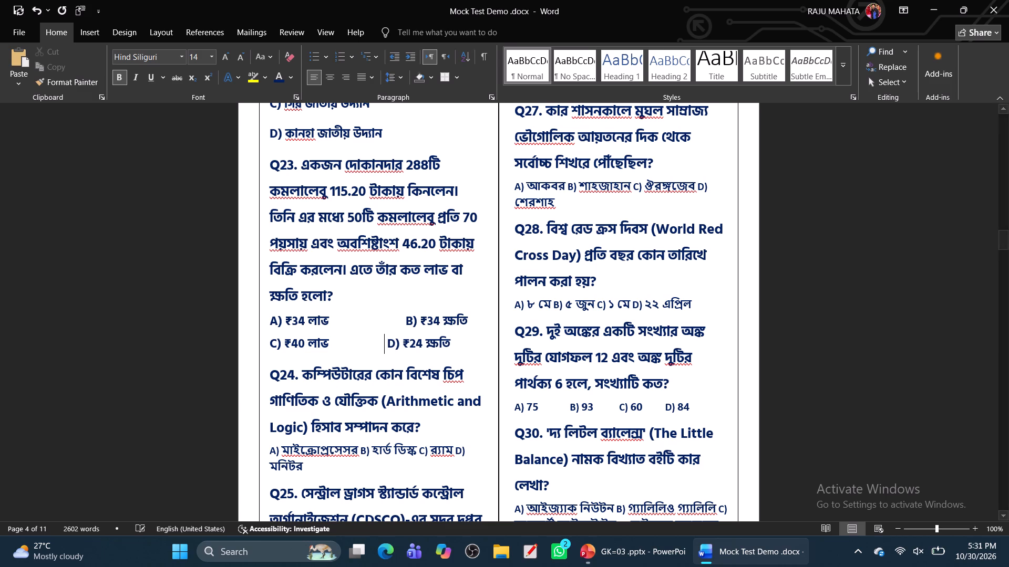
pyautogui.press('space')
pyautogui.press('space')
pyautogui.press('space')
pyautogui.press('space')
pyautogui.press('space')
pyautogui.press('space')
# Format Q24's answer options in Hind Siliguri, size 14.
pyautogui.scroll(-2, 368, 351)
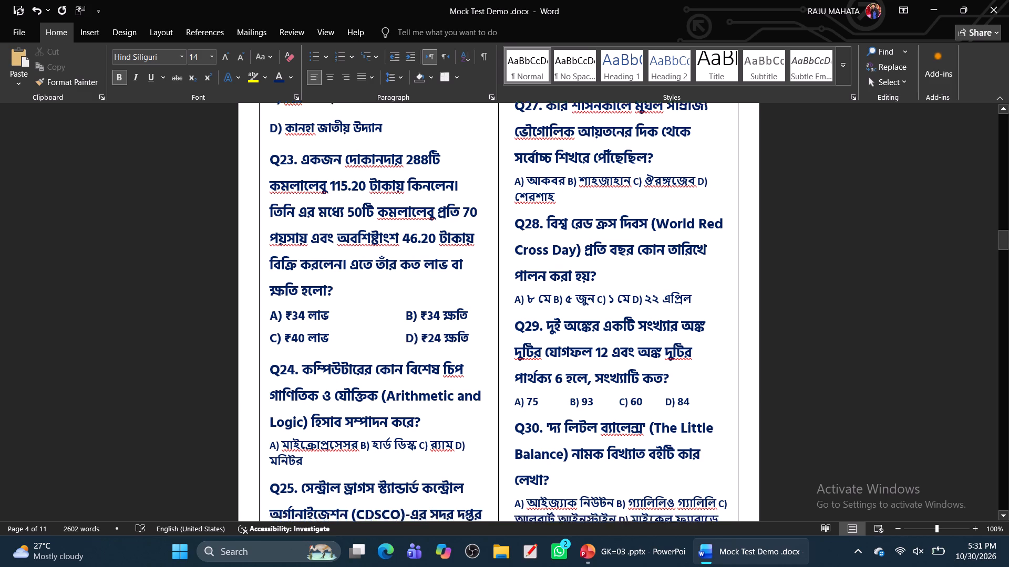
pyautogui.scroll(-3, 368, 352)
pyautogui.moveTo(266, 289); pyautogui.dragTo(311, 313)
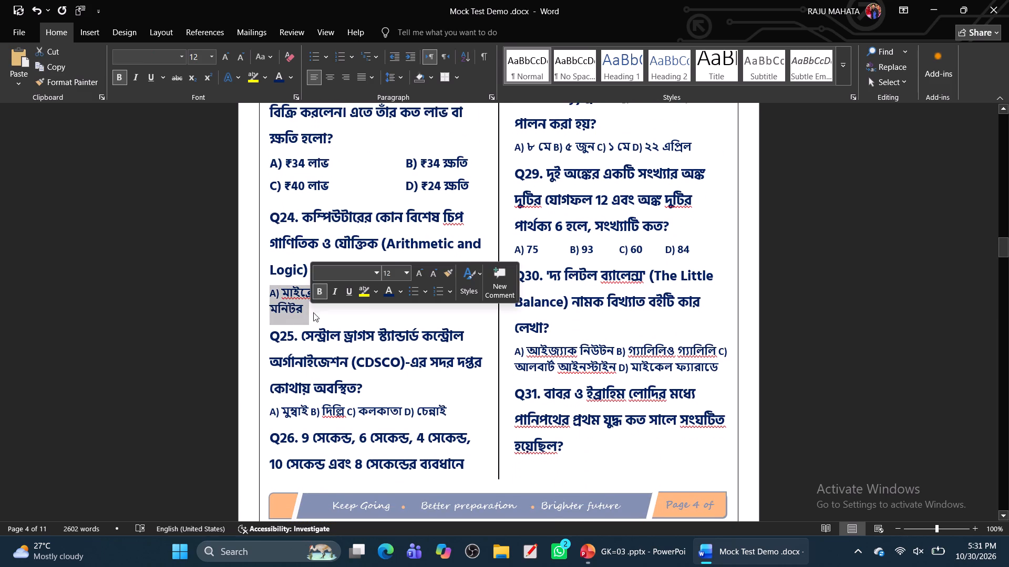
pyautogui.click(345, 268)
pyautogui.press('h')
pyautogui.press('Return')
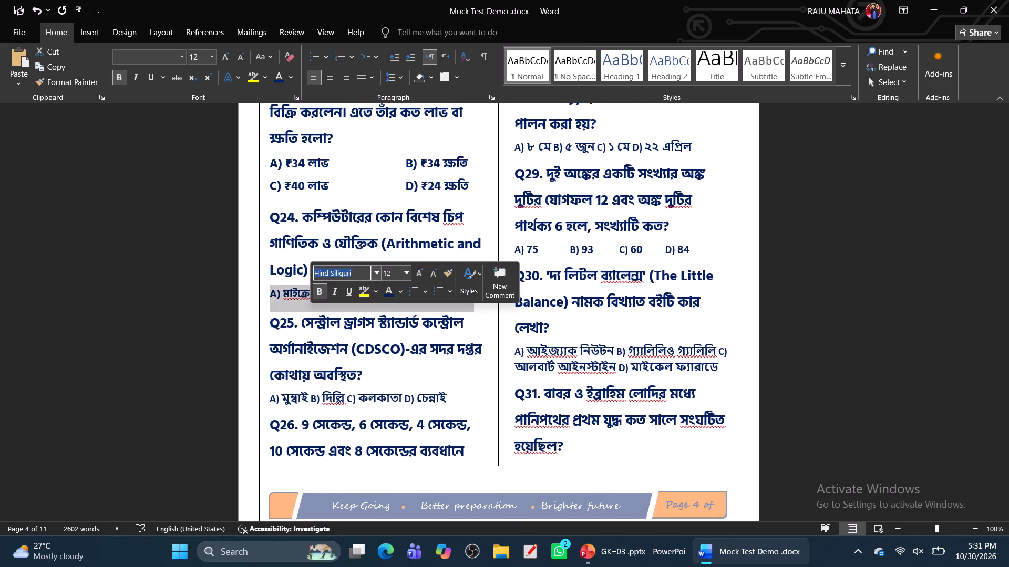
pyautogui.click(420, 274)
pyautogui.click(426, 317)
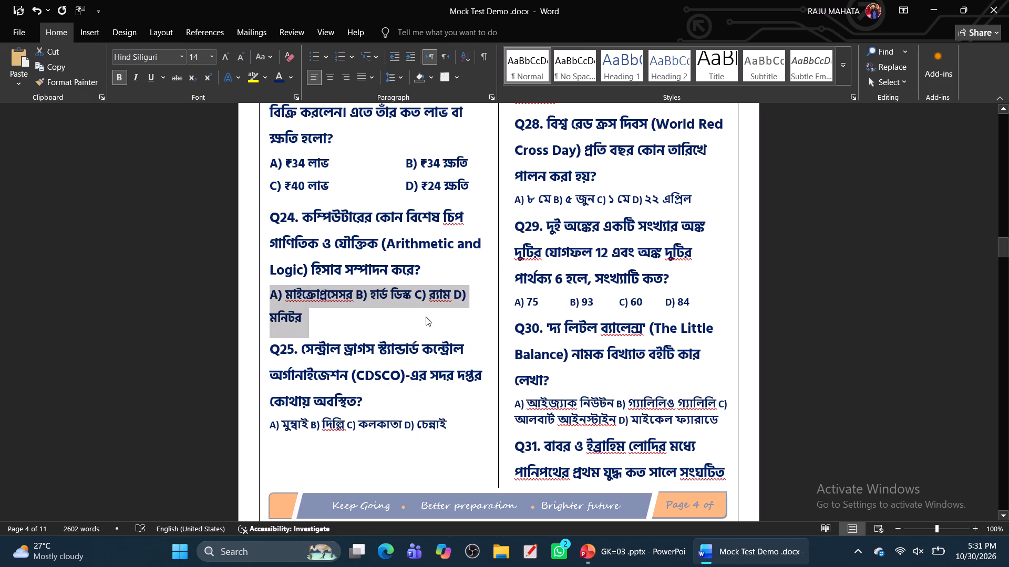
# Space Q24's option B away from option A into a second column.
pyautogui.click(353, 301)
pyautogui.click(356, 298)
pyautogui.press('space')
pyautogui.press('space')
pyautogui.press('space')
pyautogui.press('space')
pyautogui.press('space')
pyautogui.press('space')
pyautogui.press('space')
pyautogui.press('space')
pyautogui.press('space')
pyautogui.press('space')
pyautogui.press('space')
pyautogui.press('space')
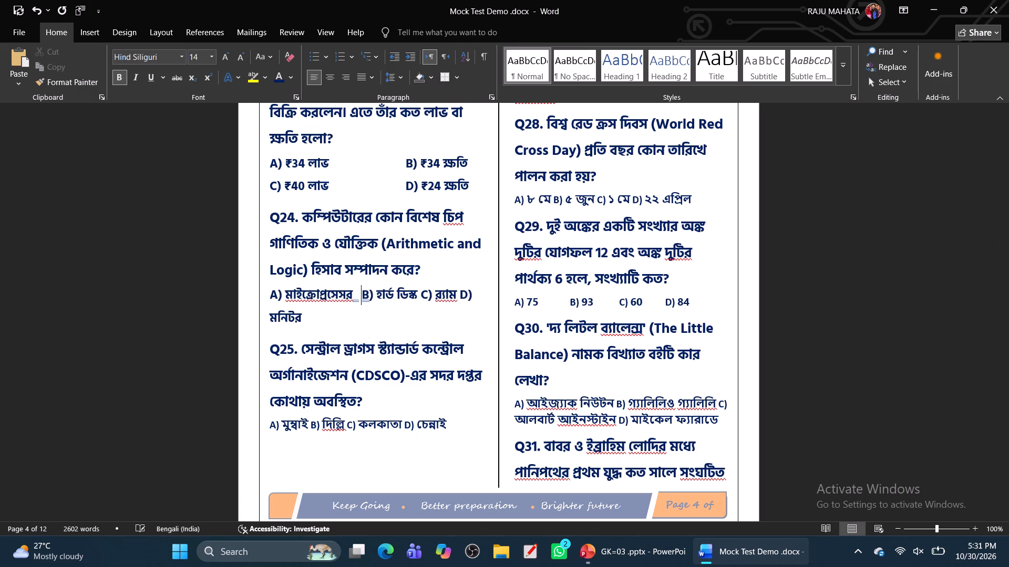
pyautogui.press('space')
pyautogui.press('space')
pyautogui.press('space')
pyautogui.press('space')
pyautogui.press('space')
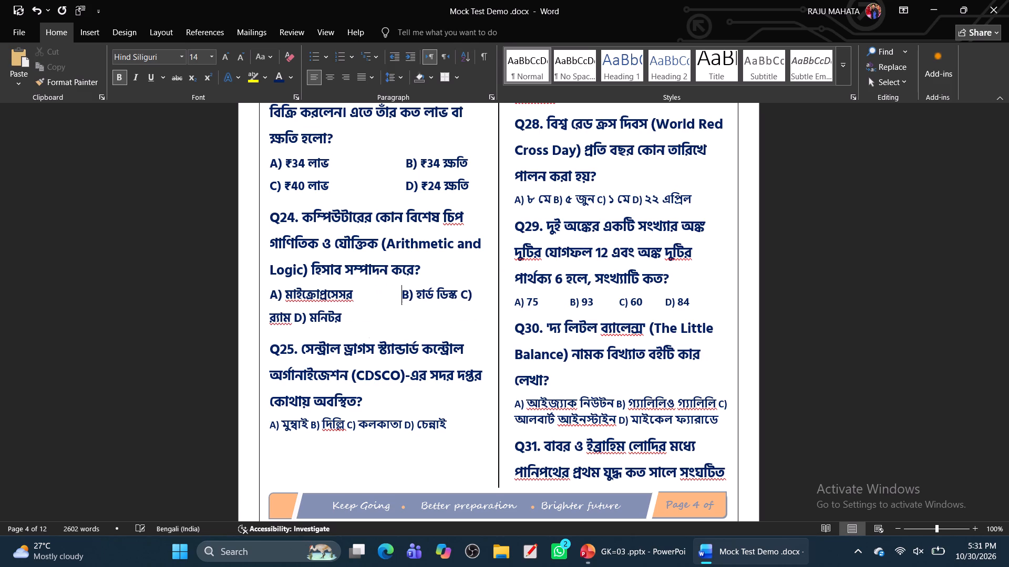
# Place Q24's options C and D on a new line, with option D spaced across to align beneath option B.
pyautogui.click(463, 300)
pyautogui.press('Return')
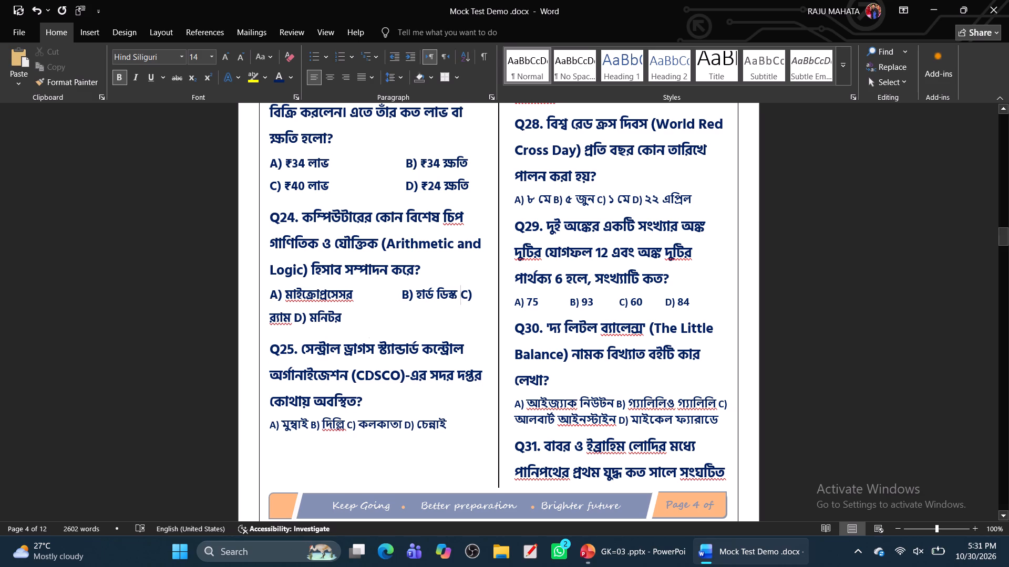
pyautogui.click(312, 328)
pyautogui.press('space')
pyautogui.press('space')
pyautogui.press('space')
pyautogui.press('space')
pyautogui.press('space')
pyautogui.press('space')
pyautogui.press('space')
pyautogui.press('space')
pyautogui.press('space')
pyautogui.press('space')
pyautogui.press('space')
pyautogui.press('space')
pyautogui.press('space')
pyautogui.press('space')
pyautogui.press('space')
pyautogui.press('space')
pyautogui.press('space')
pyautogui.press('space')
pyautogui.press('space')
pyautogui.press('space')
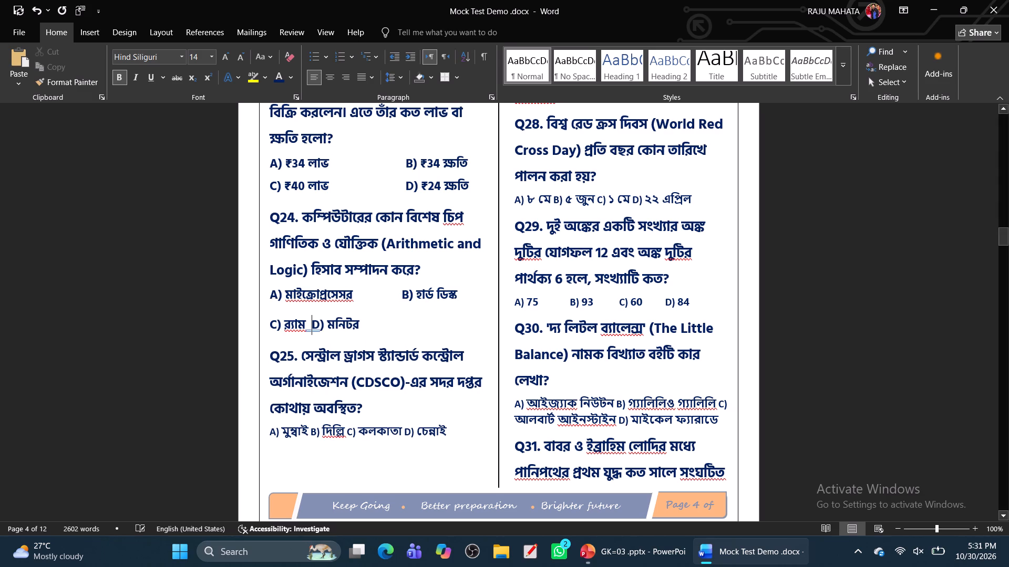
pyautogui.press('space')
pyautogui.press('space')
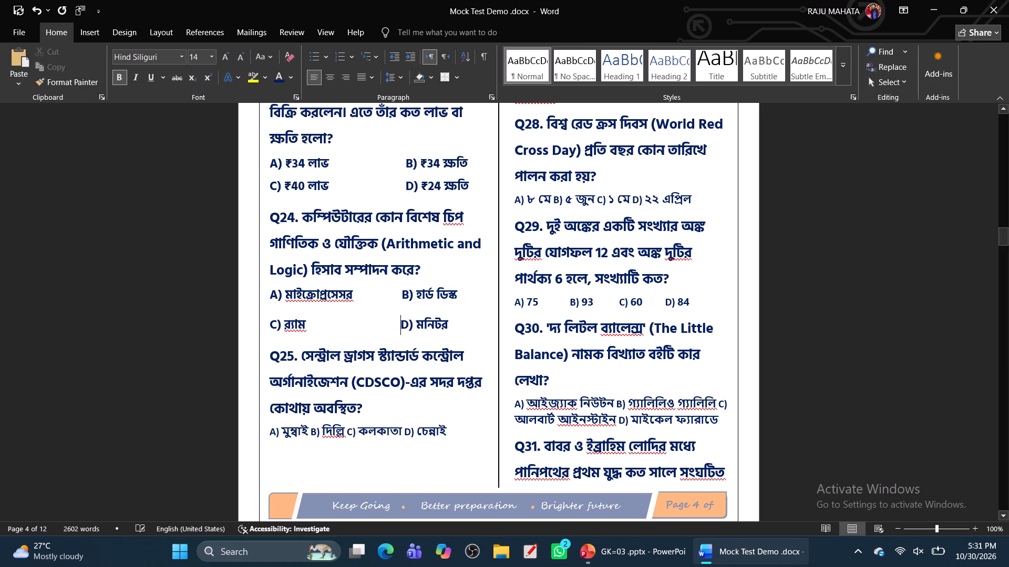
# Format Q25's answer options in Hind Siliguri, size 14.
pyautogui.scroll(-3, 374, 346)
pyautogui.moveTo(267, 338); pyautogui.dragTo(449, 335)
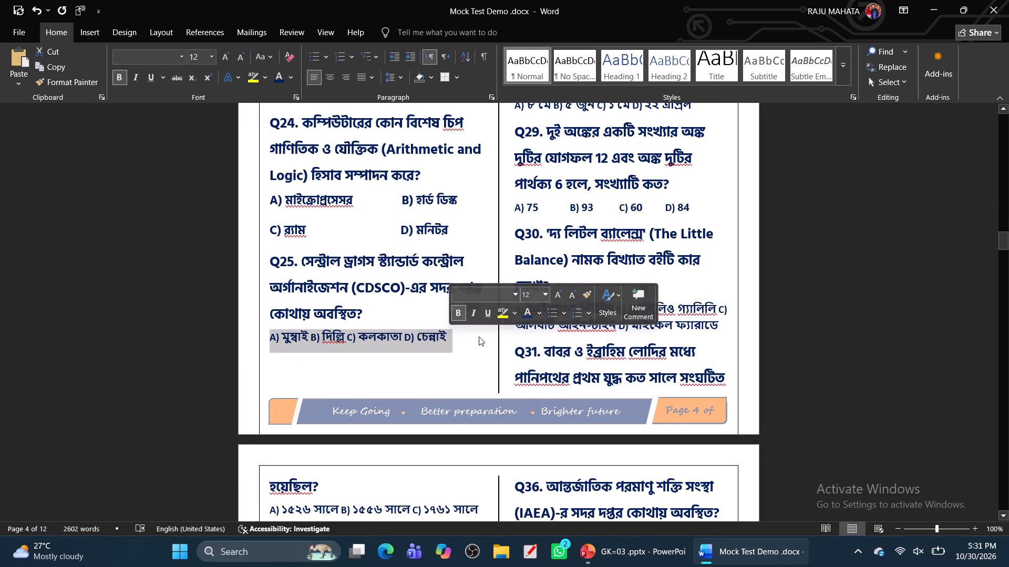
pyautogui.click(474, 295)
pyautogui.press('h')
pyautogui.press('Return')
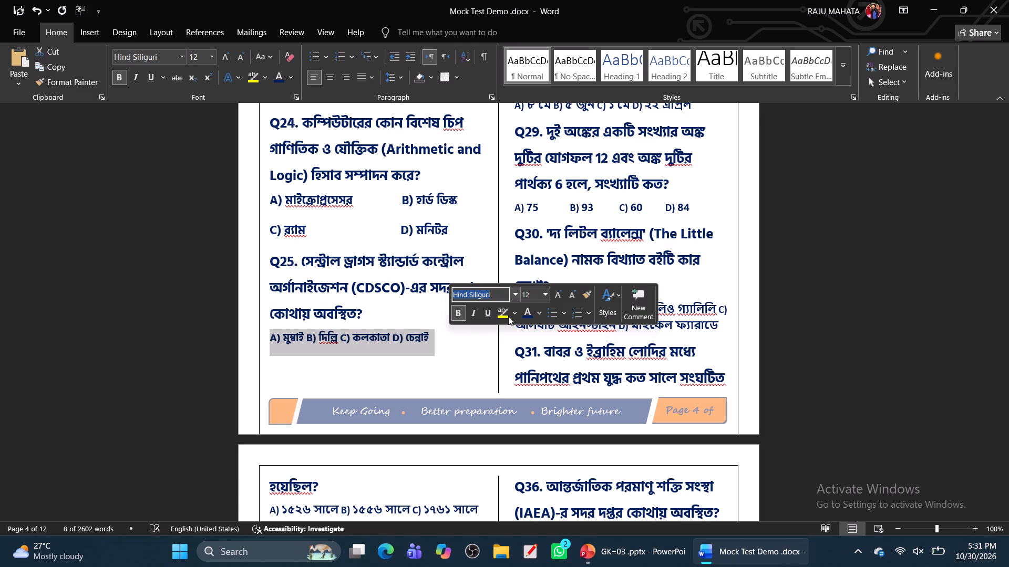
pyautogui.click(559, 296)
pyautogui.click(463, 372)
# Space Q25's option B away from option A into a second column, in line with Q24's option D.
pyautogui.click(315, 340)
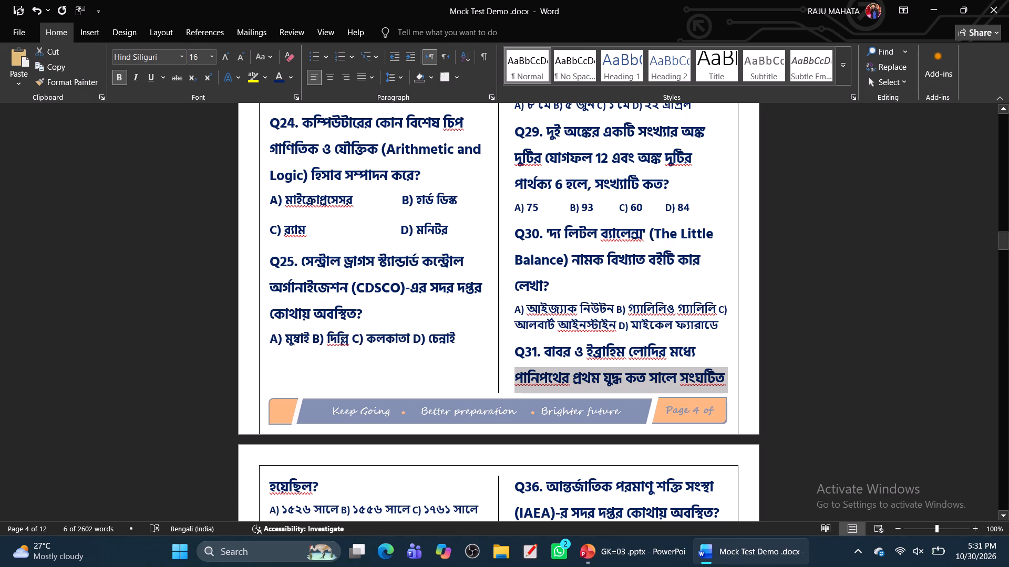
pyautogui.press('space')
pyautogui.press('space')
pyautogui.press('space')
pyautogui.press('space')
pyautogui.press('space')
pyautogui.press('space')
pyautogui.press('space')
pyautogui.press('space')
pyautogui.press('space')
pyautogui.press('space')
pyautogui.press('space')
pyautogui.press('space')
pyautogui.press('space')
pyautogui.press('space')
pyautogui.press('space')
pyautogui.press('space')
pyautogui.press('space')
pyautogui.press('space')
pyautogui.press('space')
pyautogui.press('space')
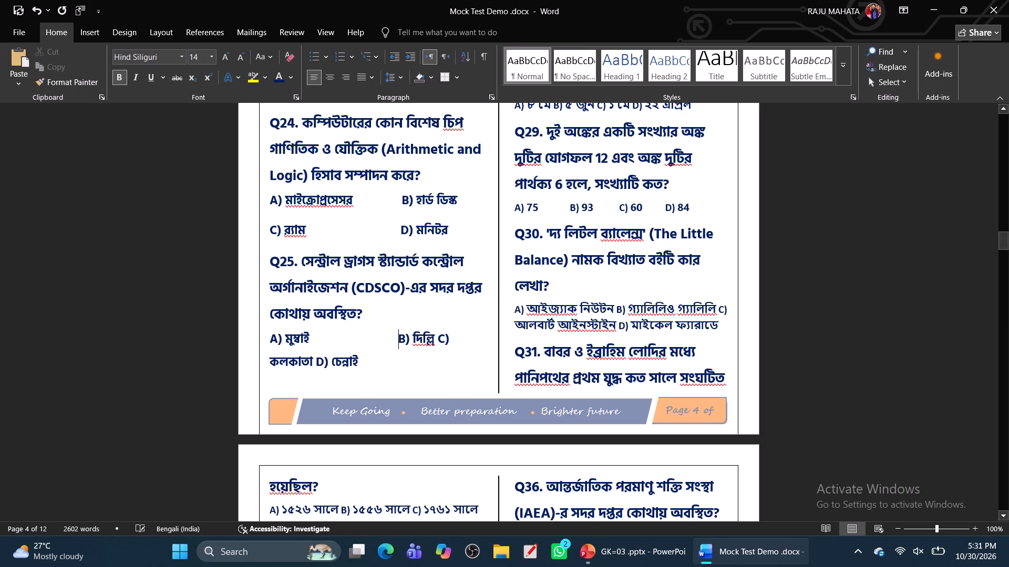
pyautogui.press('space')
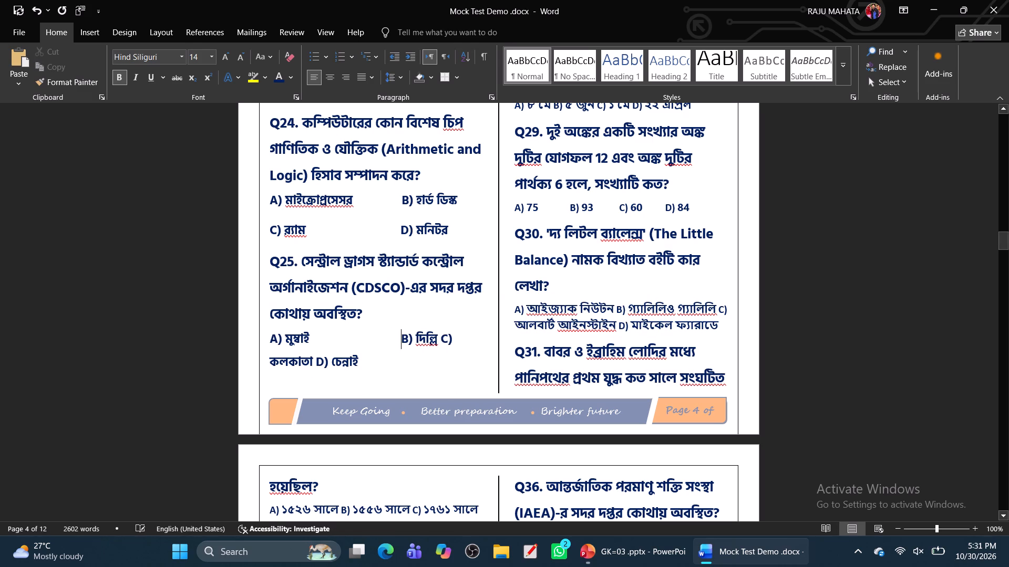
# Place Q25's options C and D on a new line, with option D spaced across to align beneath option B.
pyautogui.click(441, 341)
pyautogui.press('Return')
pyautogui.click(333, 373)
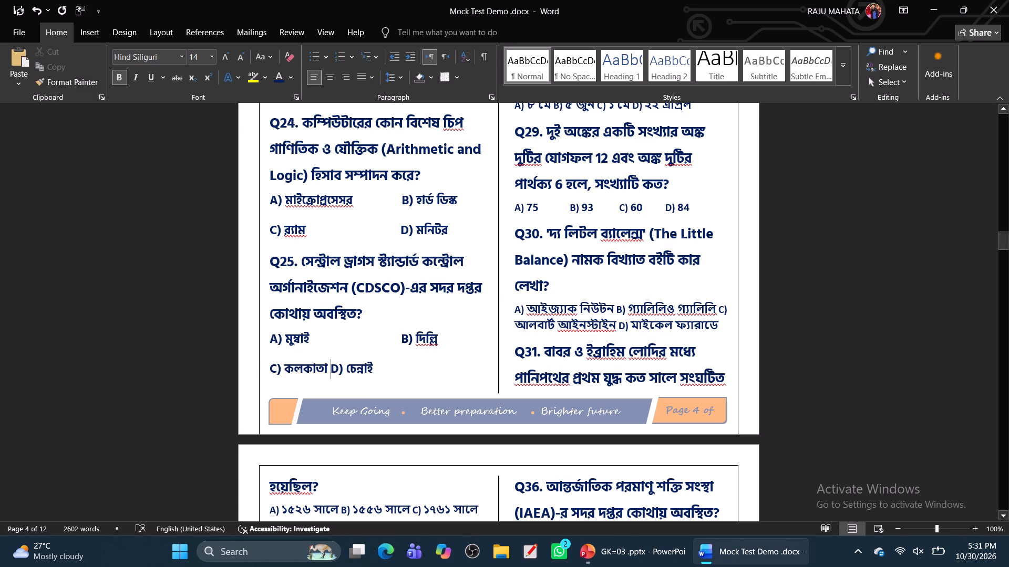
pyautogui.press('space')
pyautogui.press('space')
pyautogui.press('space')
pyautogui.press('space')
pyautogui.press('space')
pyautogui.press('space')
pyautogui.press('space')
pyautogui.press('space')
pyautogui.press('space')
pyautogui.press('space')
pyautogui.press('space')
pyautogui.press('space')
pyautogui.press('space')
pyautogui.press('space')
pyautogui.press('space')
pyautogui.press('space')
pyautogui.press('space')
pyautogui.press('space')
pyautogui.press('space')
pyautogui.press('space')
pyautogui.press('space')
pyautogui.press('space')
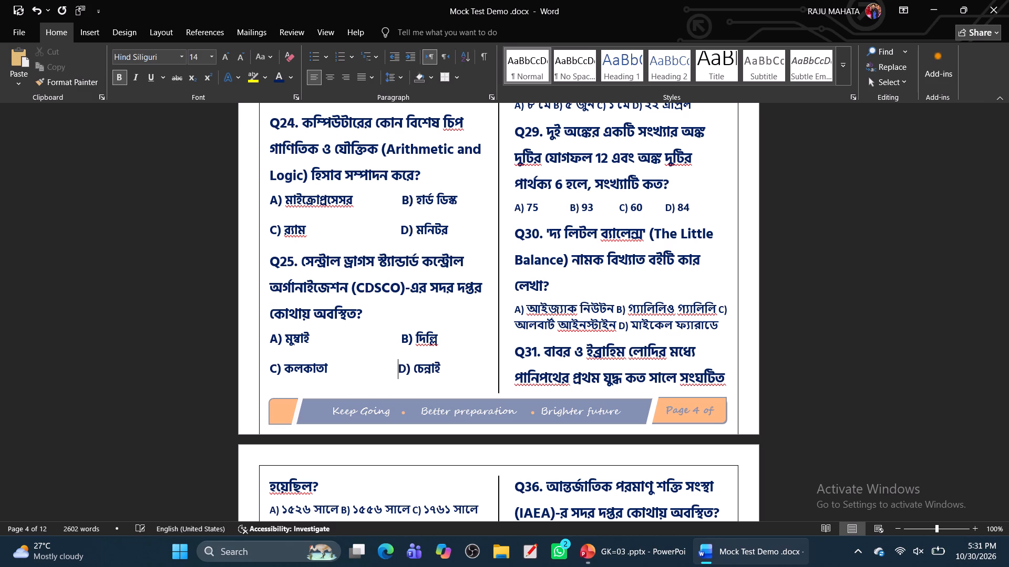
pyautogui.press('space')
# Format Q26's answer options in Hind Siliguri, size 14.
pyautogui.scroll(5, 402, 346)
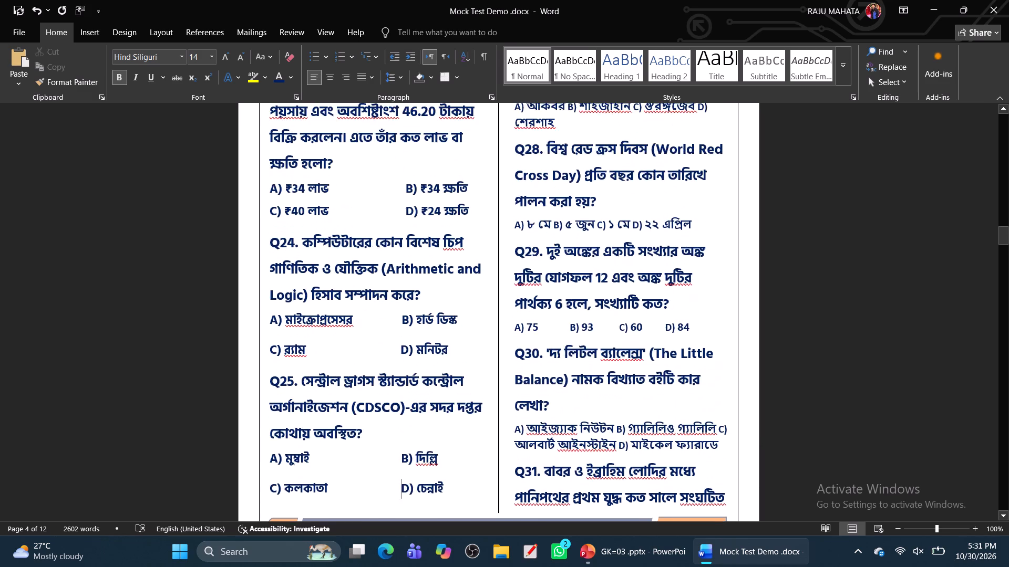
pyautogui.scroll(13, 407, 346)
pyautogui.middleClick(410, 344)
pyautogui.scroll(-3, 585, 374)
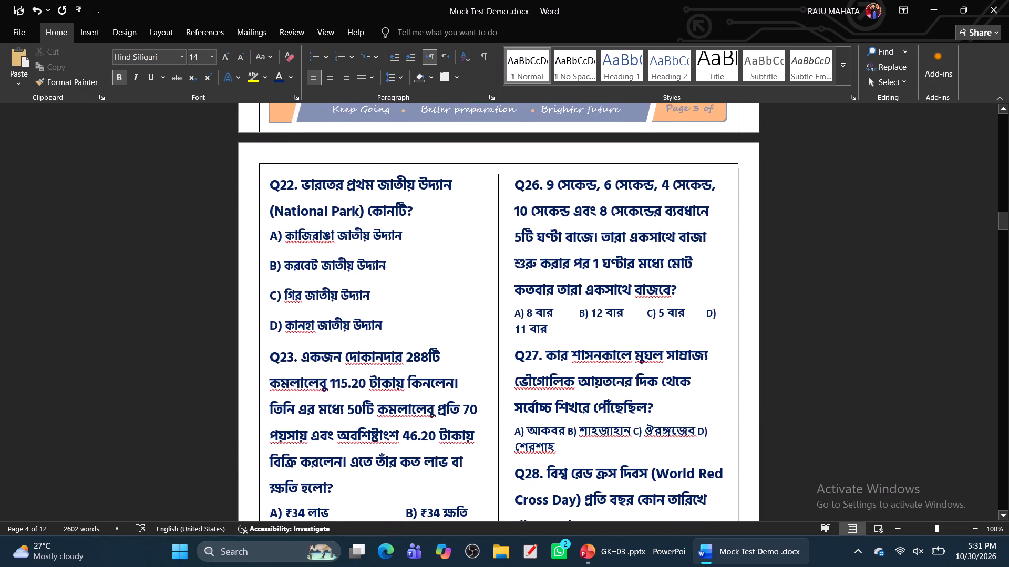
pyautogui.moveTo(510, 312); pyautogui.dragTo(550, 326)
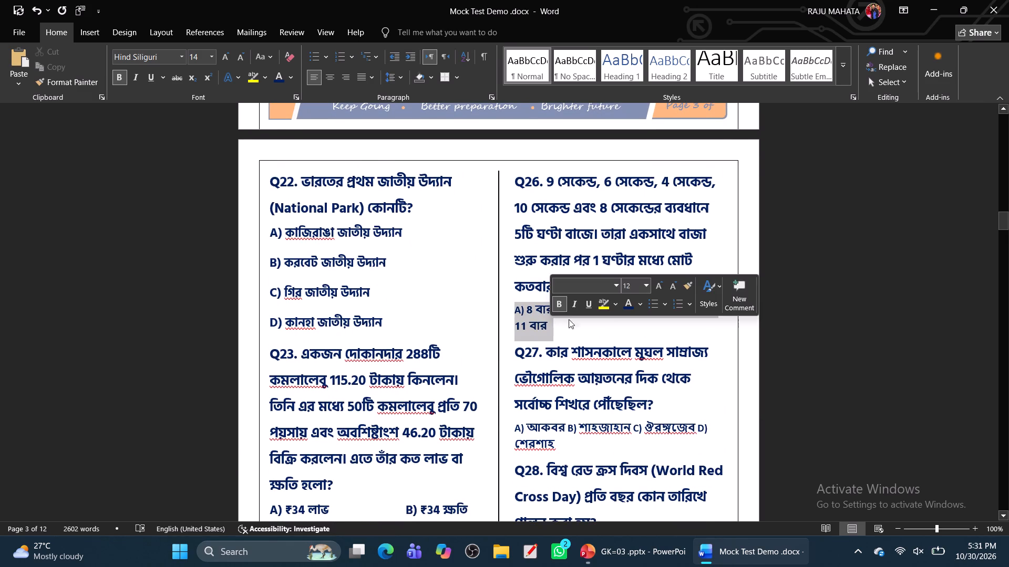
pyautogui.click(574, 282)
pyautogui.press('h')
pyautogui.press('Return')
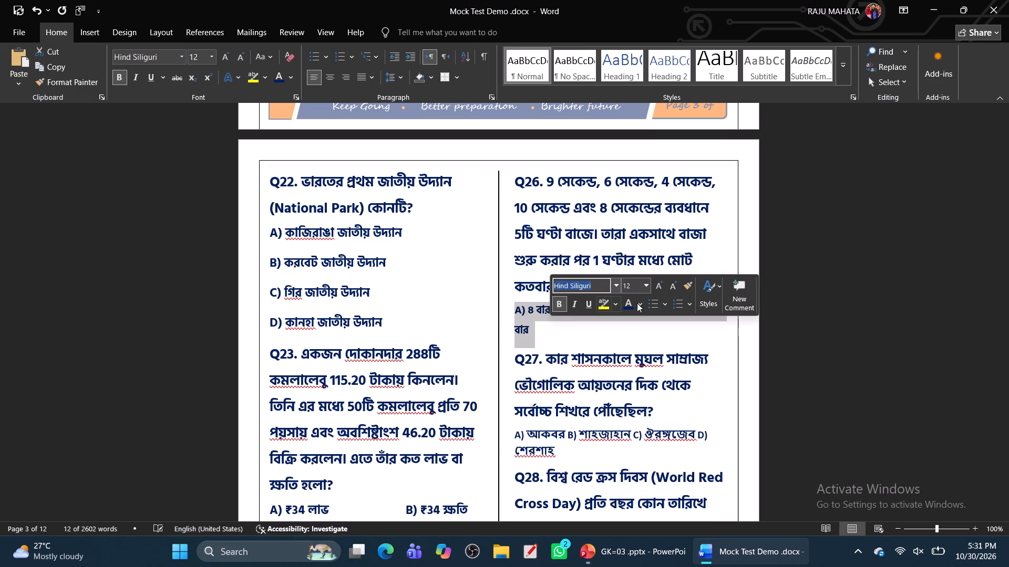
pyautogui.click(656, 289)
pyautogui.click(598, 340)
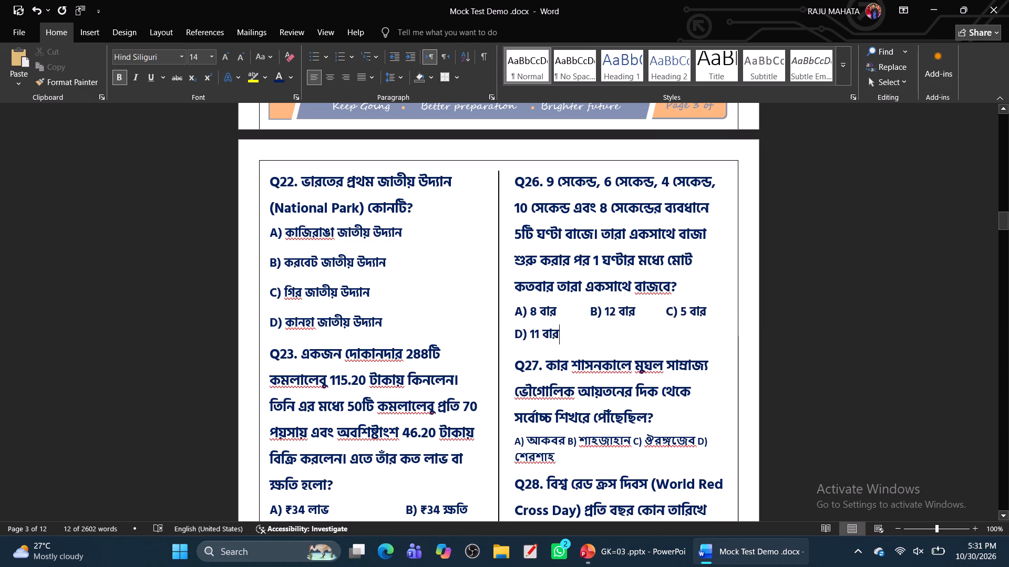
# Space Q26's option B away from option A into a second column, so option C moves onto the line below.
pyautogui.click(590, 312)
pyautogui.press('space')
pyautogui.press('space')
pyautogui.press('space')
pyautogui.press('space')
pyautogui.press('space')
pyautogui.press('space')
pyautogui.press('space')
pyautogui.press('space')
pyautogui.press('space')
pyautogui.press('space')
pyautogui.press('space')
pyautogui.press('space')
pyautogui.press('space')
pyautogui.press('space')
pyautogui.press('space')
pyautogui.press('space')
pyautogui.press('space')
pyautogui.press('space')
pyautogui.press('space')
pyautogui.press('space')
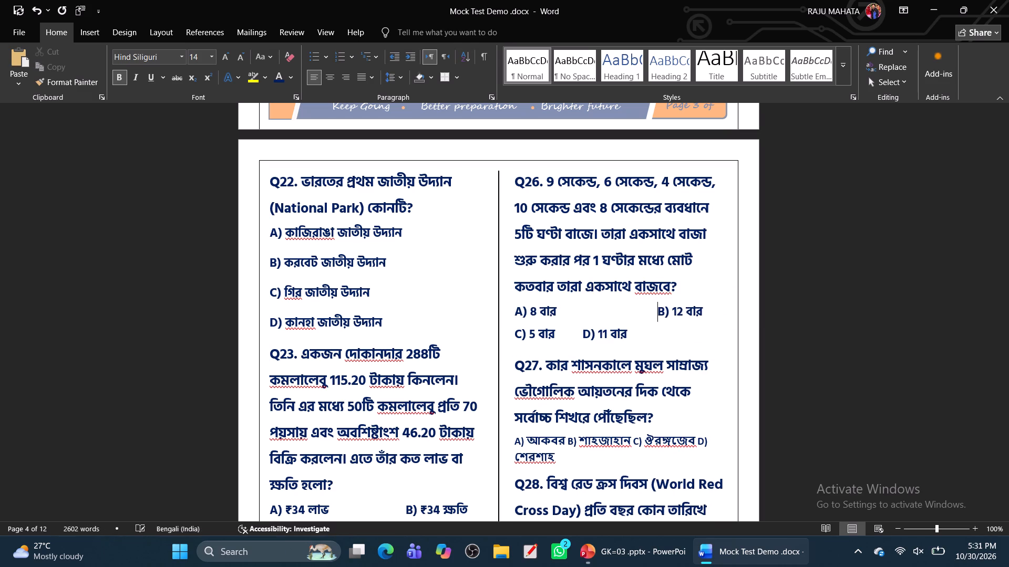
# Space Q26's option D away from option C to align beneath option B.
pyautogui.click(582, 342)
pyautogui.press('space')
pyautogui.press('space')
pyautogui.press('space')
pyautogui.press('space')
pyautogui.press('space')
pyautogui.press('space')
pyautogui.press('space')
pyautogui.press('space')
pyautogui.press('space')
pyautogui.press('space')
pyautogui.press('space')
pyautogui.press('space')
pyautogui.press('space')
pyautogui.press('space')
pyautogui.press('space')
pyautogui.press('space')
pyautogui.press('space')
pyautogui.press('space')
pyautogui.press('space')
pyautogui.press('space')
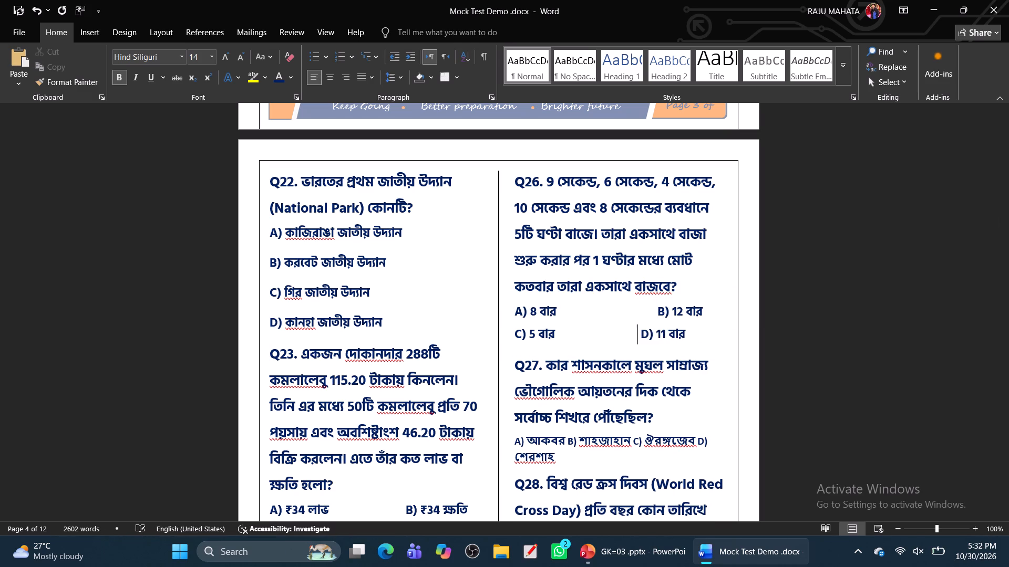
pyautogui.press('space')
# Format Q27's answer options in Hind Siliguri, size 14.
pyautogui.scroll(-2, 579, 361)
pyautogui.moveTo(518, 375); pyautogui.dragTo(533, 388)
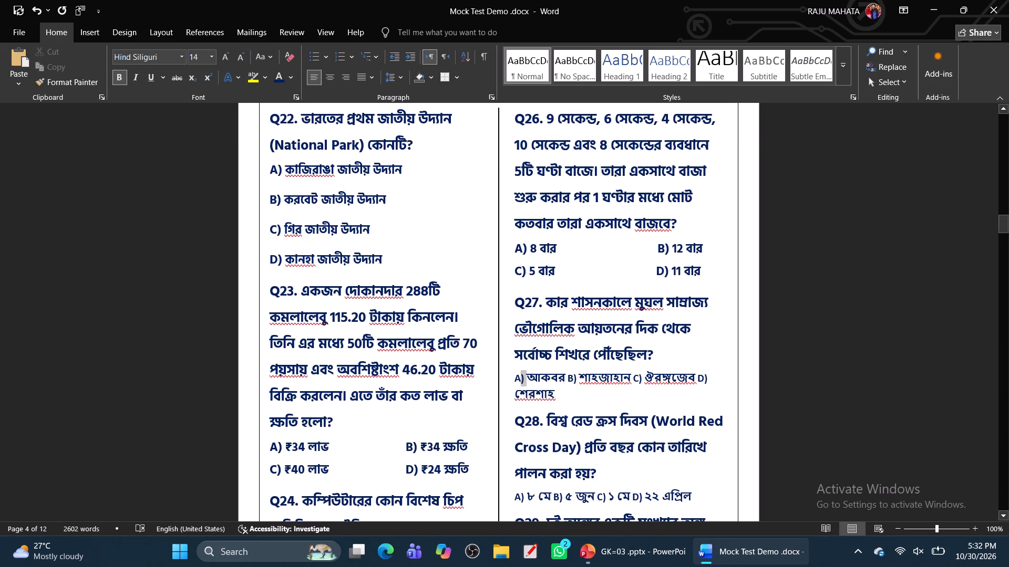
pyautogui.moveTo(533, 388); pyautogui.dragTo(545, 394)
pyautogui.click(524, 380)
pyautogui.moveTo(513, 374); pyautogui.dragTo(548, 397)
pyautogui.click(567, 355)
pyautogui.press('h')
pyautogui.press('Return')
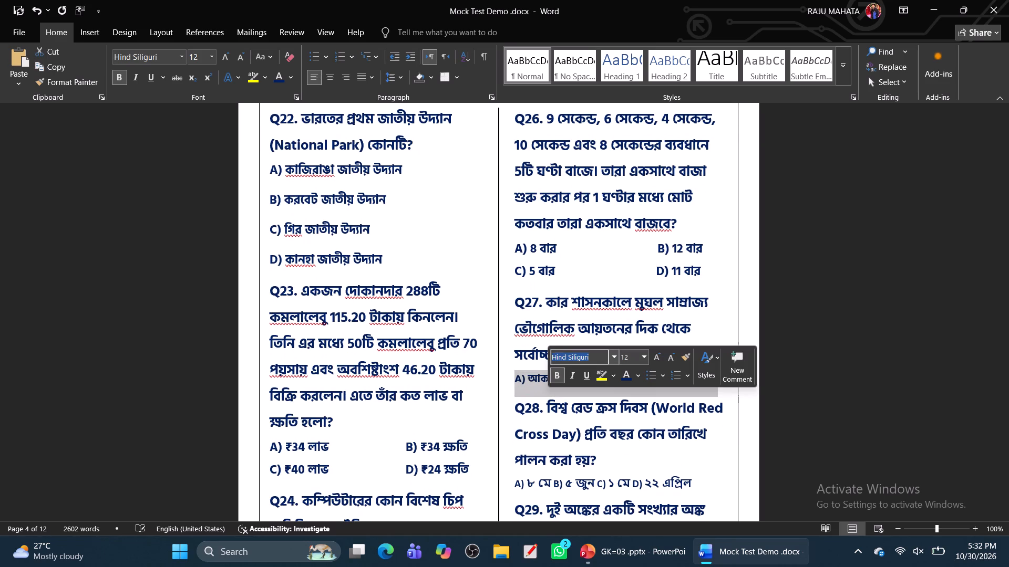
pyautogui.click(658, 359)
# Space Q27's option B away from option A into a second column, so option C moves onto the line below.
pyautogui.scroll(-3, 596, 365)
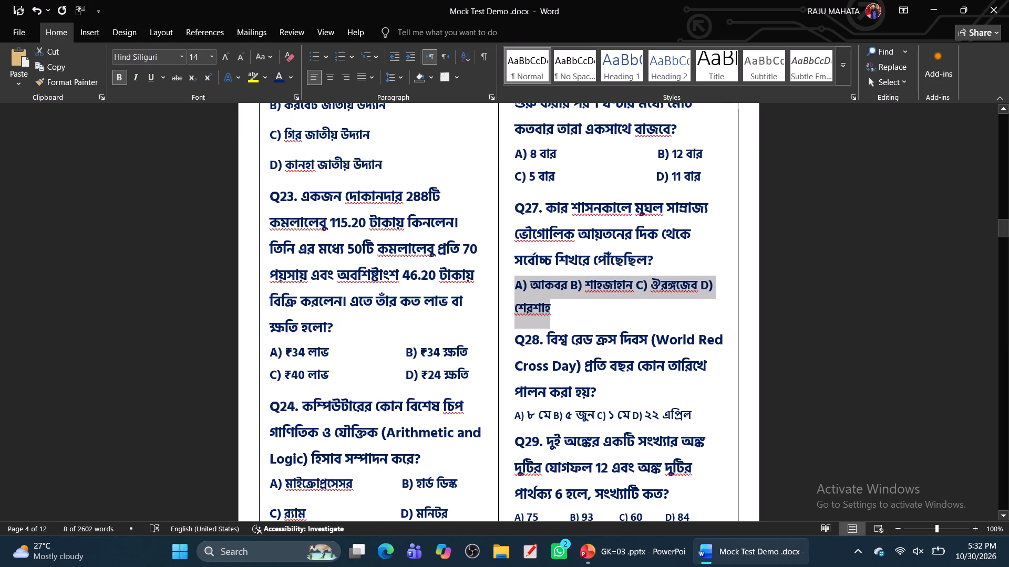
pyautogui.click(573, 289)
pyautogui.press('space')
pyautogui.press('space')
pyautogui.press('space')
pyautogui.press('space')
pyautogui.press('space')
pyautogui.press('space')
pyautogui.press('space')
pyautogui.press('space')
pyautogui.press('space')
pyautogui.press('space')
pyautogui.press('space')
pyautogui.press('space')
pyautogui.press('space')
pyautogui.press('space')
pyautogui.press('space')
pyautogui.press('space')
pyautogui.press('space')
pyautogui.press('space')
pyautogui.press('space')
pyautogui.press('space')
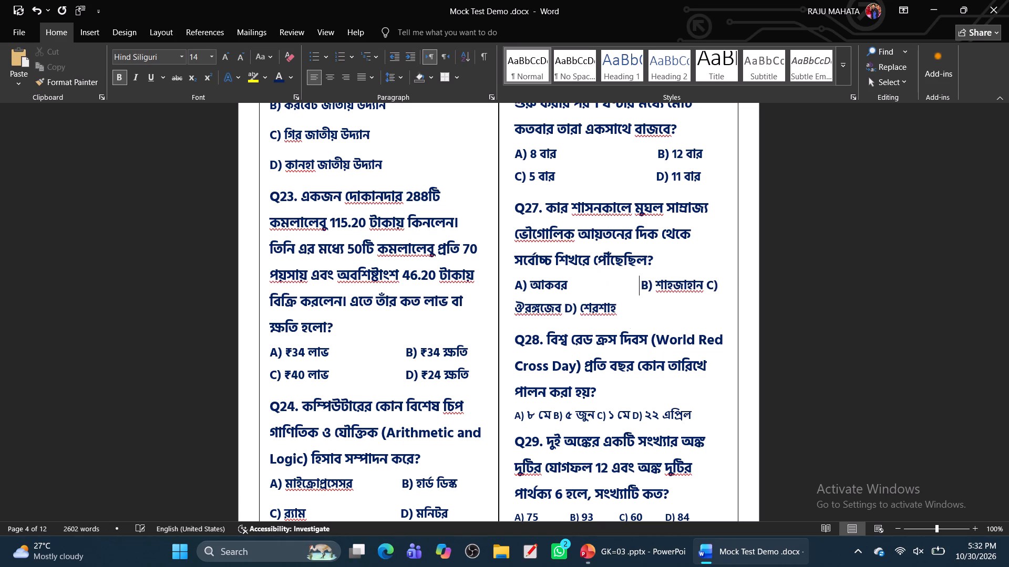
pyautogui.press('space')
pyautogui.press('space')
pyautogui.press('space')
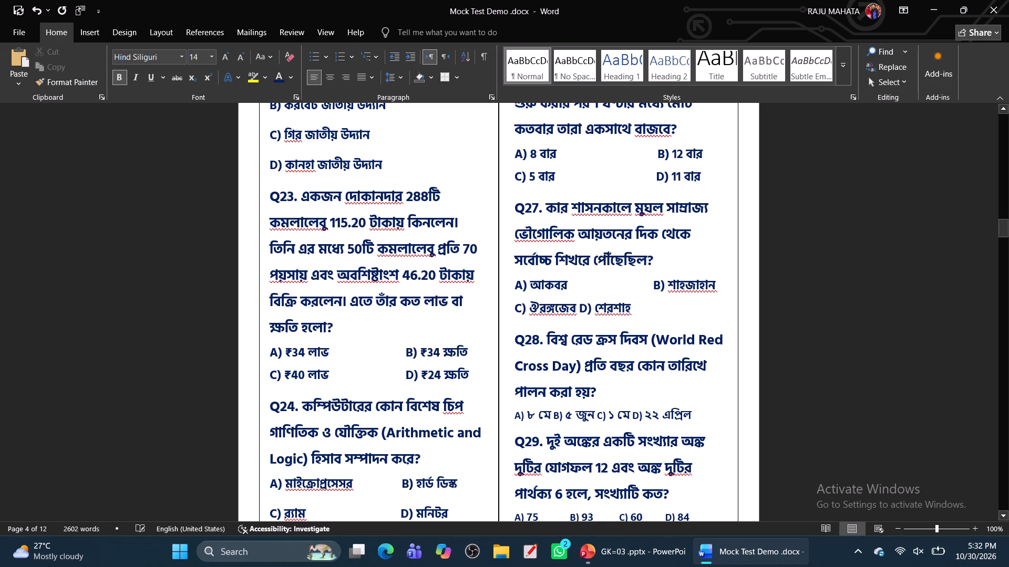
# Space Q27's option D away from option C to align beneath option B.
pyautogui.click(578, 312)
pyautogui.press('space')
pyautogui.press('space')
pyautogui.press('space')
pyautogui.press('space')
pyautogui.press('space')
pyautogui.press('space')
pyautogui.press('space')
pyautogui.press('space')
pyautogui.press('space')
pyautogui.press('space')
pyautogui.press('space')
pyautogui.press('space')
pyautogui.press('space')
pyautogui.press('space')
pyautogui.press('space')
pyautogui.press('space')
pyautogui.press('space')
pyautogui.press('space')
pyautogui.press('space')
pyautogui.press('space')
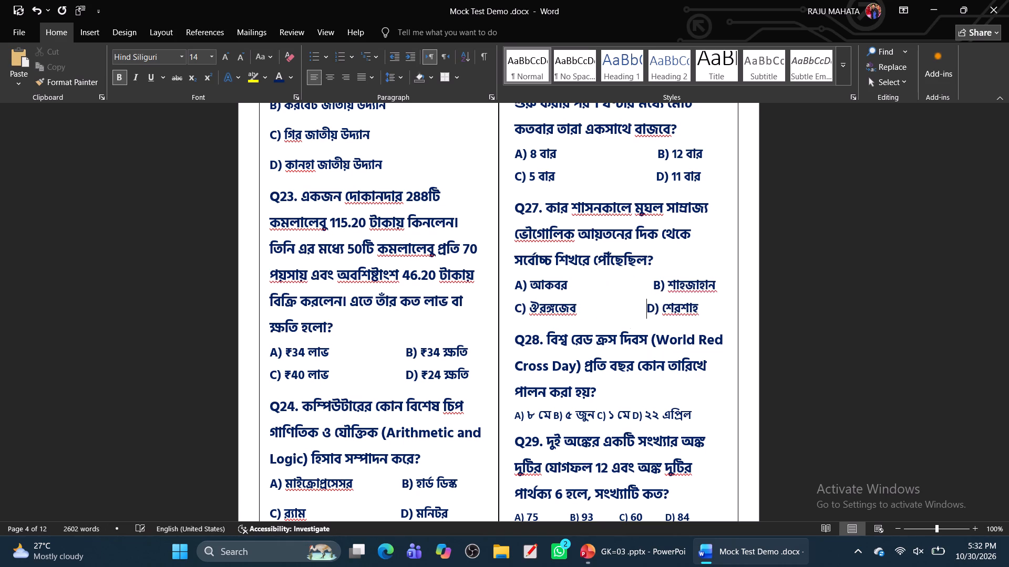
pyautogui.press('space')
pyautogui.press('space')
# Format Q28's answer options in Hind Siliguri, size 14.
pyautogui.scroll(-2, 584, 313)
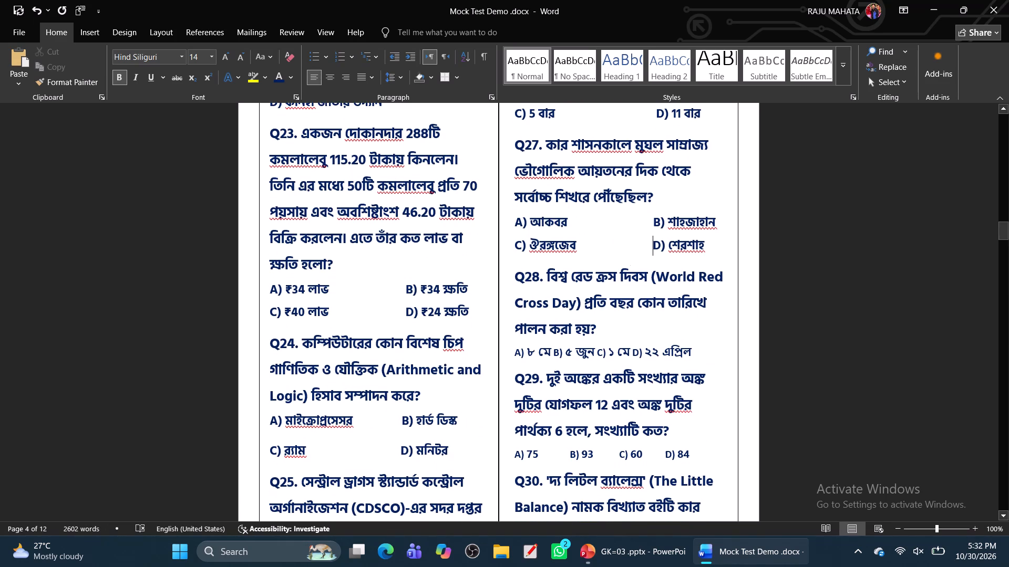
pyautogui.scroll(-2, 585, 304)
pyautogui.moveTo(503, 292); pyautogui.dragTo(620, 292)
pyautogui.click(653, 251)
pyautogui.press('h')
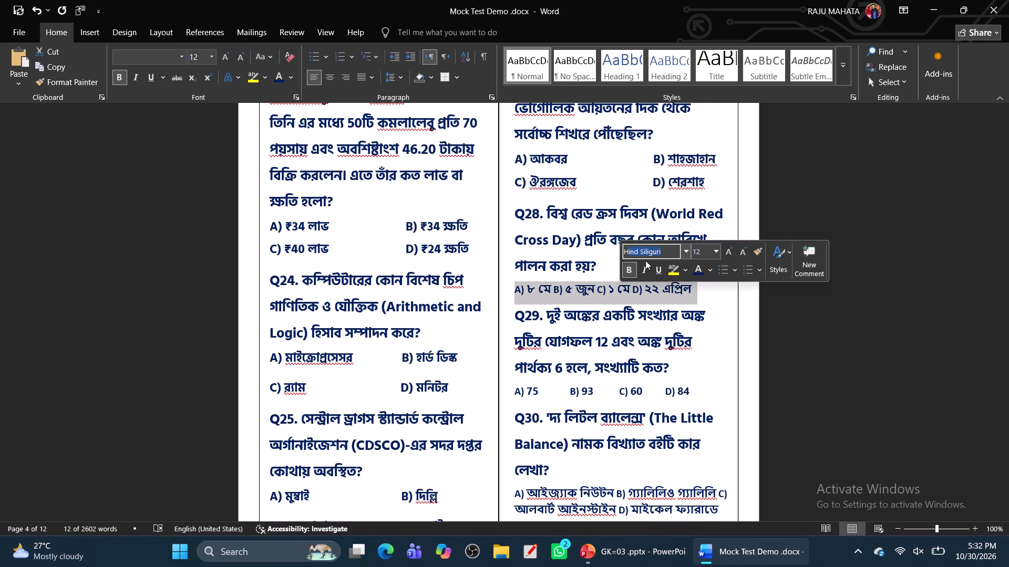
pyautogui.press('Return')
pyautogui.click(729, 251)
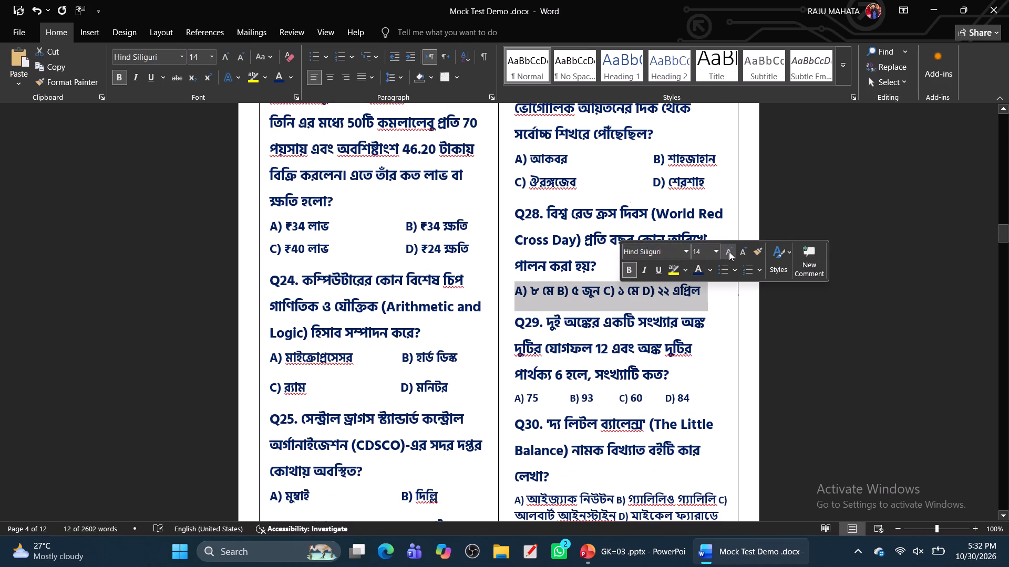
# Space Q28's option B away from option A into a second column, in line with Q27's option D.
pyautogui.click(555, 293)
pyautogui.press('space')
pyautogui.press('space')
pyautogui.press('space')
pyautogui.press('space')
pyautogui.press('space')
pyautogui.press('space')
pyautogui.press('space')
pyautogui.press('space')
pyautogui.press('space')
pyautogui.press('space')
pyautogui.press('space')
pyautogui.press('space')
pyautogui.press('space')
pyautogui.press('space')
pyautogui.press('space')
pyautogui.press('space')
pyautogui.press('space')
pyautogui.press('space')
pyautogui.press('space')
pyautogui.press('space')
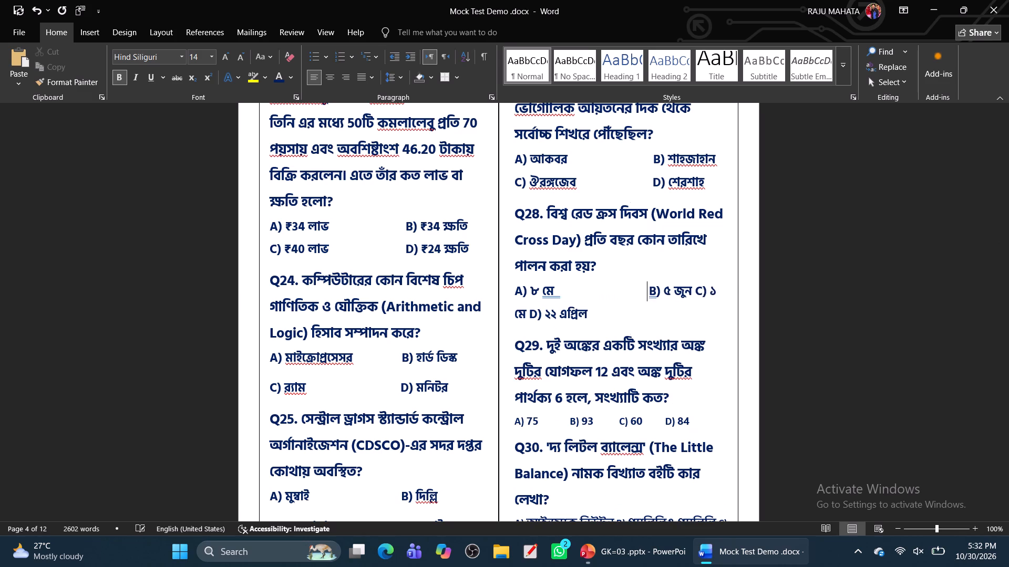
pyautogui.press('BackSpace')
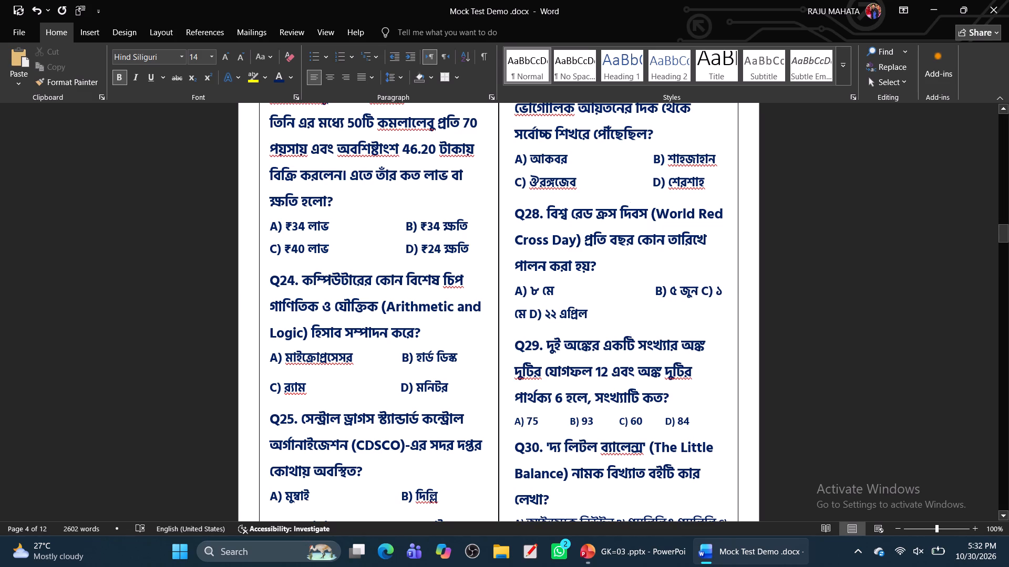
# Move Q28's option C onto a new line below options A and B.
pyautogui.click(700, 296)
pyautogui.press('Return')
# Space Q28's option D away from option C to align beneath option B.
pyautogui.click(555, 325)
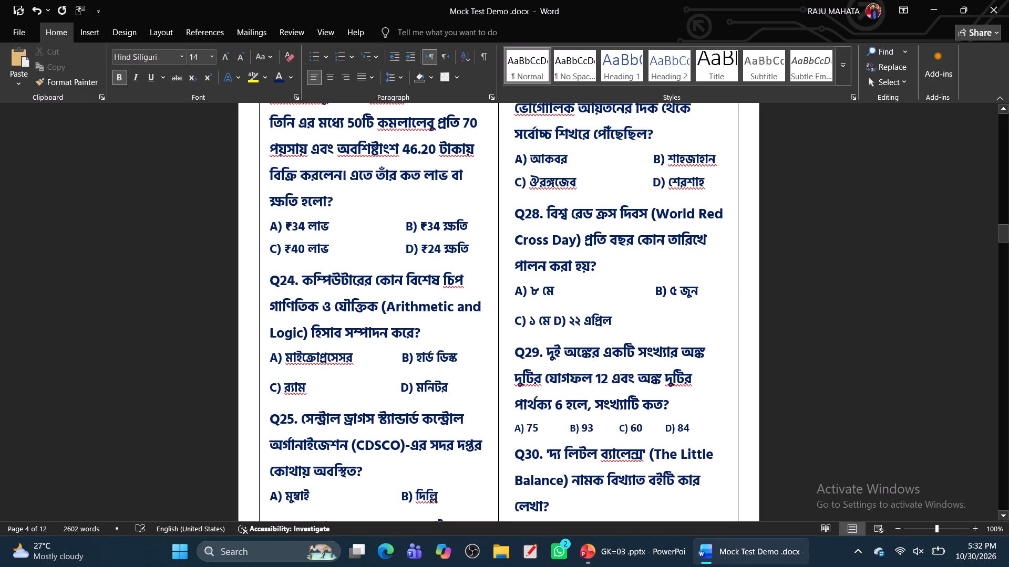
pyautogui.press('space')
pyautogui.press('space')
pyautogui.press('space')
pyautogui.press('space')
pyautogui.press('space')
pyautogui.press('space')
pyautogui.press('space')
pyautogui.press('space')
pyautogui.press('space')
pyautogui.press('space')
pyautogui.press('space')
pyautogui.press('space')
pyautogui.press('space')
pyautogui.press('space')
pyautogui.press('space')
pyautogui.press('space')
pyautogui.press('space')
pyautogui.press('space')
pyautogui.press('space')
pyautogui.press('space')
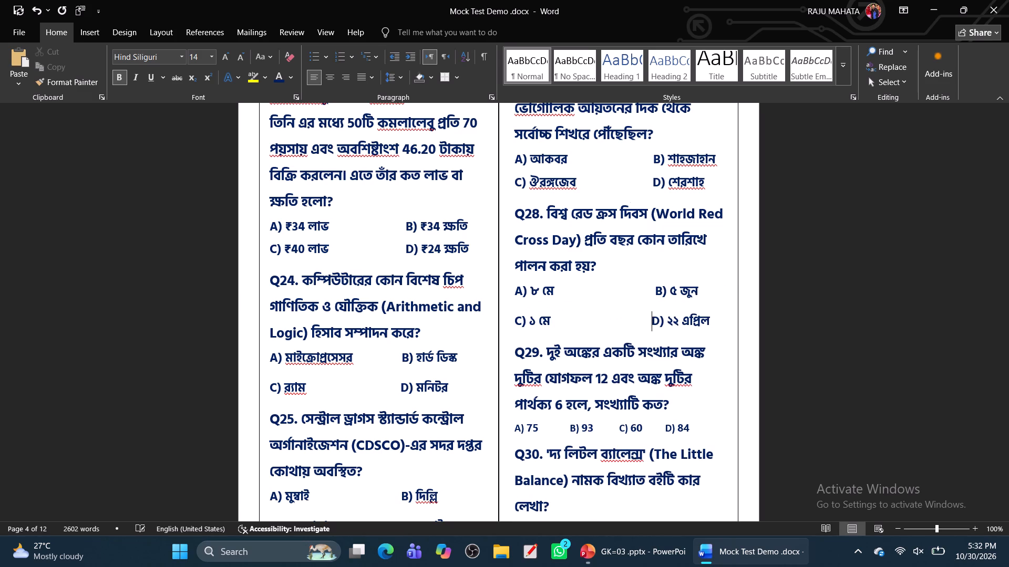
pyautogui.press('space')
# Format Q29's answer options in Hind Siliguri, size 14.
pyautogui.scroll(-4, 576, 321)
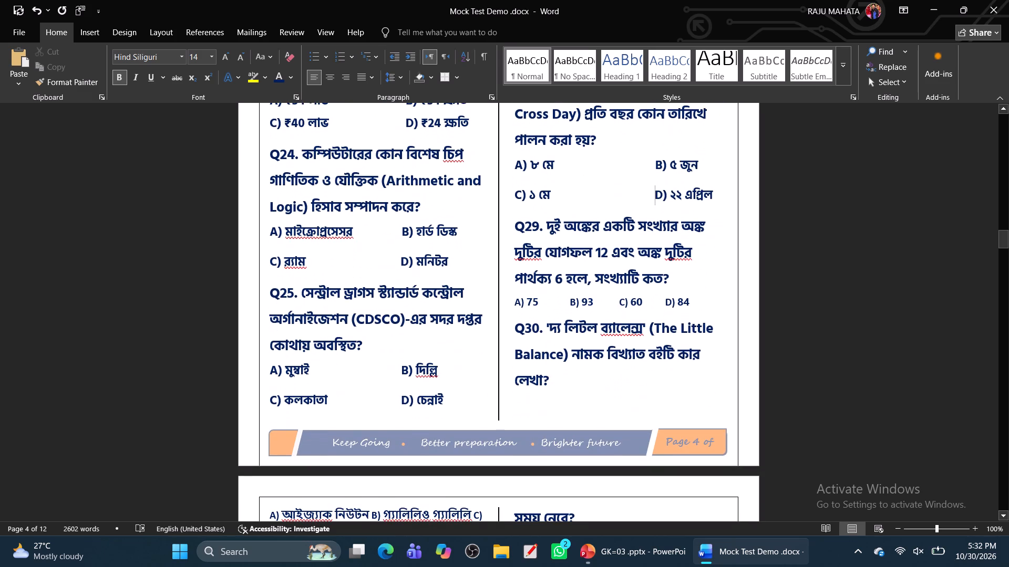
pyautogui.moveTo(512, 303); pyautogui.dragTo(694, 305)
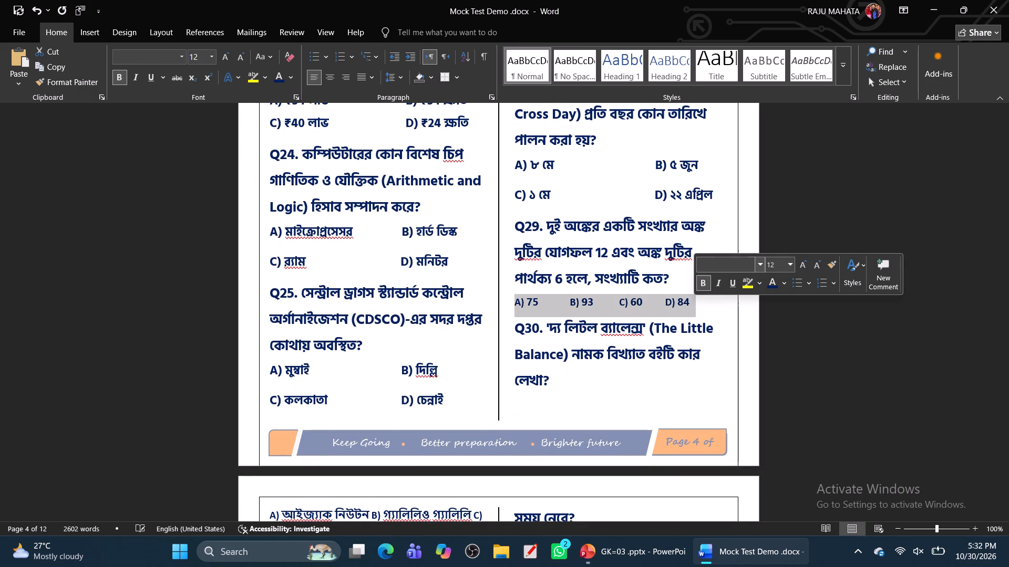
pyautogui.click(714, 267)
pyautogui.press('h')
pyautogui.press('Return')
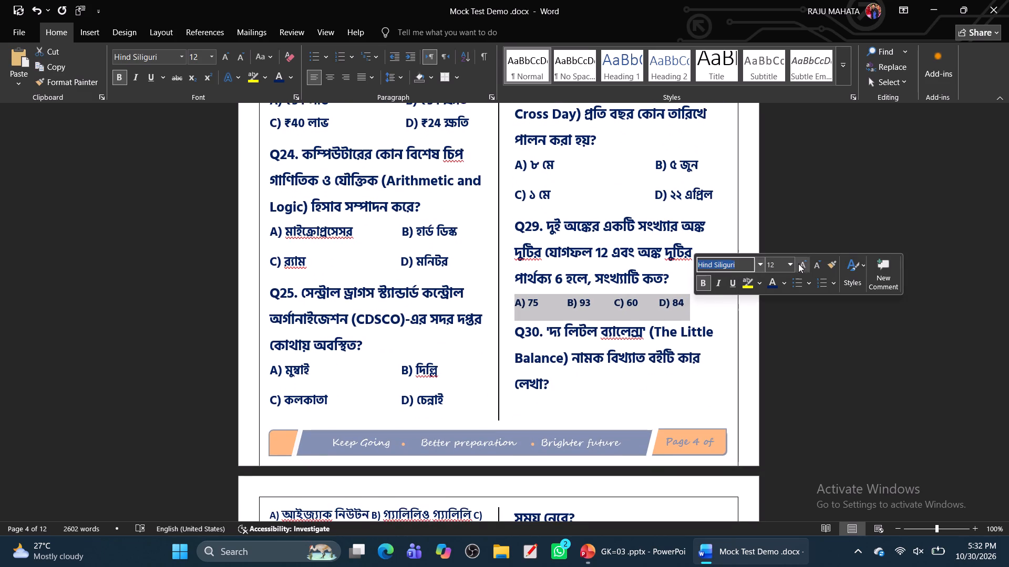
pyautogui.click(806, 265)
# Space Q29's option B away from option A into a second column, in line with Q28's option D.
pyautogui.click(572, 307)
pyautogui.press('space')
pyautogui.press('space')
pyautogui.press('space')
pyautogui.press('space')
pyautogui.press('space')
pyautogui.press('space')
pyautogui.press('space')
pyautogui.press('space')
pyautogui.press('space')
pyautogui.press('space')
pyautogui.press('space')
pyautogui.press('space')
pyautogui.press('space')
pyautogui.press('space')
pyautogui.press('space')
pyautogui.press('space')
pyautogui.press('space')
pyautogui.press('space')
pyautogui.press('space')
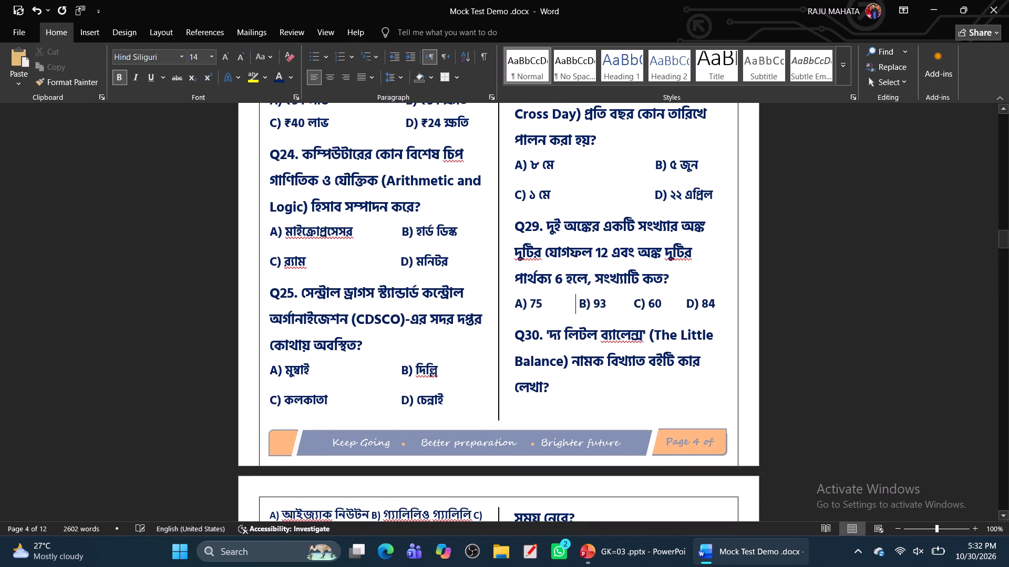
pyautogui.press('space')
pyautogui.press('space')
pyautogui.press('space')
pyautogui.press('space')
pyautogui.press('space')
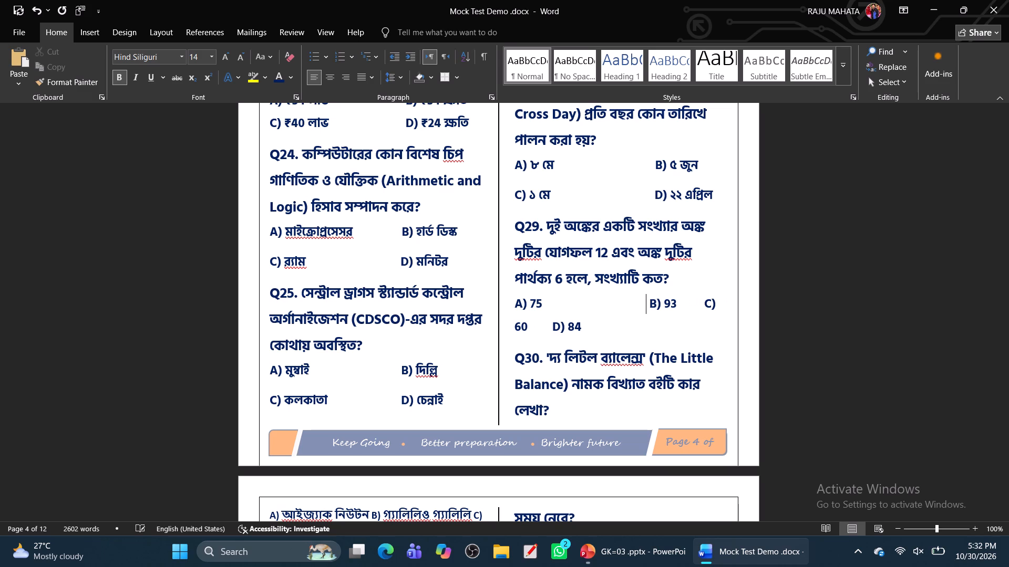
pyautogui.press('space')
# Move Q29's option C onto a new line below options A and B.
pyautogui.click(716, 305)
pyautogui.click(706, 304)
pyautogui.press('Return')
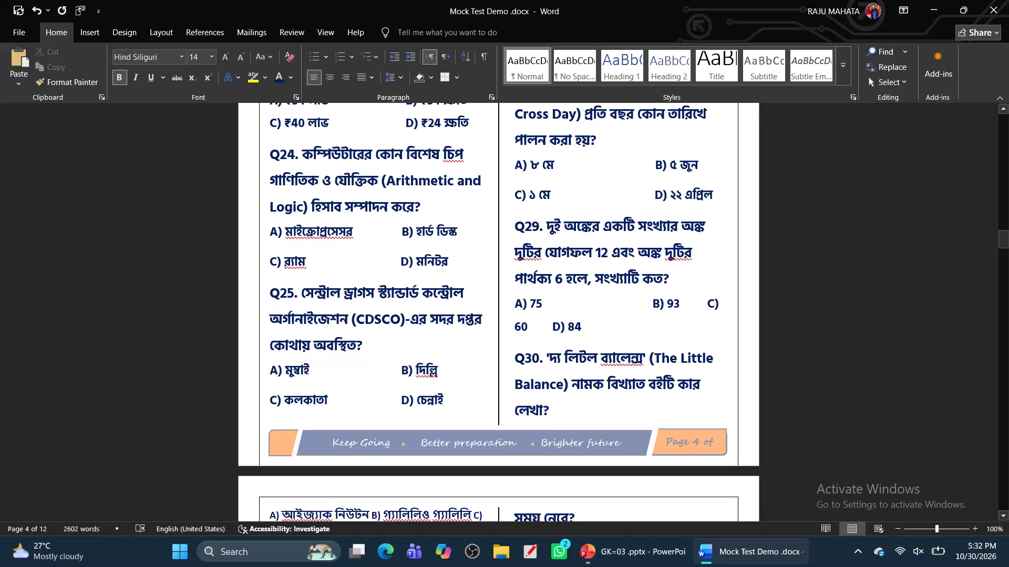
# Space Q29's option D away from option C to align roughly beneath option B.
pyautogui.click(565, 337)
pyautogui.press('space')
pyautogui.press('space')
pyautogui.press('space')
pyautogui.press('space')
pyautogui.press('space')
pyautogui.press('space')
pyautogui.press('space')
pyautogui.press('space')
pyautogui.press('space')
pyautogui.press('space')
pyautogui.press('space')
pyautogui.press('space')
pyautogui.press('space')
pyautogui.press('space')
pyautogui.press('space')
pyautogui.press('space')
pyautogui.press('space')
pyautogui.press('space')
pyautogui.press('space')
pyautogui.press('space')
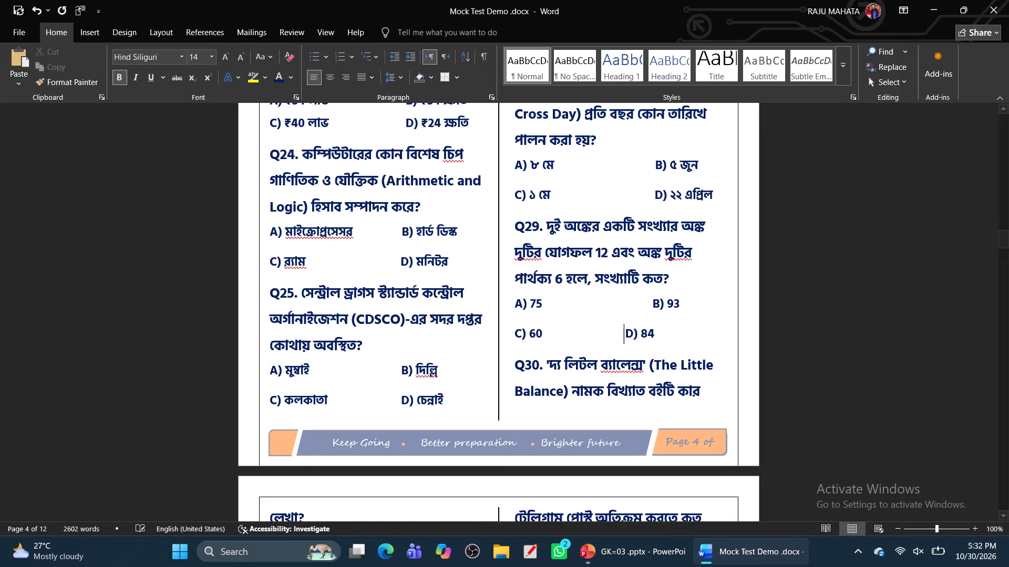
pyautogui.press('space')
pyautogui.press('space')
pyautogui.press('space')
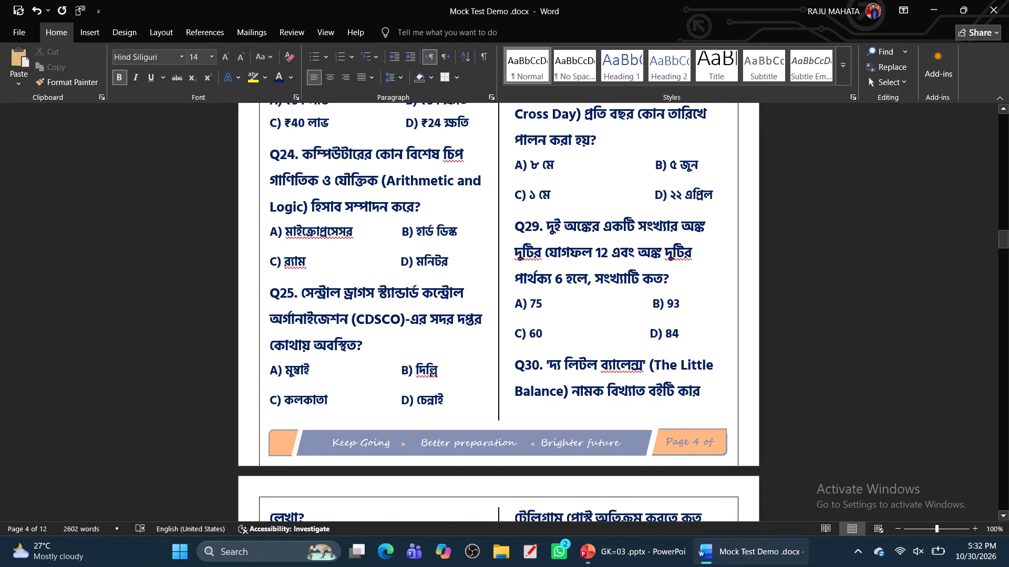
pyautogui.press('space')
pyautogui.press('BackSpace')
# Format Q30's answer options in Hind Siliguri, size 14.
pyautogui.scroll(-3, 600, 435)
pyautogui.scroll(-3, 482, 401)
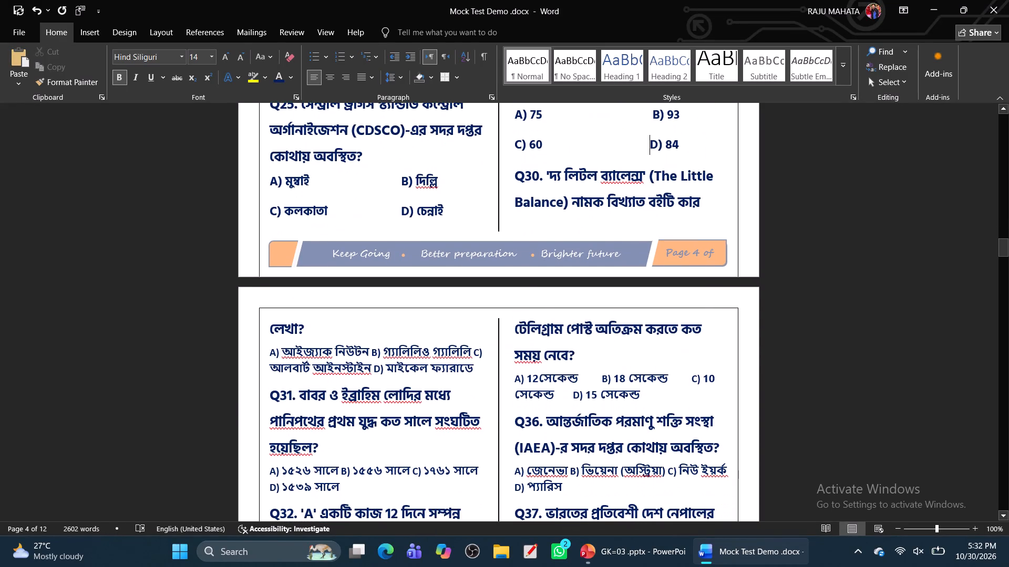
pyautogui.moveTo(268, 348); pyautogui.dragTo(465, 365)
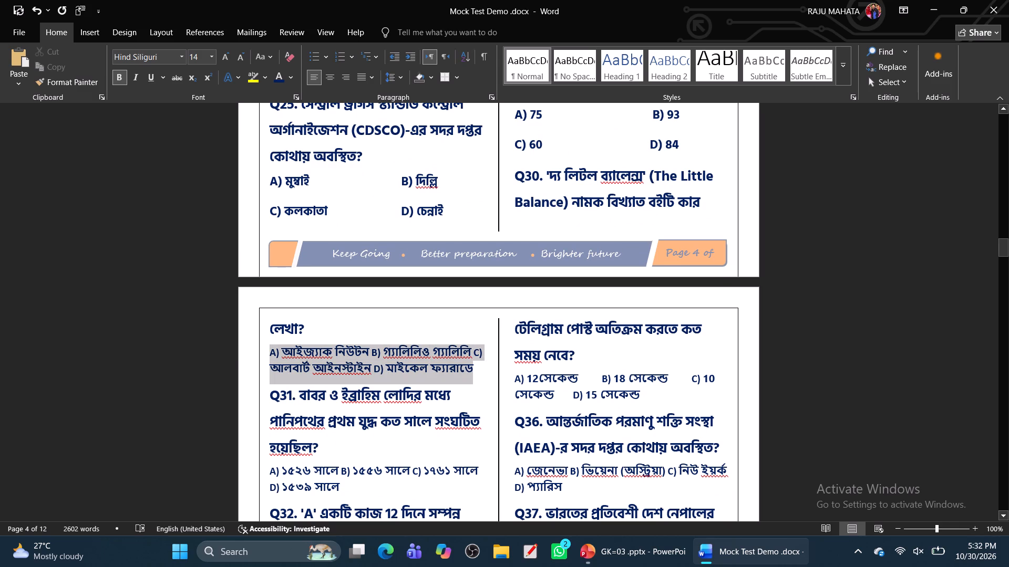
pyautogui.moveTo(465, 365); pyautogui.dragTo(467, 366)
pyautogui.click(501, 331)
pyautogui.click(499, 325)
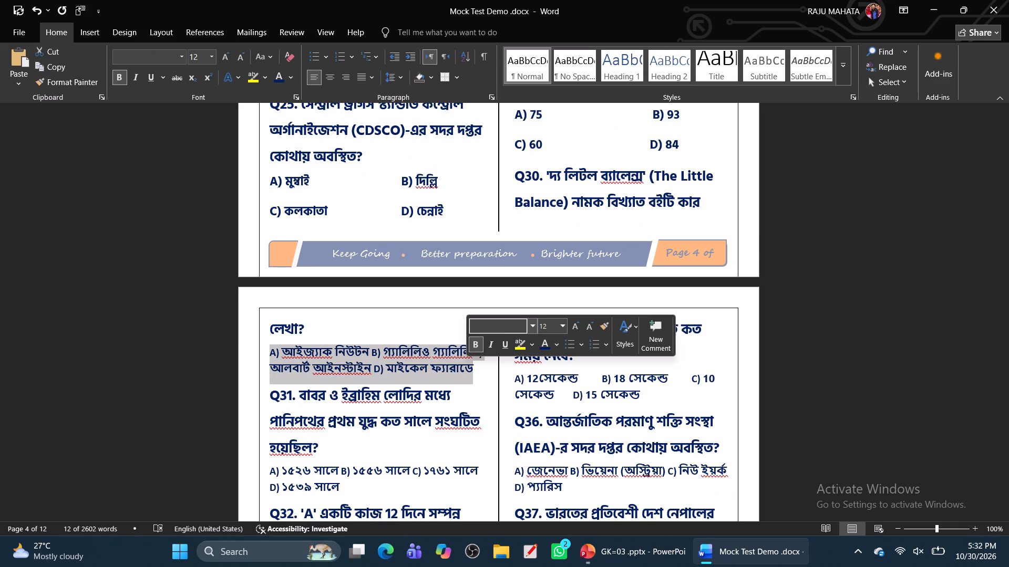
pyautogui.press('h')
pyautogui.press('Return')
pyautogui.scroll(-1, 413, 362)
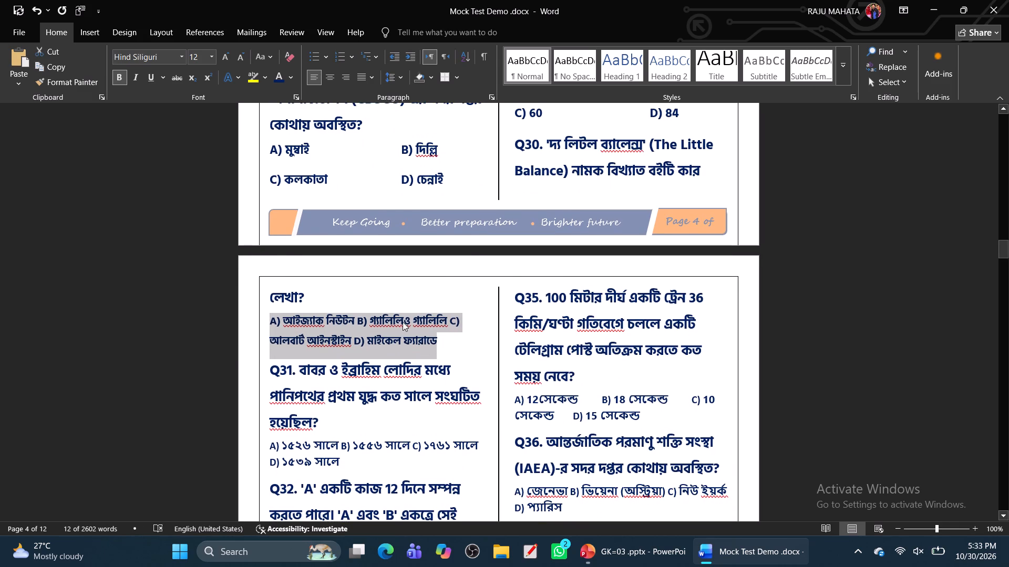
pyautogui.click(223, 59)
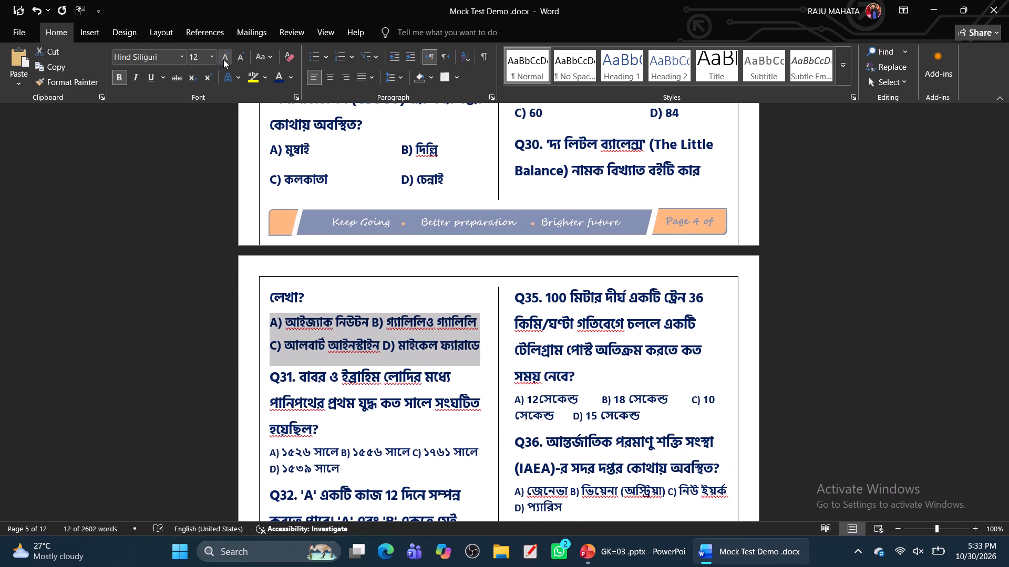
# Put Q30's options B, C and D each on a separate line below option A.
pyautogui.click(370, 325)
pyautogui.press('space')
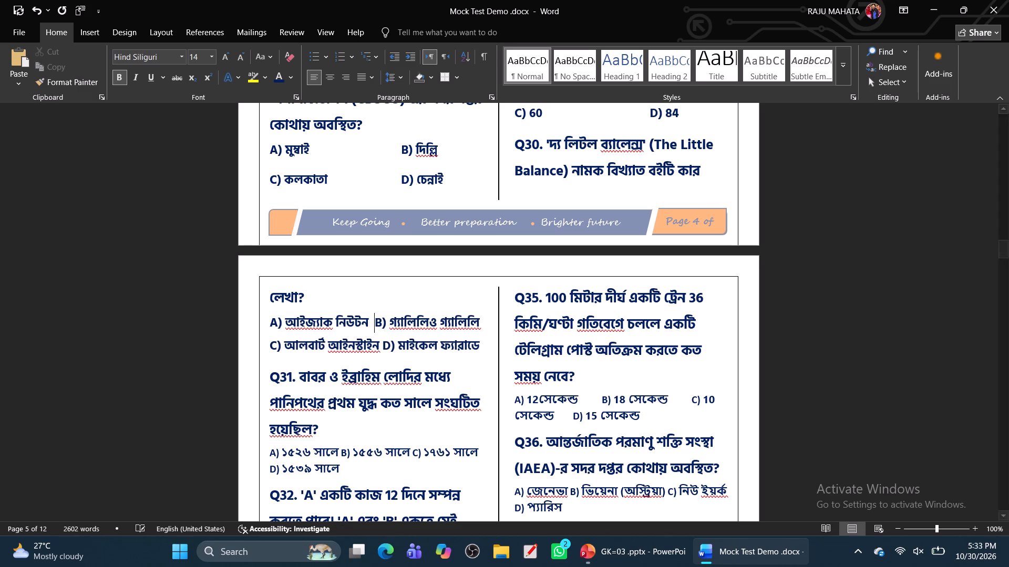
pyautogui.press('space')
pyautogui.press('space')
pyautogui.press('space')
pyautogui.press('BackSpace')
pyautogui.press('BackSpace')
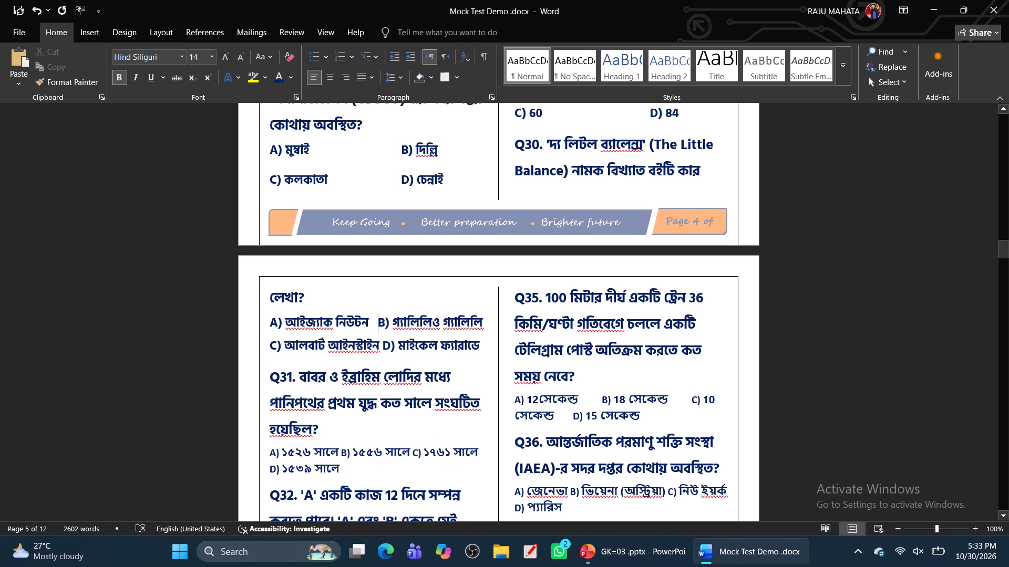
pyautogui.press('Return')
pyautogui.click(377, 358)
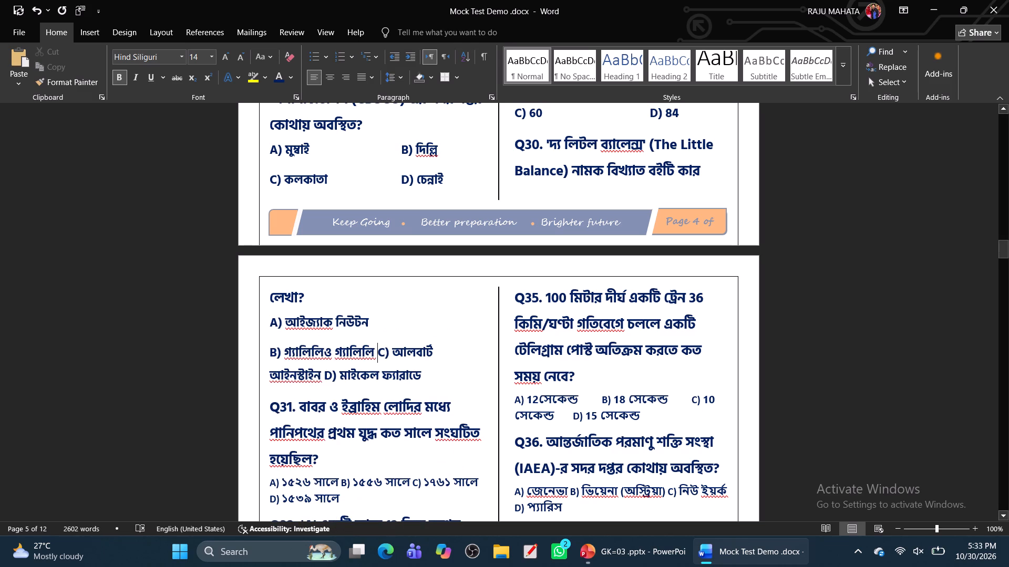
pyautogui.press('Return')
pyautogui.click(386, 384)
pyautogui.press('Return')
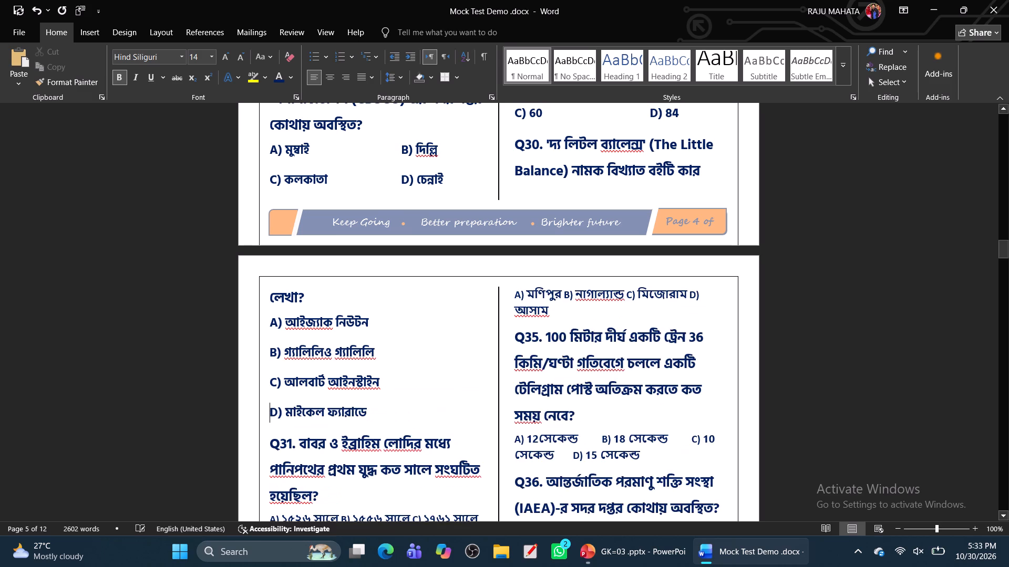
# Format Q31's answer options in Hind Siliguri, size 14.
pyautogui.scroll(-5, 381, 388)
pyautogui.moveTo(269, 361); pyautogui.dragTo(287, 367)
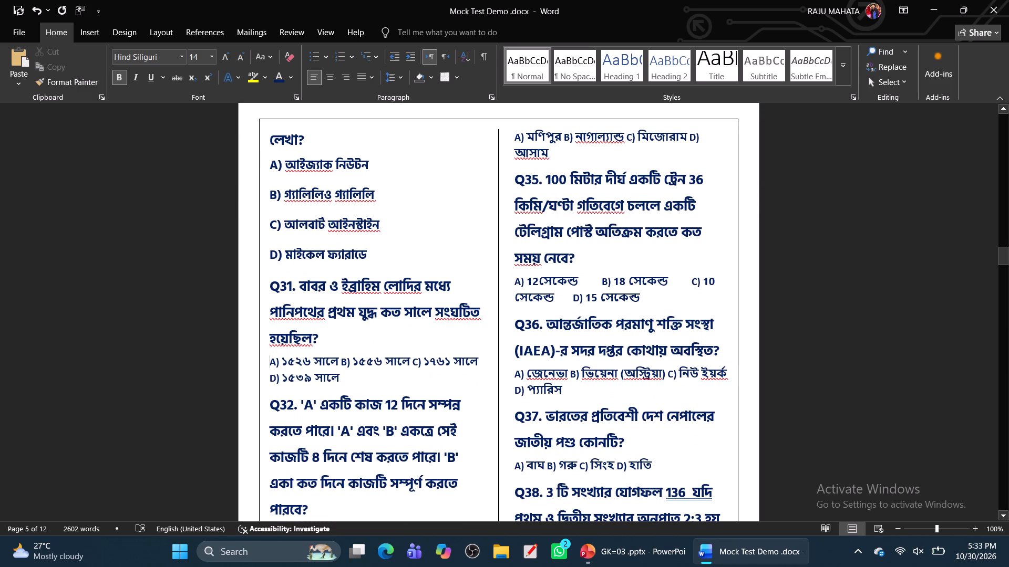
pyautogui.moveTo(287, 367); pyautogui.dragTo(332, 377)
pyautogui.click(361, 337)
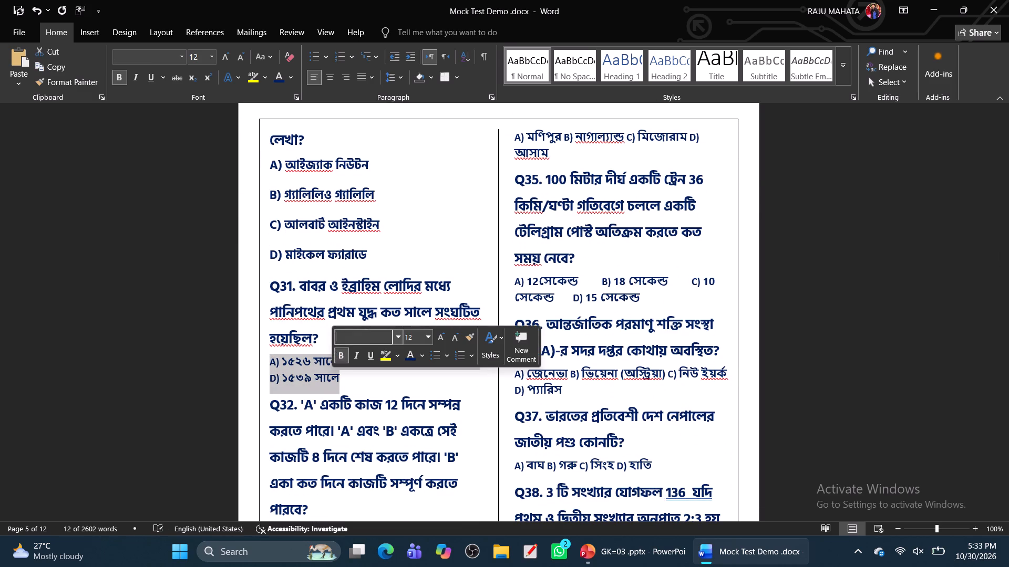
pyautogui.press('h')
pyautogui.press('Return')
pyautogui.click(442, 337)
# Space Q31's option B away from option A into a second column, so option C moves onto the line below.
pyautogui.scroll(-3, 376, 347)
pyautogui.click(348, 272)
pyautogui.click(343, 270)
pyautogui.press('space')
pyautogui.press('space')
pyautogui.press('space')
pyautogui.press('space')
pyautogui.press('space')
pyautogui.press('space')
pyautogui.press('space')
pyautogui.press('space')
pyautogui.press('space')
pyautogui.press('space')
pyautogui.press('space')
pyautogui.press('space')
pyautogui.press('space')
pyautogui.press('space')
pyautogui.press('space')
pyautogui.press('space')
pyautogui.press('space')
pyautogui.press('space')
pyautogui.press('space')
pyautogui.press('space')
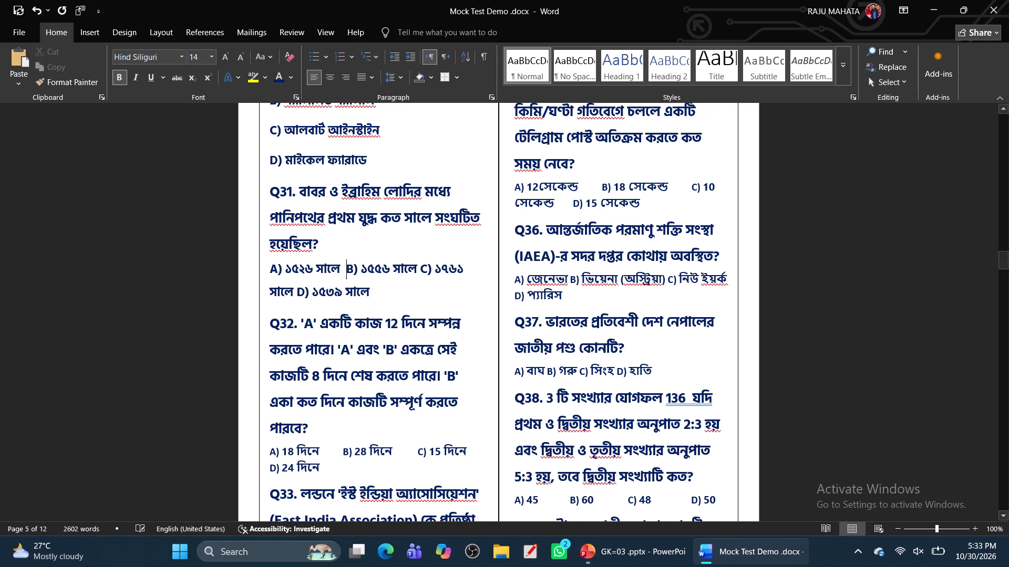
pyautogui.press('space')
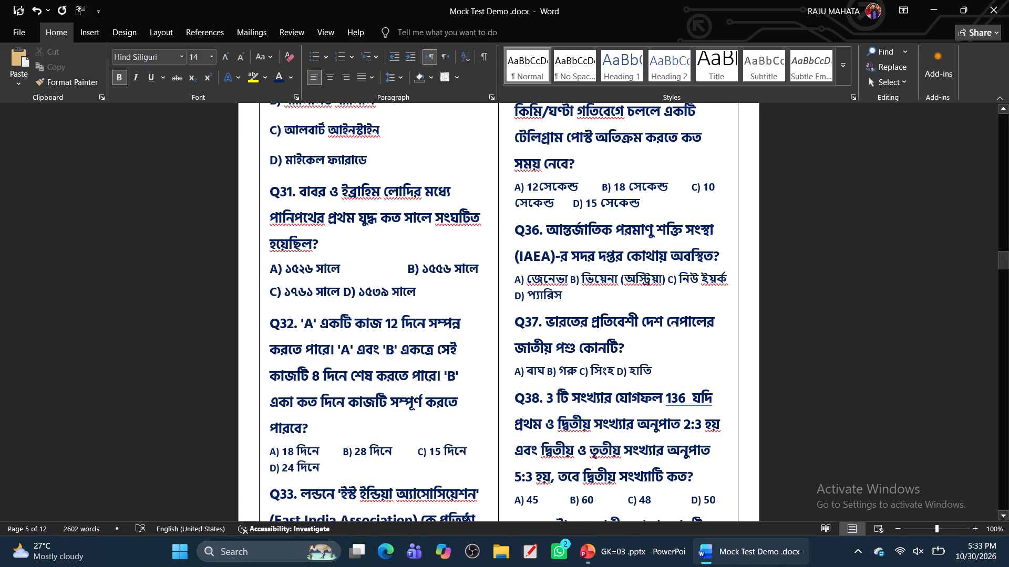
# Space Q31's option D away from option C to align beneath option B.
pyautogui.click(344, 294)
pyautogui.press('space')
pyautogui.press('space')
pyautogui.press('space')
pyautogui.press('space')
pyautogui.press('space')
pyautogui.press('space')
pyautogui.press('space')
pyautogui.press('space')
pyautogui.press('space')
pyautogui.press('space')
pyautogui.press('space')
pyautogui.press('space')
pyautogui.press('space')
pyautogui.press('space')
pyautogui.press('space')
pyautogui.press('space')
pyautogui.press('space')
pyautogui.press('space')
pyautogui.press('space')
pyautogui.press('space')
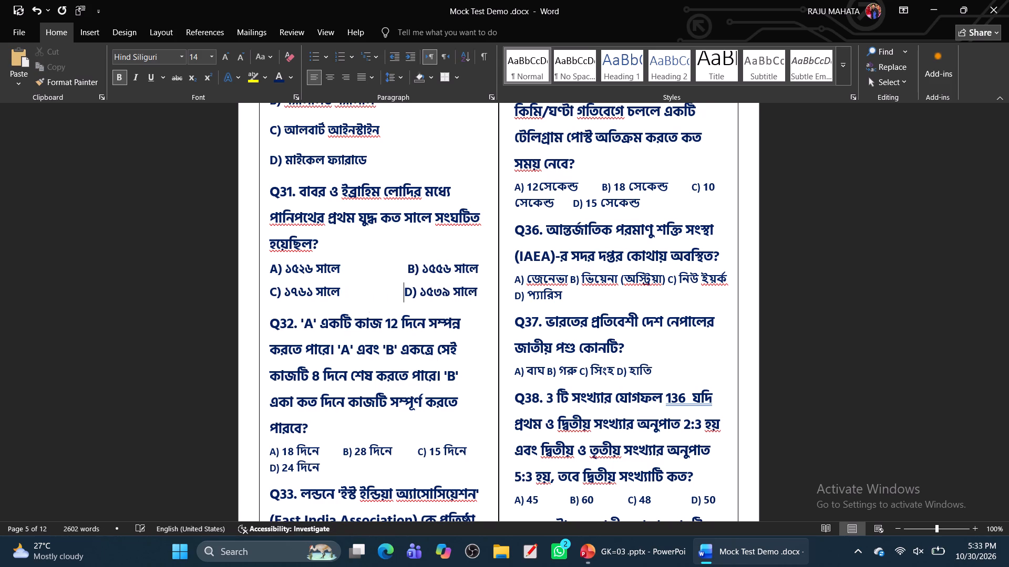
# Add one more space before Q31's option D to align it beneath option B.
pyautogui.press('space')
# Format Q32's answer options in Hind Siliguri, size 14.
pyautogui.scroll(-2, 348, 303)
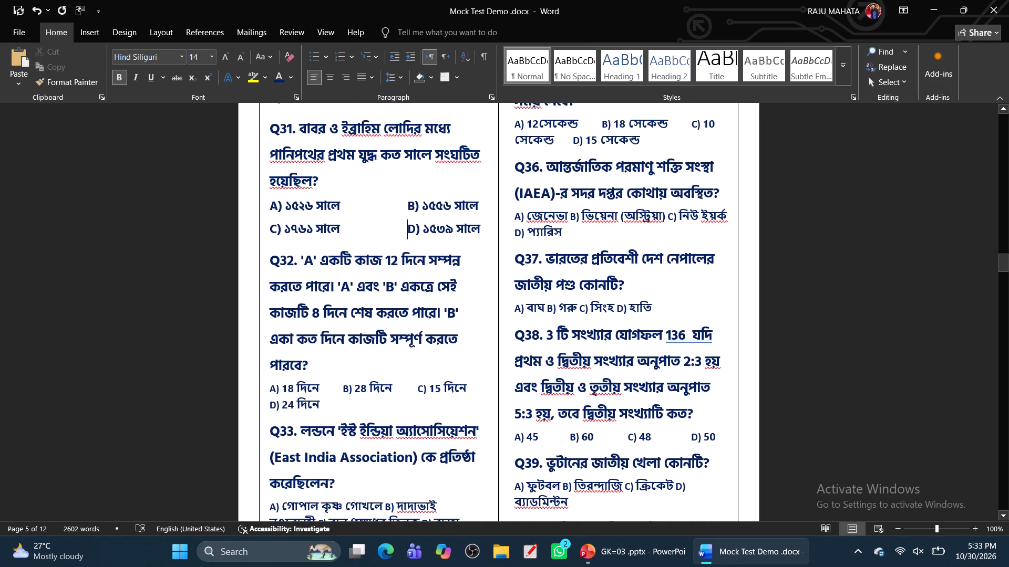
pyautogui.moveTo(256, 392); pyautogui.dragTo(307, 402)
pyautogui.click(324, 362)
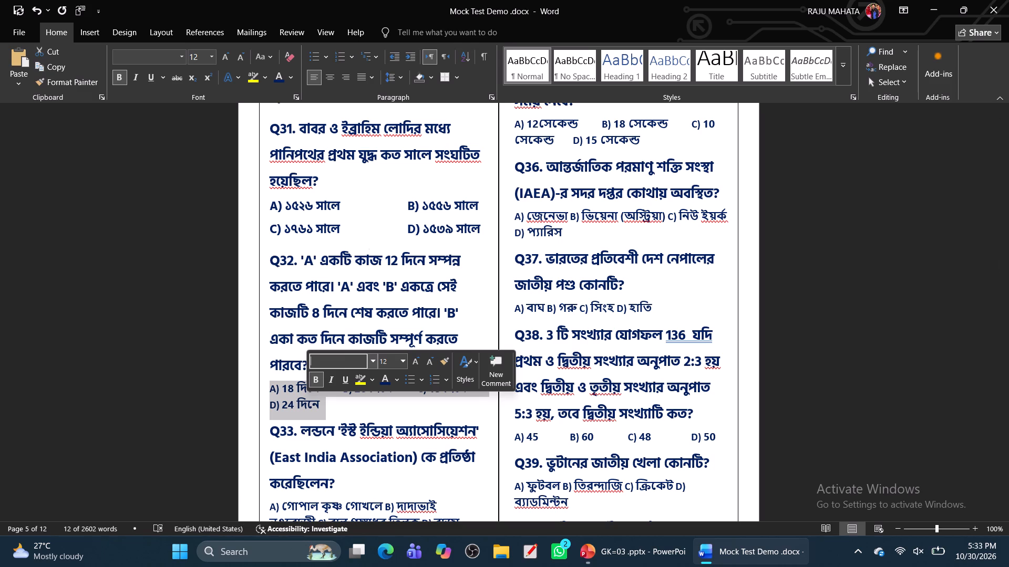
pyautogui.press('h')
pyautogui.press('Return')
pyautogui.click(408, 363)
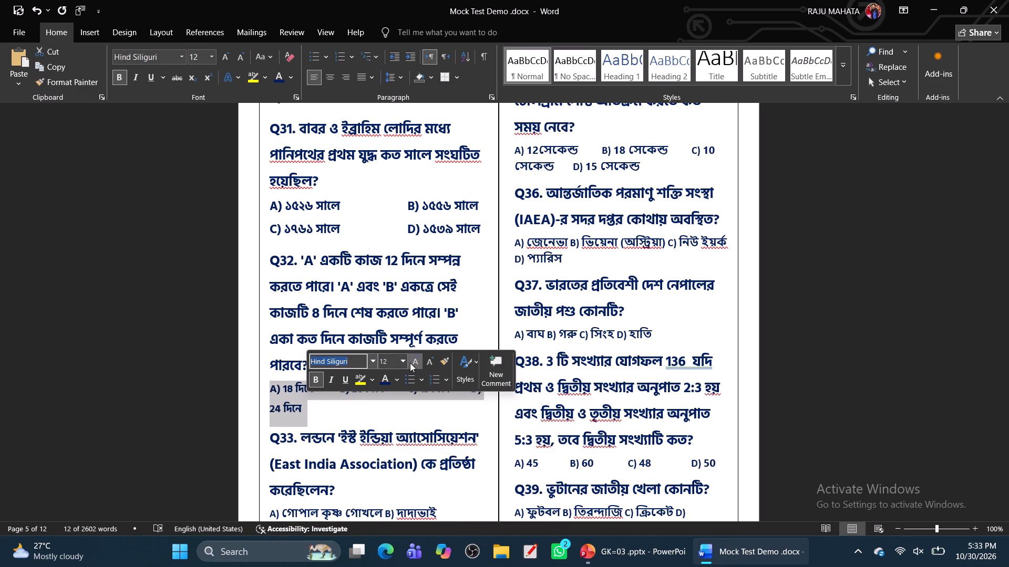
# Space Q32's option B away from option A into a second column, so option C moves onto the line below.
pyautogui.scroll(-2, 399, 382)
pyautogui.click(352, 328)
pyautogui.press('space')
pyautogui.press('space')
pyautogui.press('space')
pyautogui.press('space')
pyautogui.press('space')
pyautogui.press('space')
pyautogui.press('space')
pyautogui.press('space')
pyautogui.press('space')
pyautogui.press('space')
pyautogui.press('space')
pyautogui.press('space')
pyautogui.press('space')
pyautogui.press('space')
pyautogui.press('space')
pyautogui.press('space')
pyautogui.press('space')
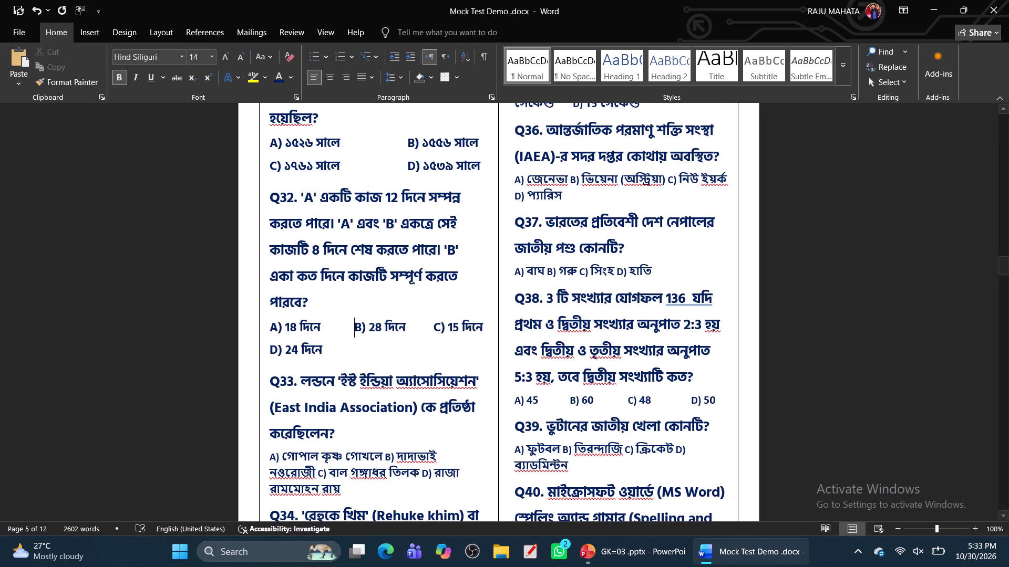
pyautogui.press('space')
pyautogui.press('space')
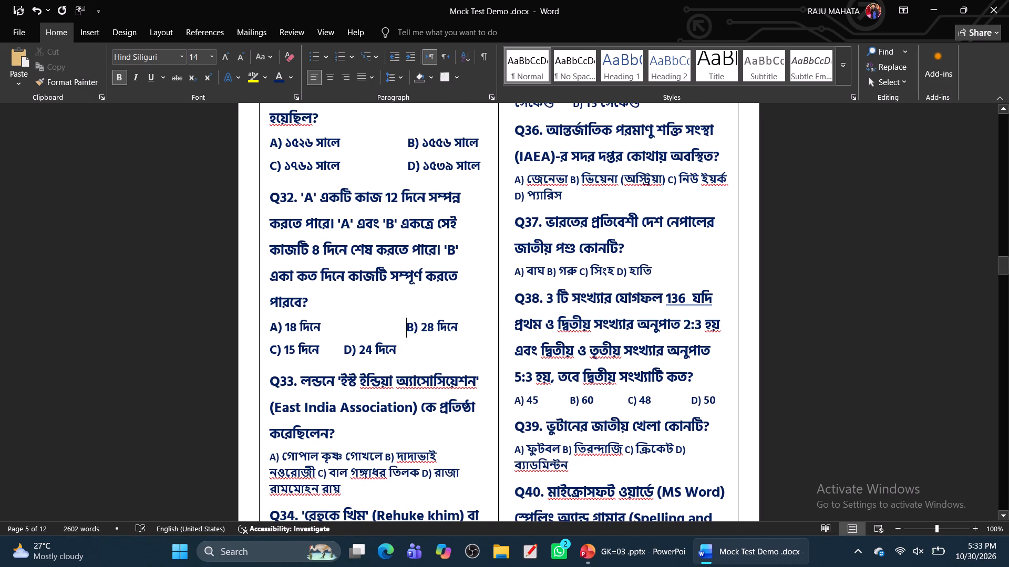
# Space Q32's option D away from option C to align beneath option B.
pyautogui.click(344, 354)
pyautogui.press('space')
pyautogui.press('space')
pyautogui.press('space')
pyautogui.press('space')
pyautogui.press('space')
pyautogui.press('space')
pyautogui.press('space')
pyautogui.press('space')
pyautogui.press('space')
pyautogui.press('space')
pyautogui.press('space')
pyautogui.press('space')
pyautogui.press('space')
pyautogui.press('space')
pyautogui.press('space')
pyautogui.press('space')
pyautogui.press('space')
pyautogui.press('space')
pyautogui.press('space')
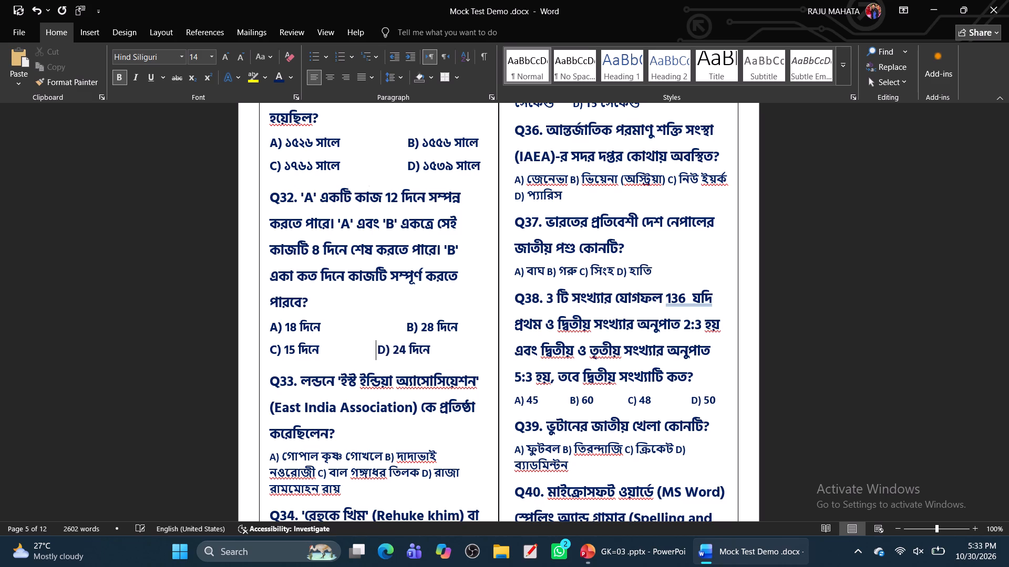
pyautogui.press('space')
pyautogui.press('space')
# Format Q33's answer options in Hind Siliguri, size 14.
pyautogui.scroll(-3, 349, 361)
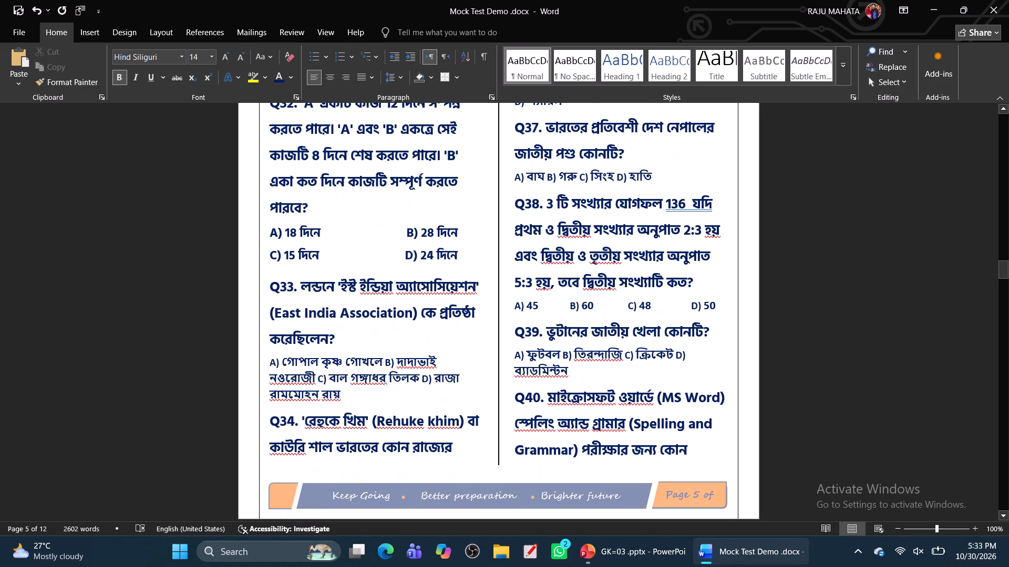
pyautogui.moveTo(265, 360); pyautogui.dragTo(342, 390)
pyautogui.click(366, 350)
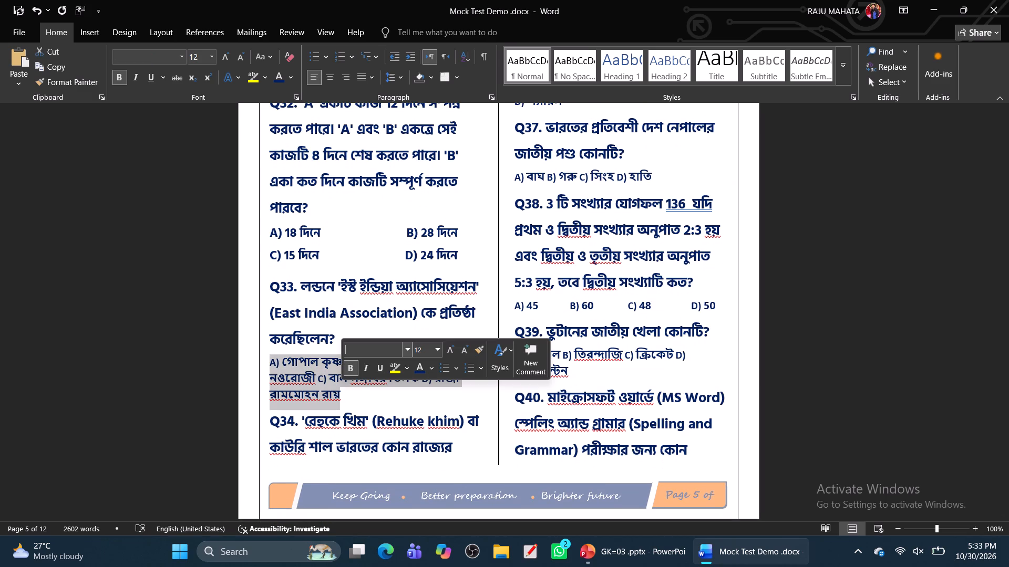
pyautogui.press('h')
pyautogui.press('Return')
pyautogui.click(451, 352)
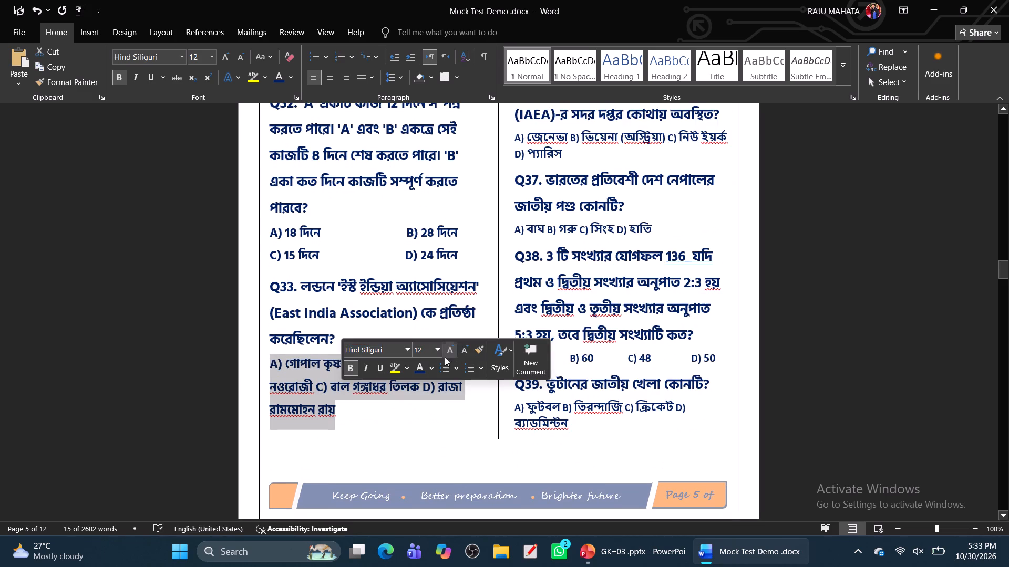
# Put Q33's options B, C and D each on a separate line below option A.
pyautogui.scroll(-2, 408, 362)
pyautogui.click(388, 301)
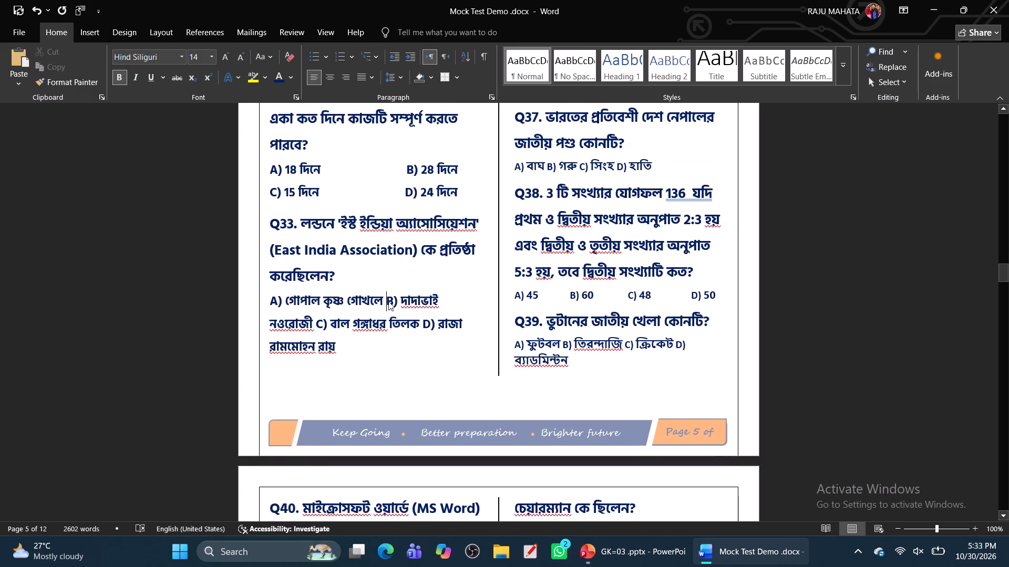
pyautogui.press('Return')
pyautogui.click(373, 333)
pyautogui.press('Return')
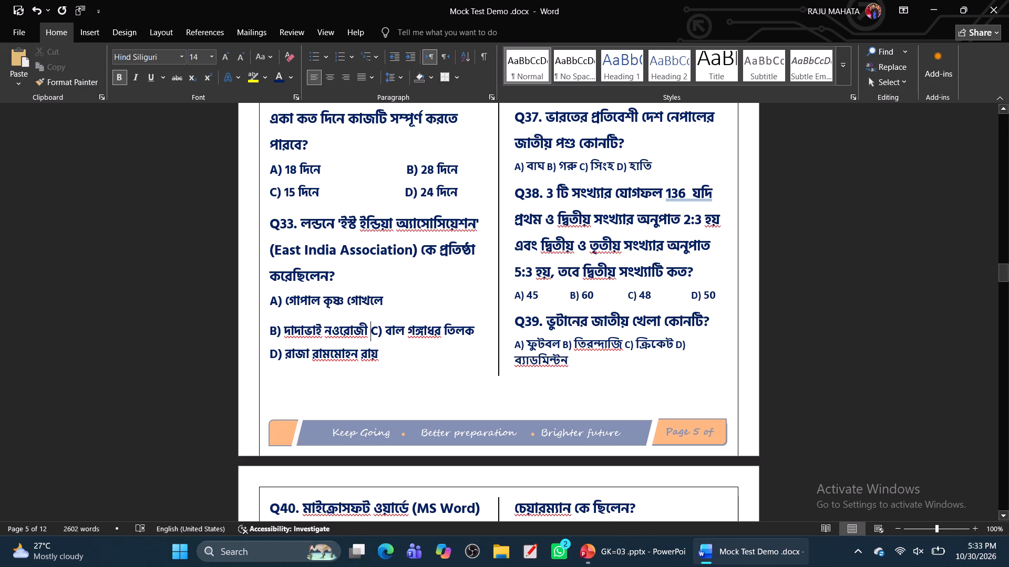
pyautogui.click(378, 364)
pyautogui.press('Return')
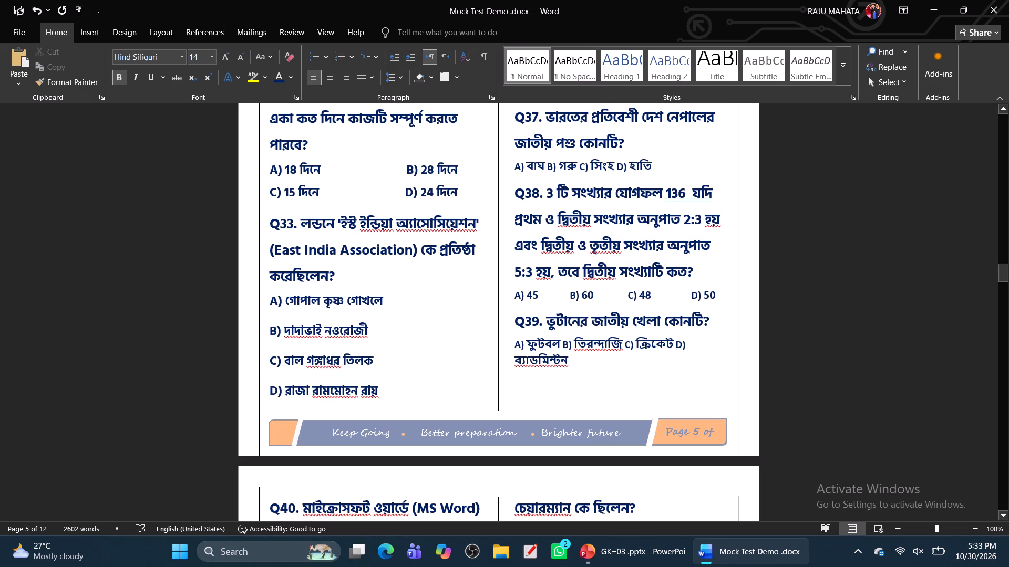
# Format Q34's answer options in Hind Siliguri, size 14.
pyautogui.scroll(16, 505, 331)
pyautogui.middleClick(509, 327)
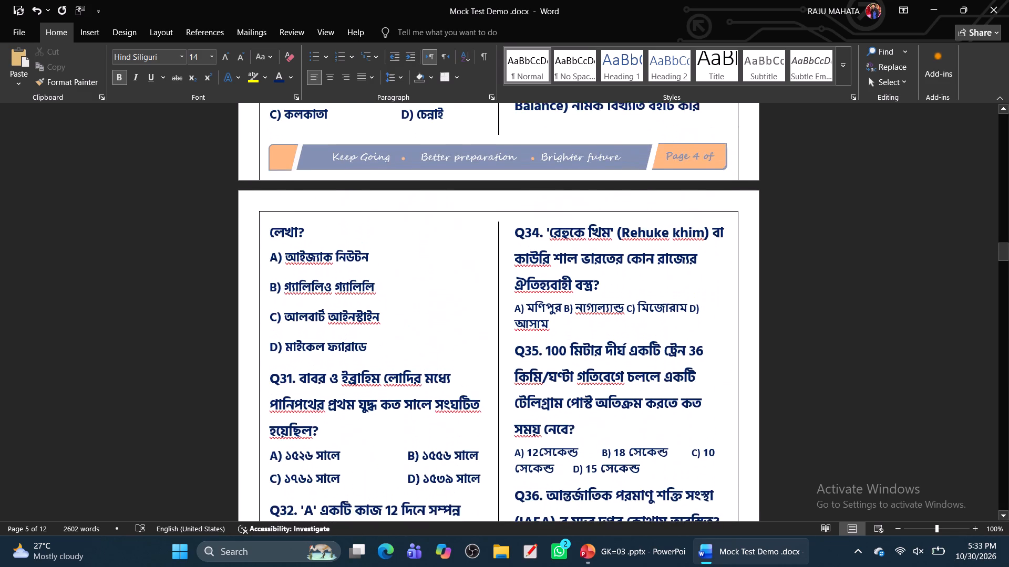
pyautogui.scroll(1, 514, 317)
pyautogui.moveTo(510, 344); pyautogui.dragTo(550, 360)
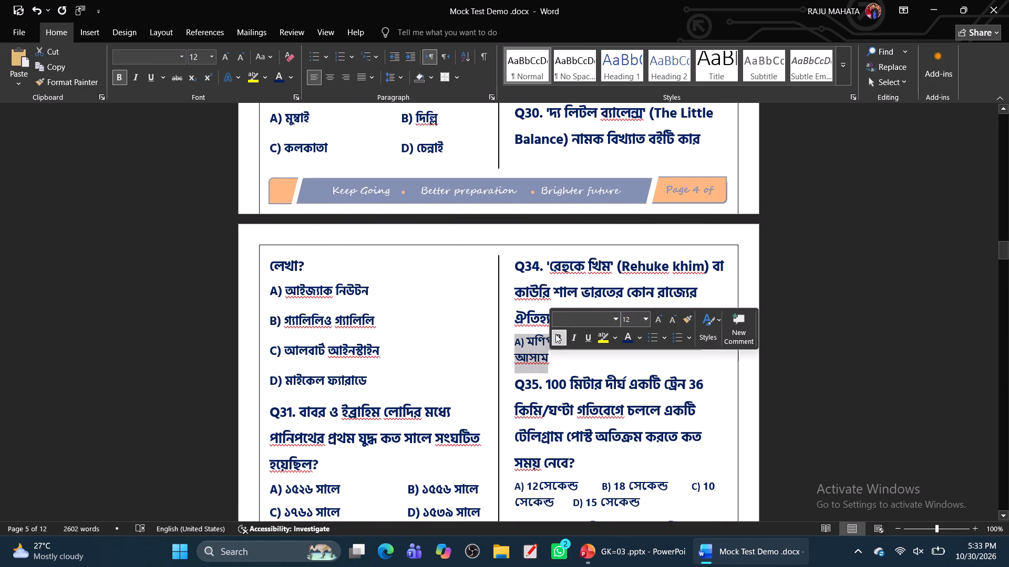
pyautogui.click(564, 323)
pyautogui.click(567, 321)
pyautogui.press('h')
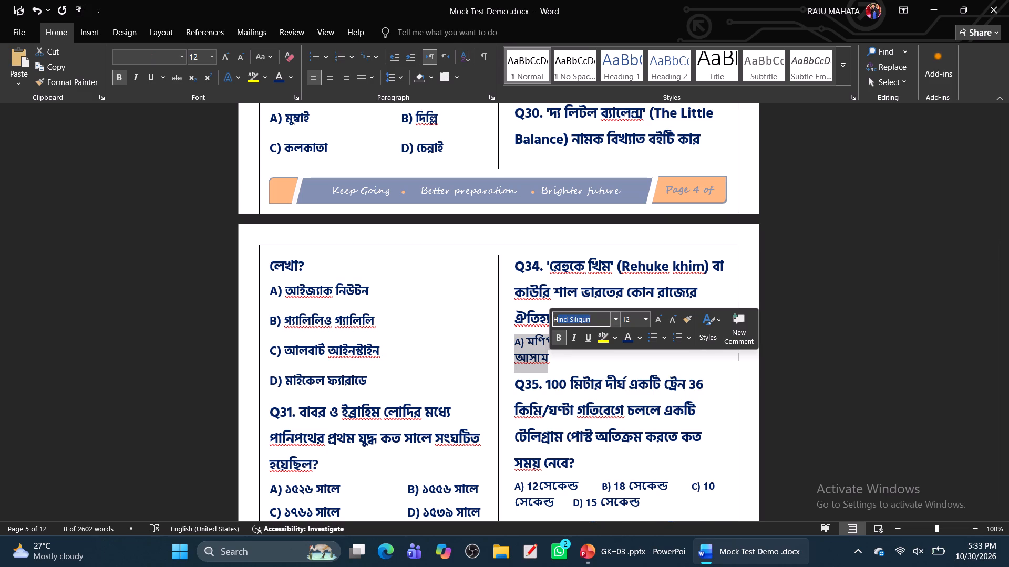
pyautogui.press('Return')
pyautogui.click(658, 320)
pyautogui.scroll(-1, 586, 369)
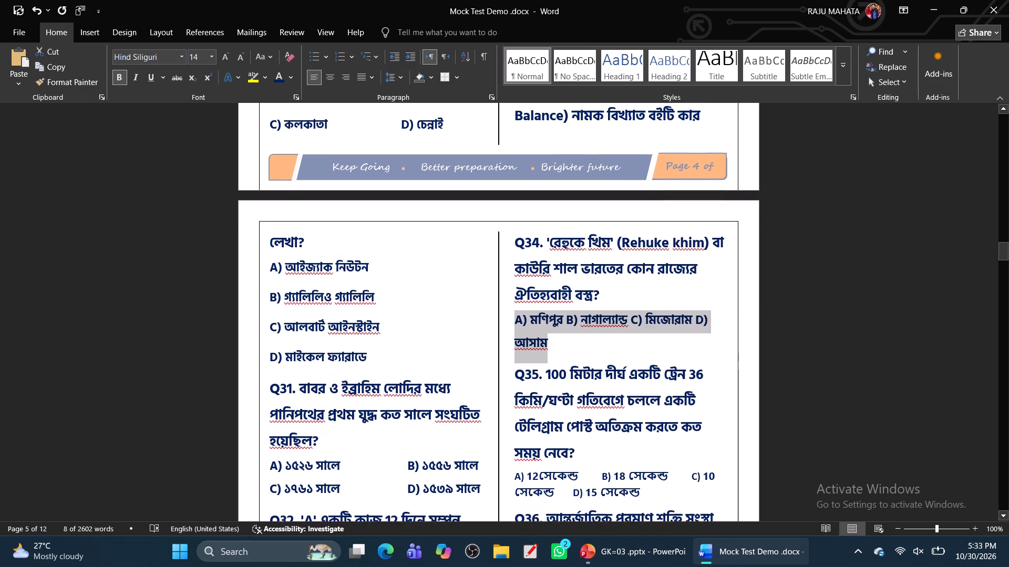
pyautogui.click(588, 364)
# Space Q34's option B away from option A into a second column.
pyautogui.click(566, 317)
pyautogui.press('space')
pyautogui.press('space')
pyautogui.press('space')
pyautogui.press('space')
pyautogui.press('space')
pyautogui.press('space')
pyautogui.press('space')
pyautogui.press('space')
pyautogui.press('space')
pyautogui.press('space')
pyautogui.press('space')
pyautogui.press('space')
pyautogui.press('space')
pyautogui.press('space')
pyautogui.press('space')
pyautogui.press('space')
pyautogui.press('space')
pyautogui.press('space')
pyautogui.press('space')
pyautogui.press('space')
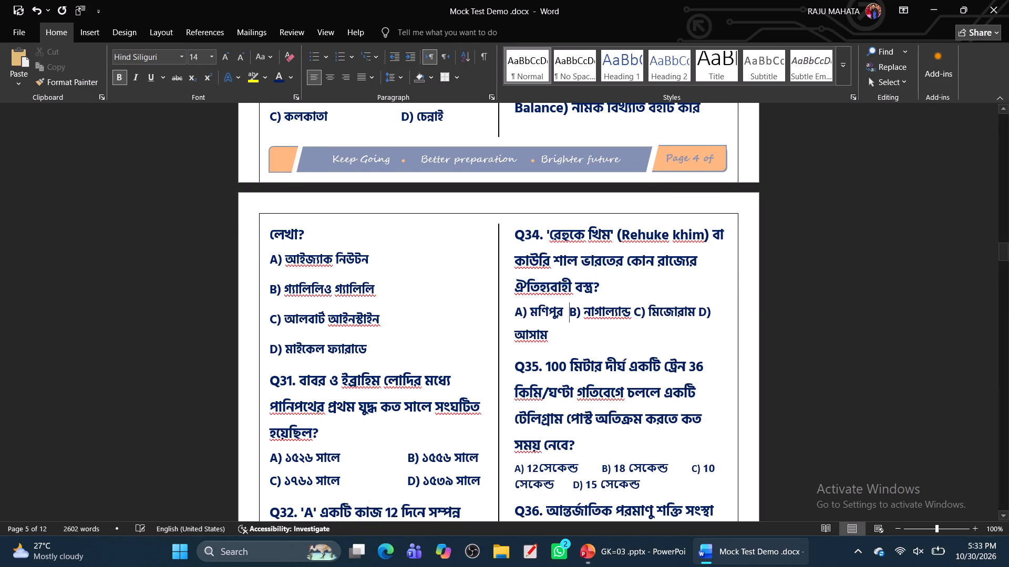
pyautogui.press('space')
pyautogui.press('space')
pyautogui.press('space')
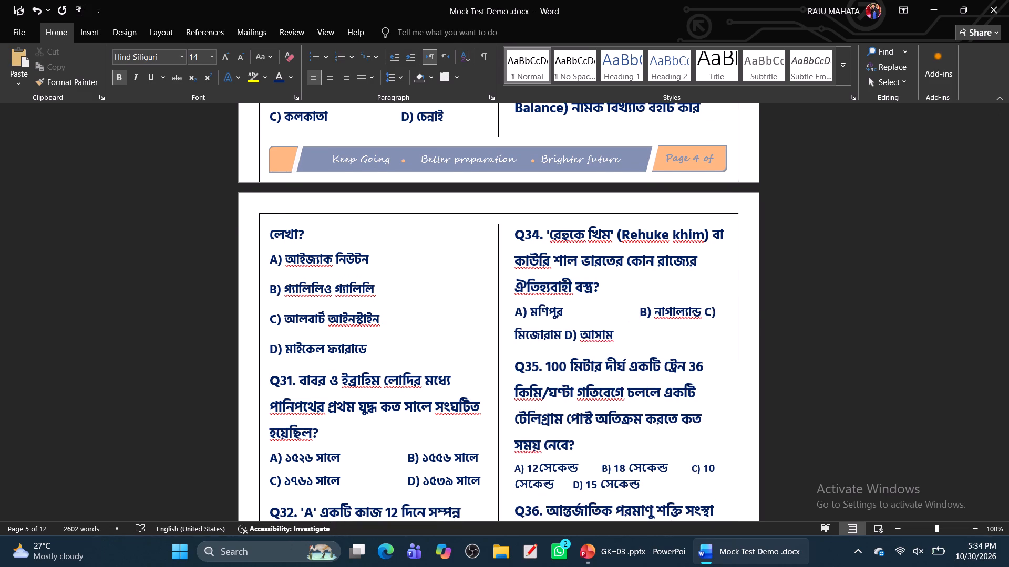
pyautogui.press('space')
pyautogui.press('space')
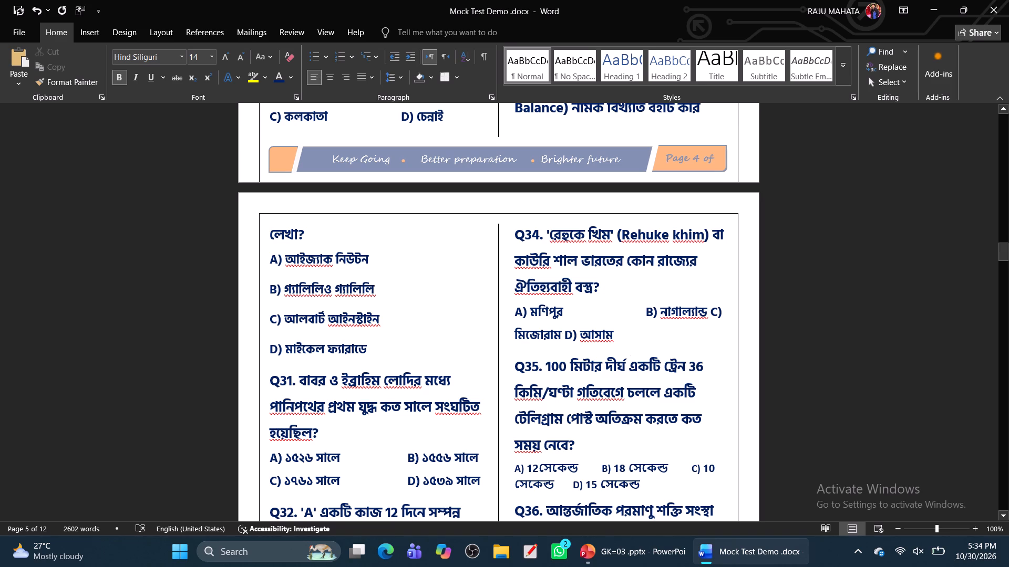
# Start a new line at Q34's option C so it sits below option A.
pyautogui.click(712, 314)
pyautogui.press('Return')
# Space Q34's option D away from option C to align beneath option B.
pyautogui.click(580, 349)
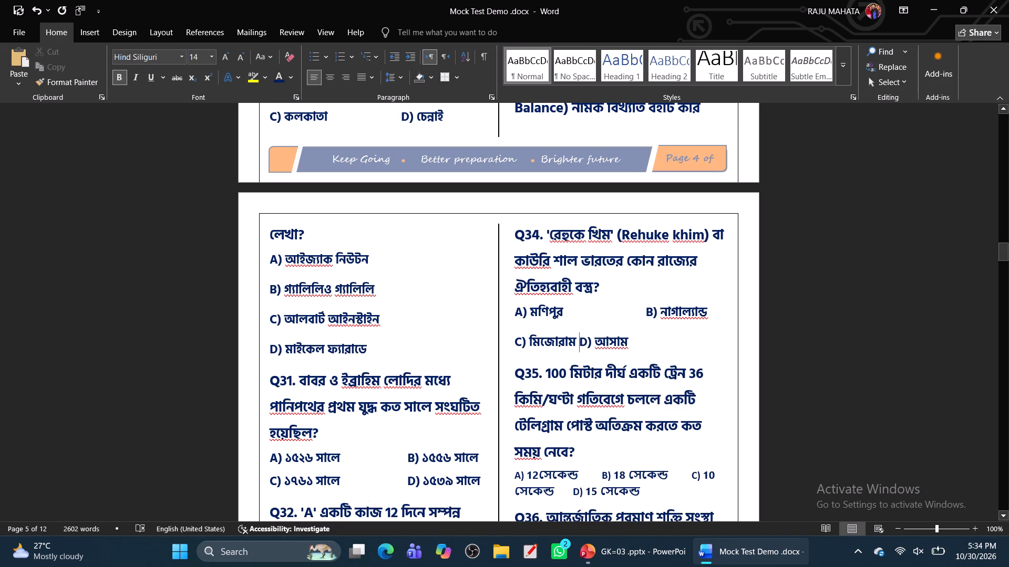
pyautogui.press('space')
pyautogui.press('space')
pyautogui.press('space')
pyautogui.press('space')
pyautogui.press('space')
pyautogui.press('space')
pyautogui.press('space')
pyautogui.press('space')
pyautogui.press('space')
pyautogui.press('space')
pyautogui.press('space')
pyautogui.press('space')
pyautogui.press('space')
pyautogui.press('space')
pyautogui.press('space')
pyautogui.press('space')
pyautogui.press('space')
pyautogui.press('space')
pyautogui.press('space')
pyautogui.press('space')
pyautogui.press('space')
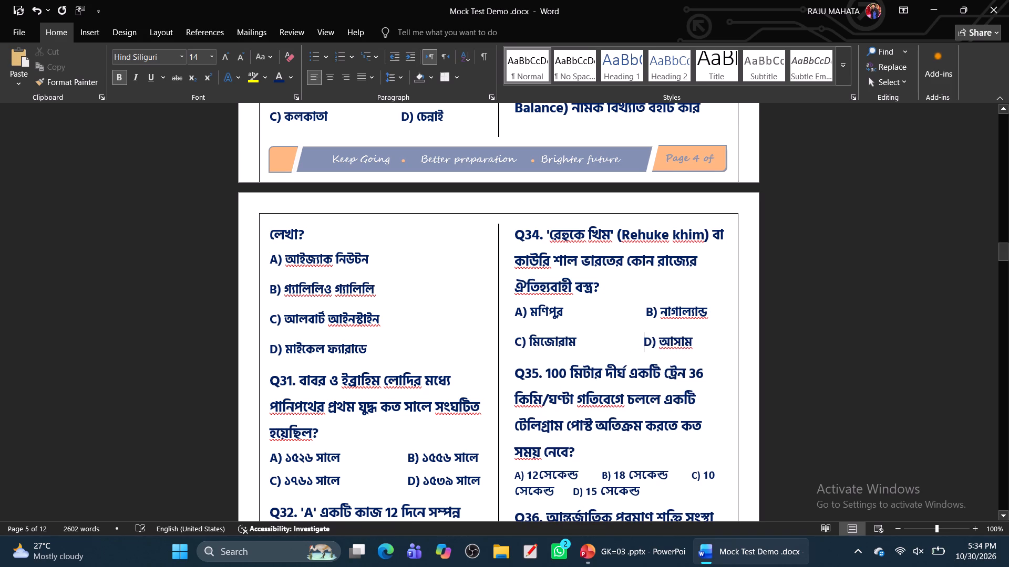
# Format Q35's answer options in Hind Siliguri, size 14.
pyautogui.scroll(-3, 547, 372)
pyautogui.moveTo(516, 378); pyautogui.dragTo(631, 391)
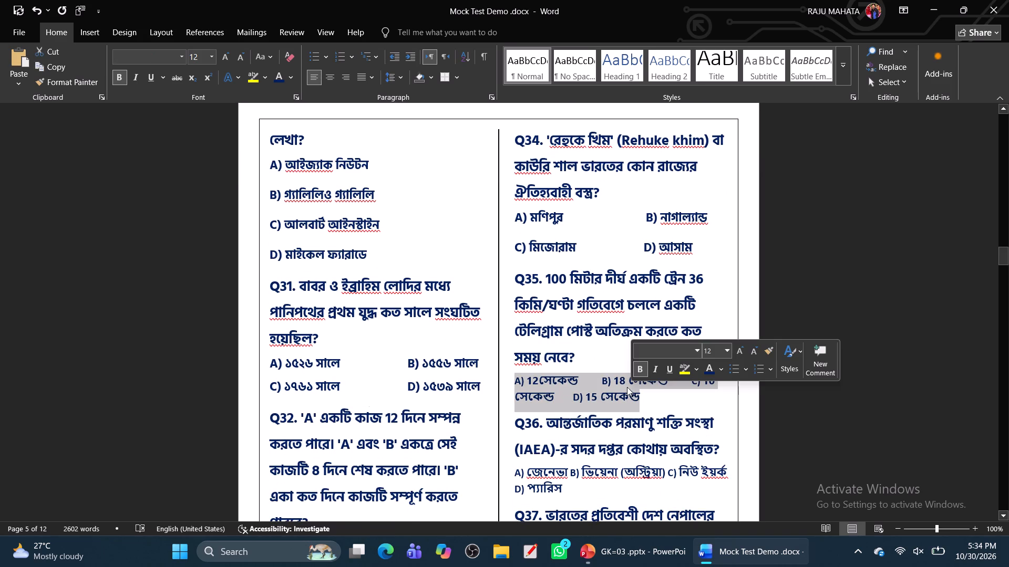
pyautogui.click(681, 351)
pyautogui.press('h')
pyautogui.press('Return')
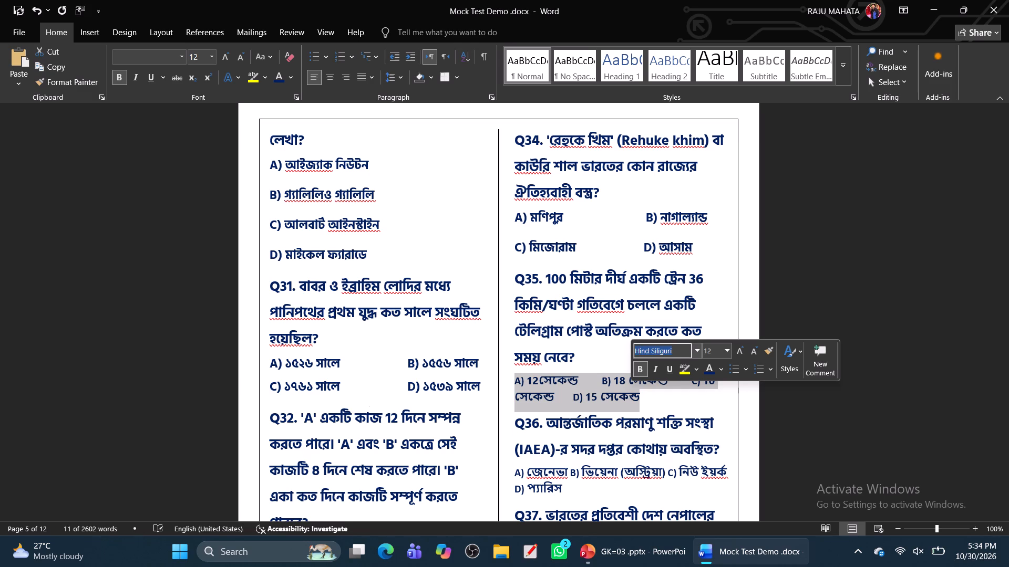
pyautogui.click(742, 349)
pyautogui.click(656, 409)
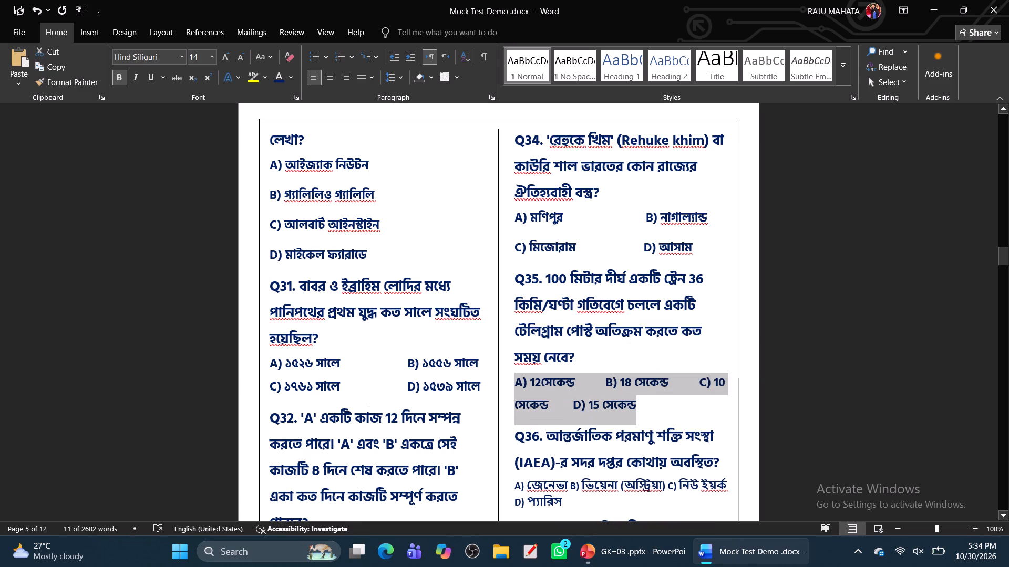
# Space Q35's option B farther from option A into a second column, so option C moves onto the line below.
pyautogui.click(603, 387)
pyautogui.press('space')
pyautogui.press('space')
pyautogui.press('space')
pyautogui.press('space')
pyautogui.press('space')
pyautogui.press('space')
pyautogui.press('space')
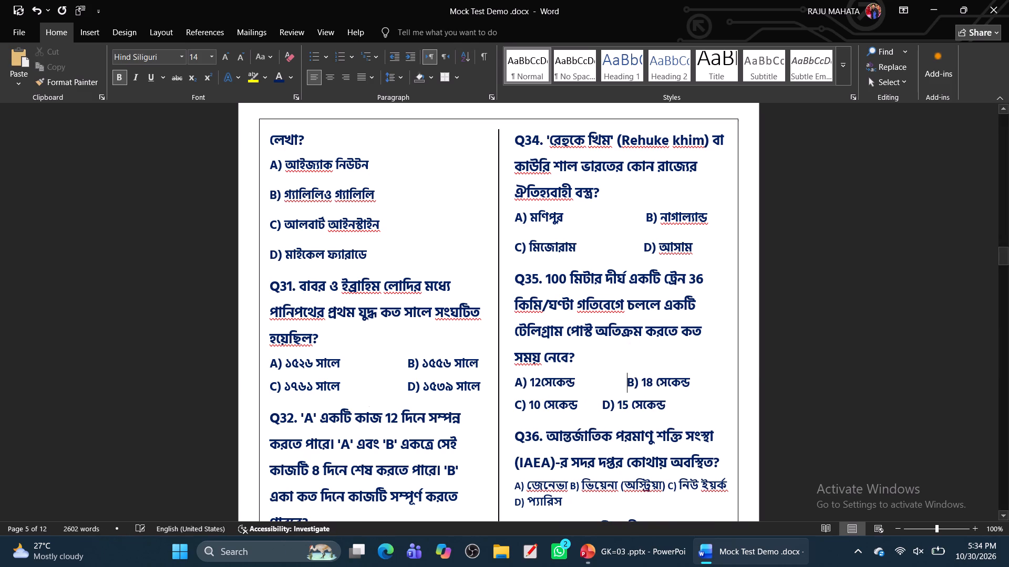
pyautogui.press('space')
pyautogui.press('space')
pyautogui.press('space')
pyautogui.press('space')
pyautogui.press('space')
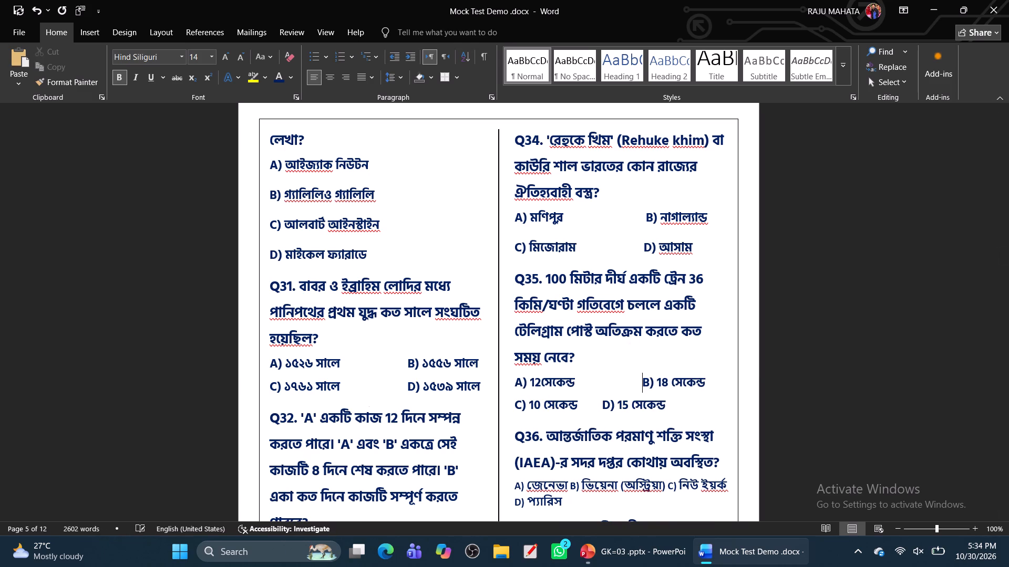
# Space Q35's option D farther from option C to align beneath option B.
pyautogui.click(598, 409)
pyautogui.press('space')
pyautogui.press('space')
pyautogui.press('space')
pyautogui.press('space')
pyautogui.press('space')
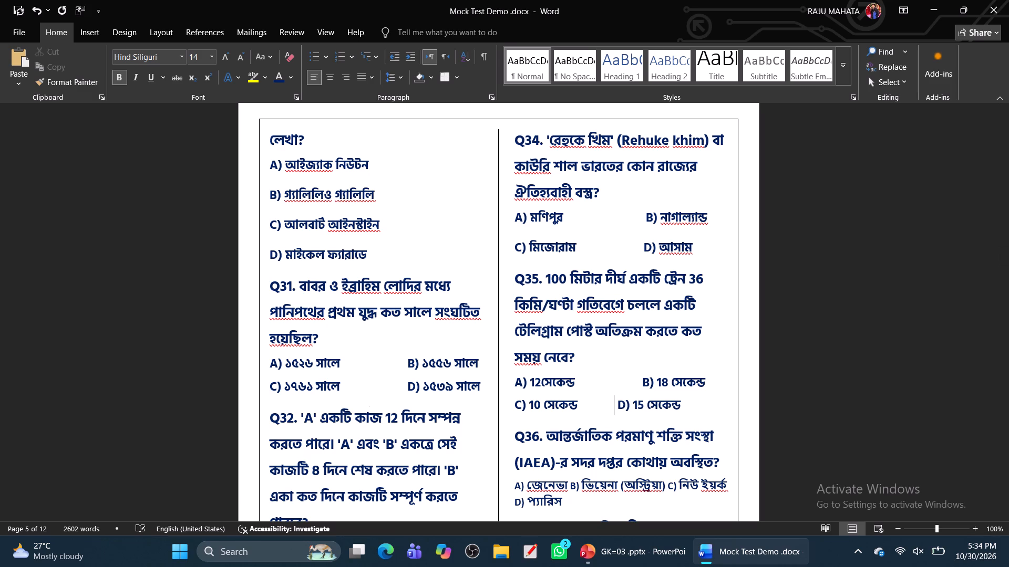
pyautogui.press('BackSpace')
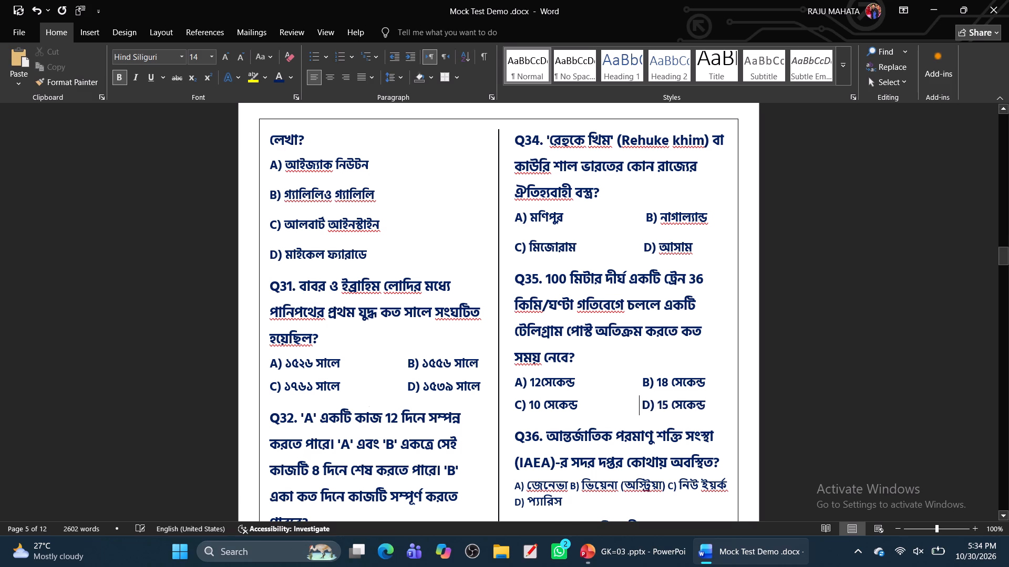
# Format Q36's answer options in Hind Siliguri, size 14.
pyautogui.scroll(-3, 597, 425)
pyautogui.moveTo(509, 389); pyautogui.dragTo(564, 406)
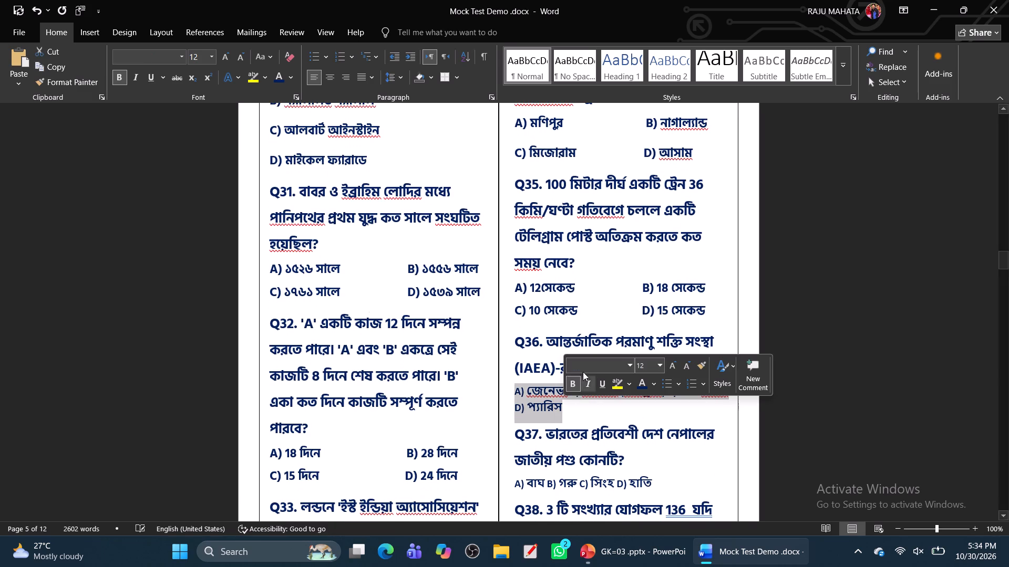
pyautogui.click(585, 364)
pyautogui.press('h')
pyautogui.press('Return')
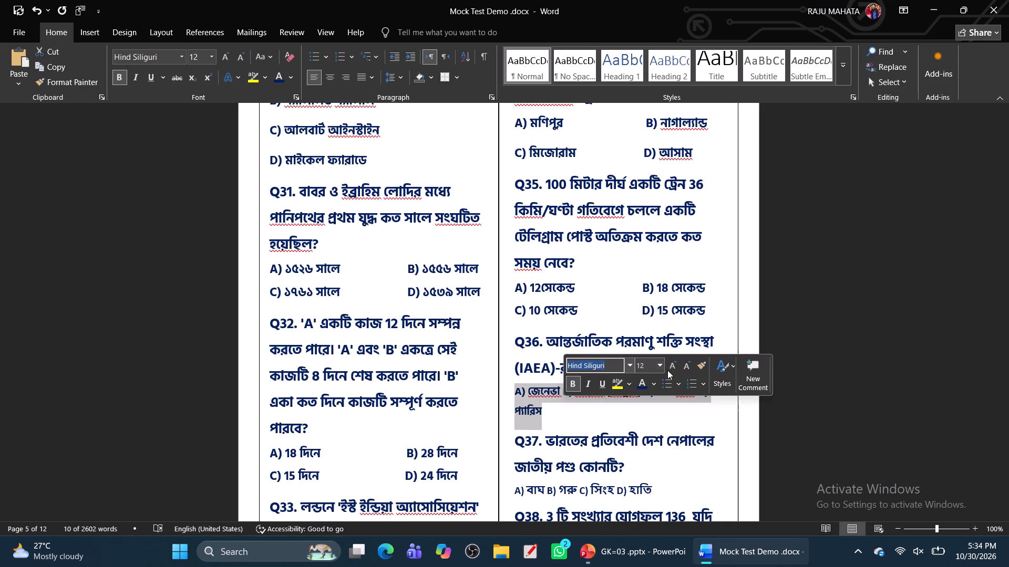
pyautogui.click(673, 367)
pyautogui.click(624, 420)
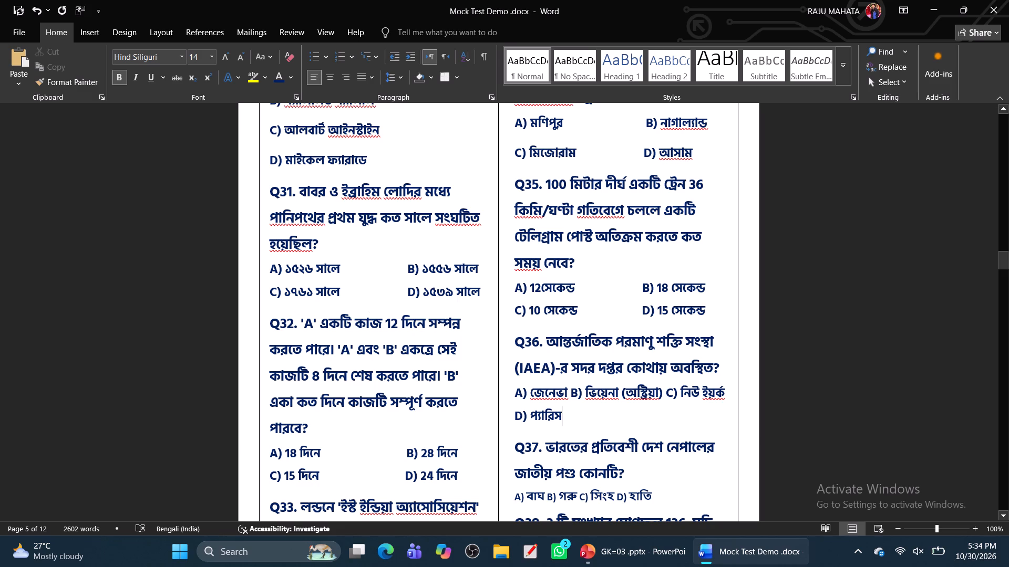
# Space Q36's option B into a second column, keeping it whole on the first line with option C starting the line below.
pyautogui.click(570, 393)
pyautogui.press('space')
pyautogui.press('space')
pyautogui.press('space')
pyautogui.press('space')
pyautogui.press('space')
pyautogui.press('space')
pyautogui.press('space')
pyautogui.press('space')
pyautogui.press('space')
pyautogui.press('space')
pyautogui.press('space')
pyautogui.press('space')
pyautogui.press('space')
pyautogui.press('space')
pyautogui.press('space')
pyautogui.press('space')
pyautogui.press('space')
pyautogui.press('space')
pyautogui.press('space')
pyautogui.press('space')
pyautogui.press('space')
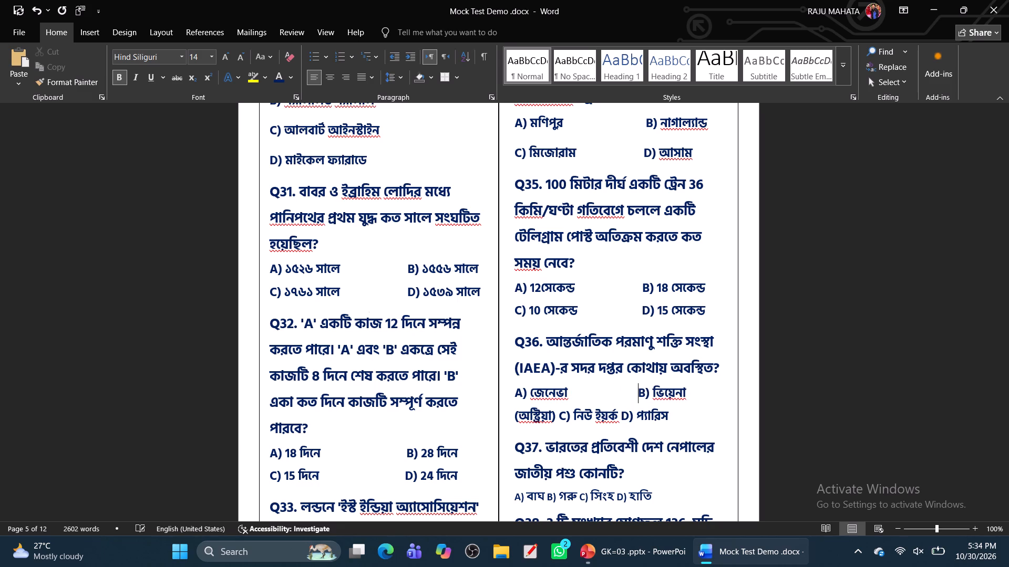
pyautogui.press('space')
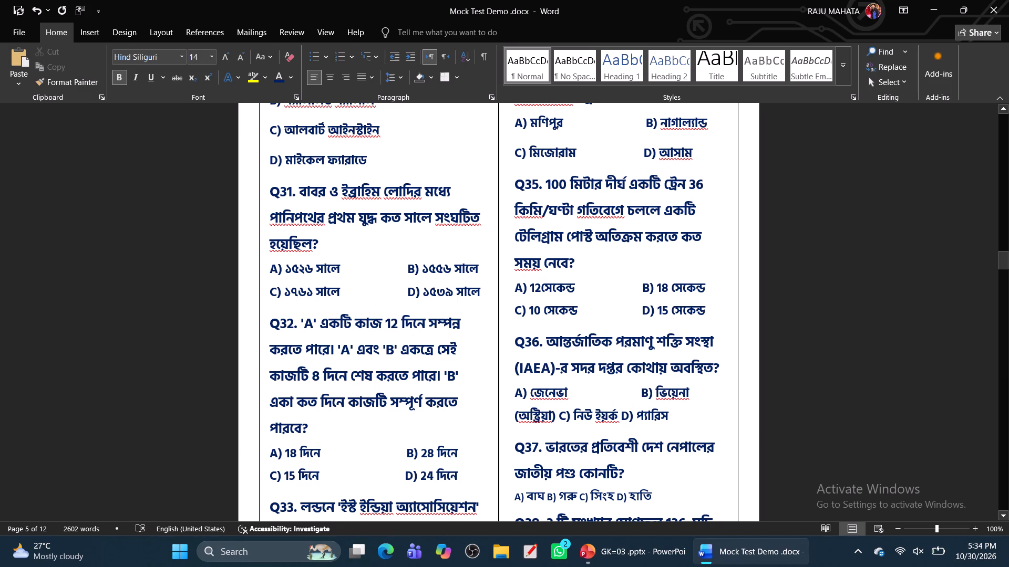
pyautogui.press('BackSpace')
pyautogui.press('BackSpace')
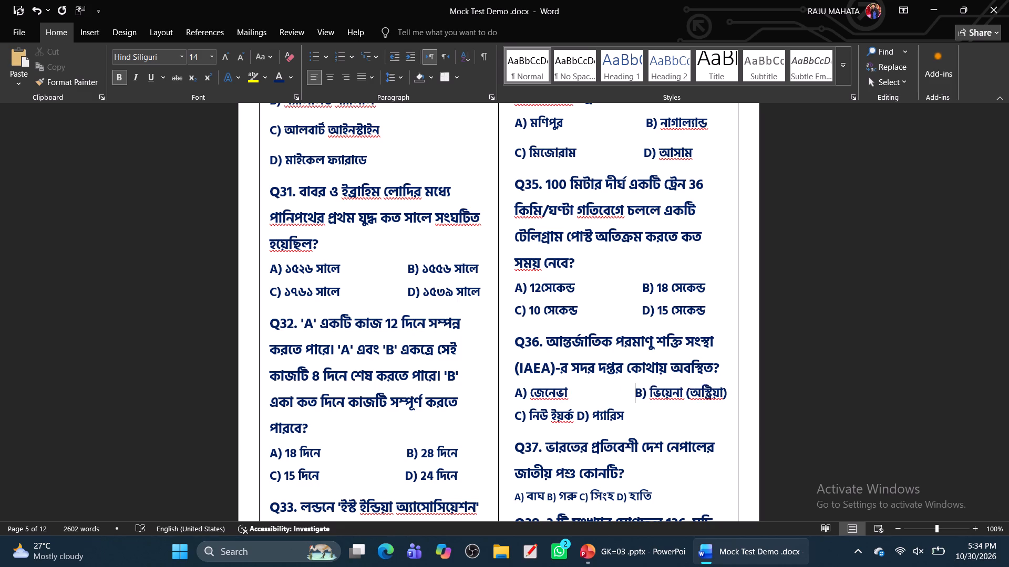
# Space Q36's option D farther from option C to align beneath option B.
pyautogui.click(578, 419)
pyautogui.press('space')
pyautogui.press('space')
pyautogui.press('space')
pyautogui.press('space')
pyautogui.press('space')
pyautogui.press('space')
pyautogui.press('space')
pyautogui.press('space')
pyautogui.press('space')
pyautogui.press('space')
pyautogui.press('space')
pyautogui.press('space')
pyautogui.press('space')
pyautogui.press('space')
pyautogui.press('space')
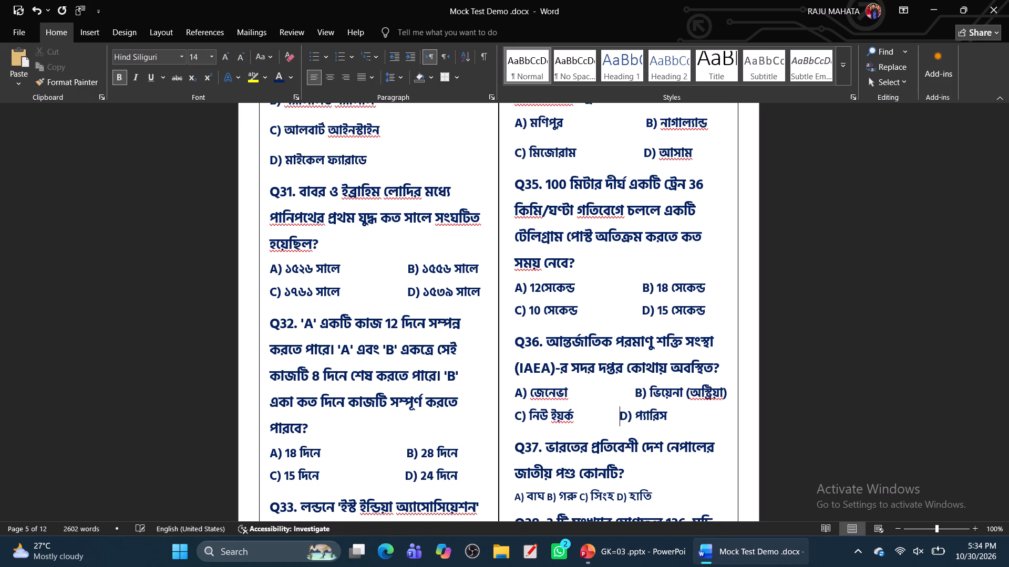
pyautogui.press('space')
pyautogui.press('space')
pyautogui.press('space')
pyautogui.press('space')
pyautogui.press('space')
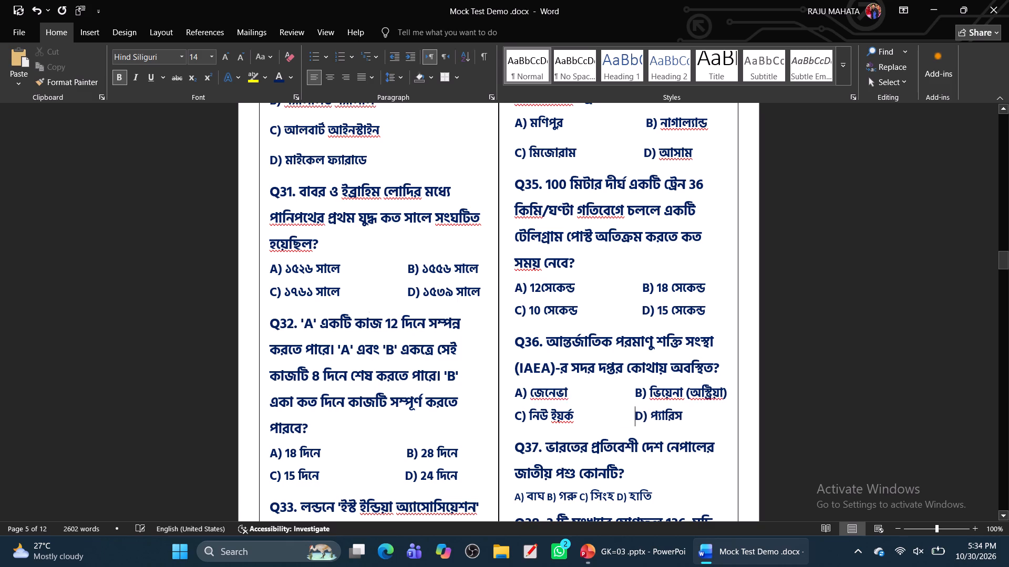
# Format Q37's answer options in Hind Siliguri, size 14.
pyautogui.scroll(-3, 581, 430)
pyautogui.moveTo(509, 405); pyautogui.dragTo(665, 407)
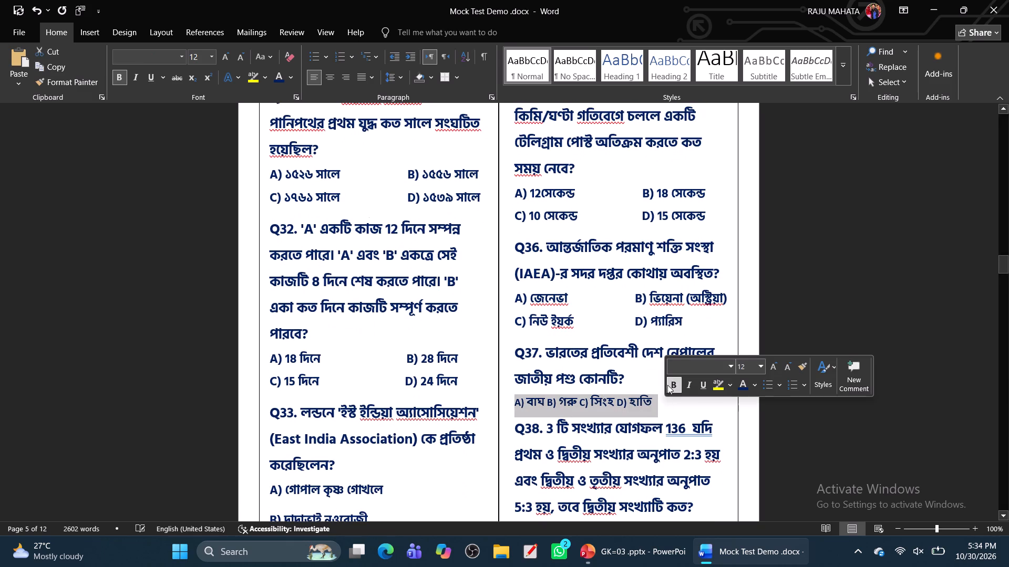
pyautogui.click(678, 368)
pyautogui.press('h')
pyautogui.press('Return')
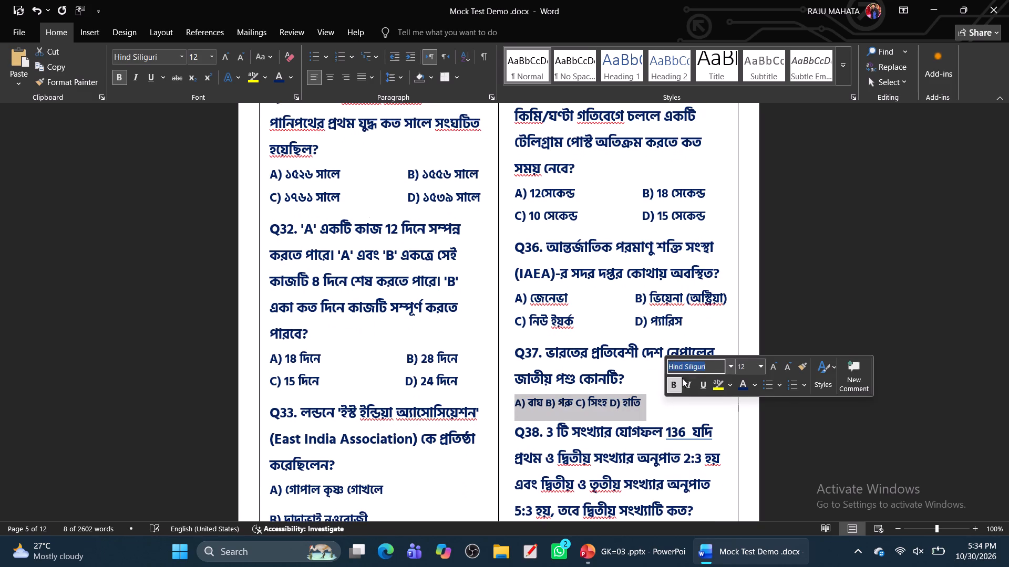
pyautogui.click(769, 370)
pyautogui.scroll(-1, 666, 387)
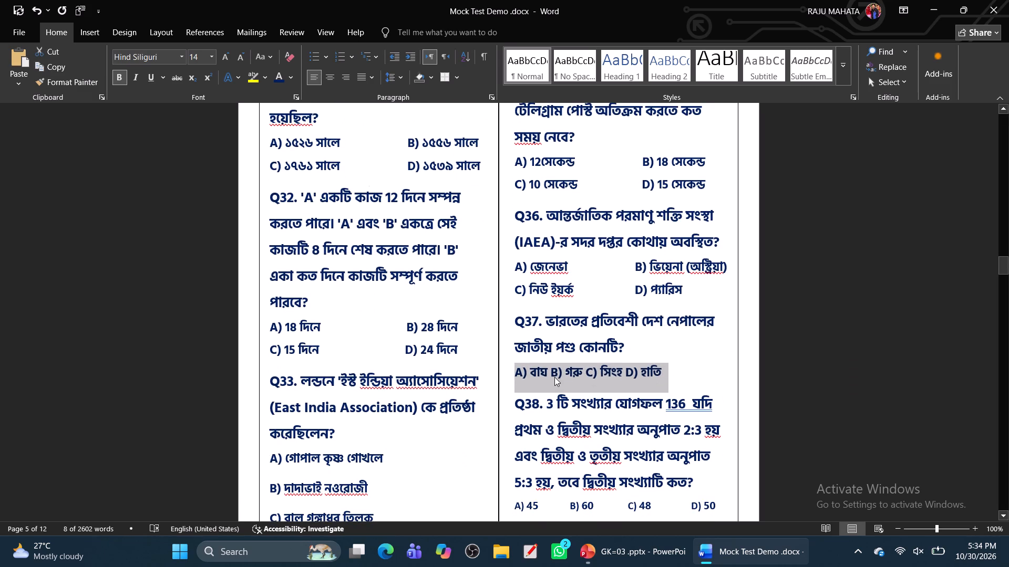
# Space Q37's option B farther from option A into a second column.
pyautogui.click(552, 374)
pyautogui.press('space')
pyautogui.press('space')
pyautogui.press('space')
pyautogui.press('space')
pyautogui.press('space')
pyautogui.press('space')
pyautogui.press('space')
pyautogui.press('space')
pyautogui.press('space')
pyautogui.press('space')
pyautogui.press('space')
pyautogui.press('space')
pyautogui.press('space')
pyautogui.press('space')
pyautogui.press('space')
pyautogui.press('space')
pyautogui.press('space')
pyautogui.press('space')
pyautogui.press('space')
pyautogui.press('space')
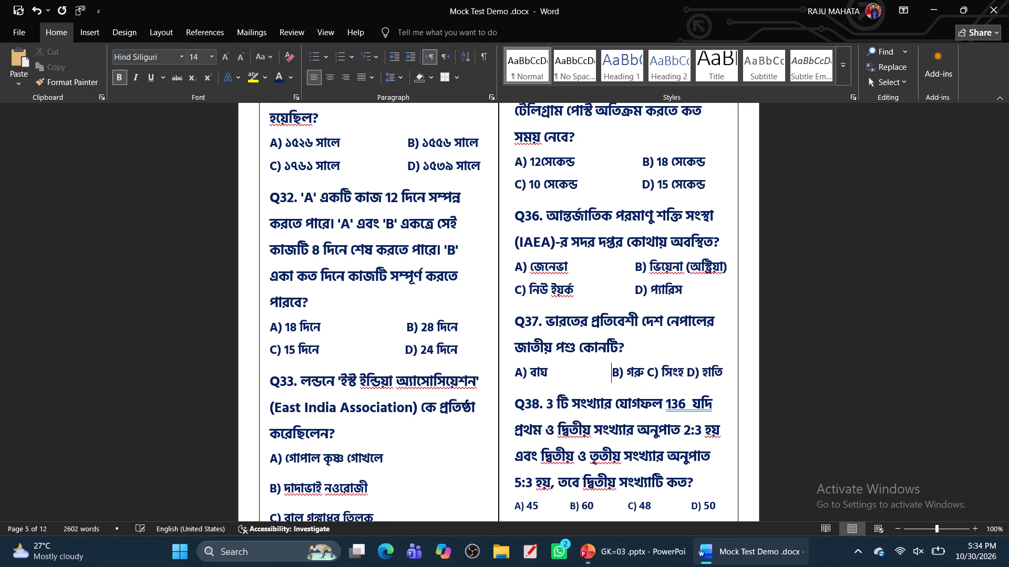
pyautogui.press('space')
pyautogui.press('space')
pyautogui.press('space')
pyautogui.press('space')
pyautogui.press('space')
pyautogui.press('space')
pyautogui.press('space')
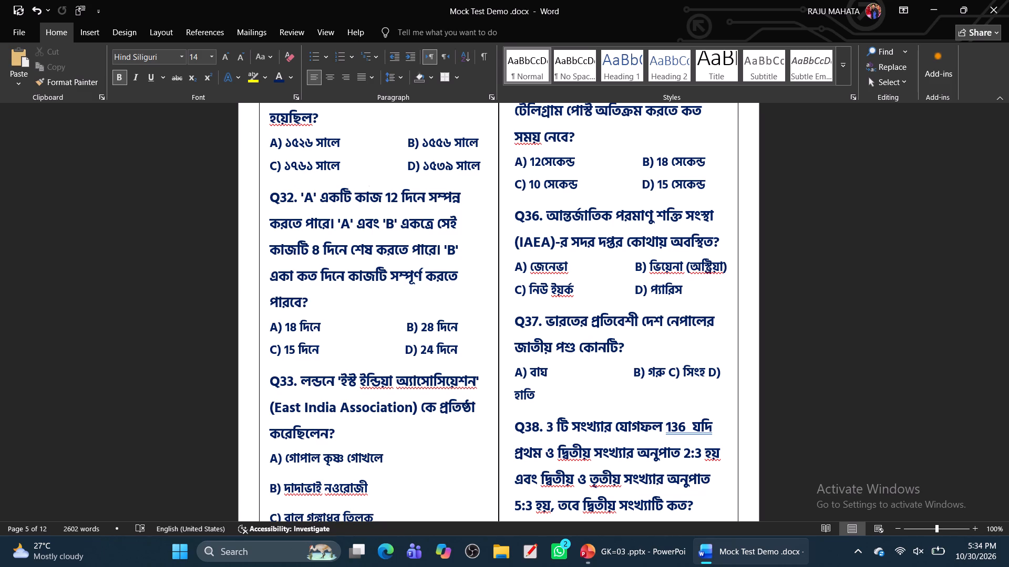
# Break Q37's options before C so that C and D sit on their own line.
pyautogui.click(671, 380)
pyautogui.press('Return')
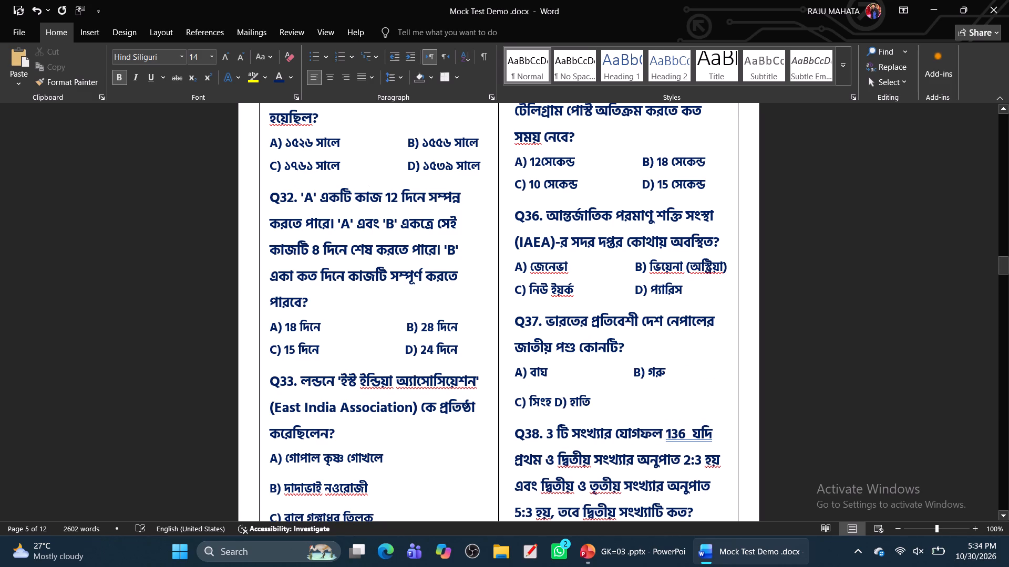
# Space Q37's option D farther from option C to align beneath option B.
pyautogui.click(555, 403)
pyautogui.press('space')
pyautogui.press('space')
pyautogui.press('space')
pyautogui.press('space')
pyautogui.press('space')
pyautogui.press('space')
pyautogui.press('space')
pyautogui.press('space')
pyautogui.press('space')
pyautogui.press('space')
pyautogui.press('space')
pyautogui.press('space')
pyautogui.press('space')
pyautogui.press('space')
pyautogui.press('space')
pyautogui.press('space')
pyautogui.press('space')
pyautogui.press('space')
pyautogui.press('space')
pyautogui.press('space')
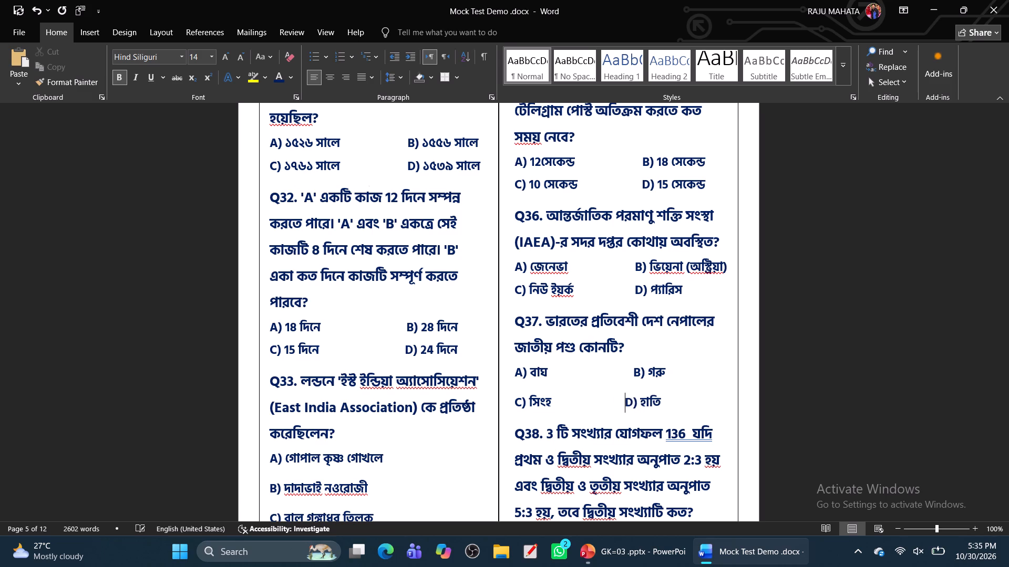
pyautogui.press('space')
pyautogui.press('space')
pyautogui.press('space')
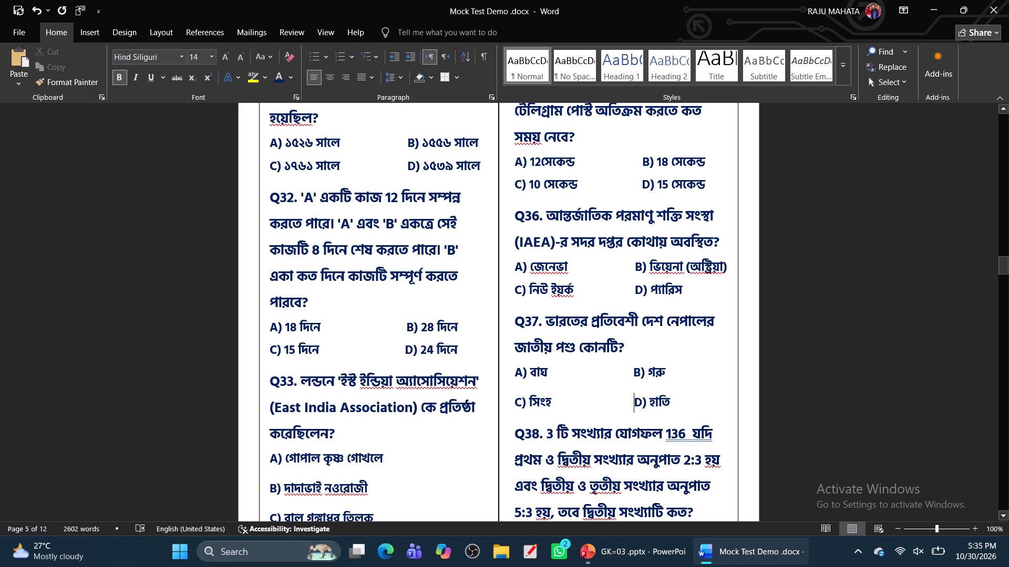
# Format Q38's answer options in Hind Siliguri, size 14.
pyautogui.scroll(-4, 482, 391)
pyautogui.moveTo(507, 411); pyautogui.dragTo(689, 409)
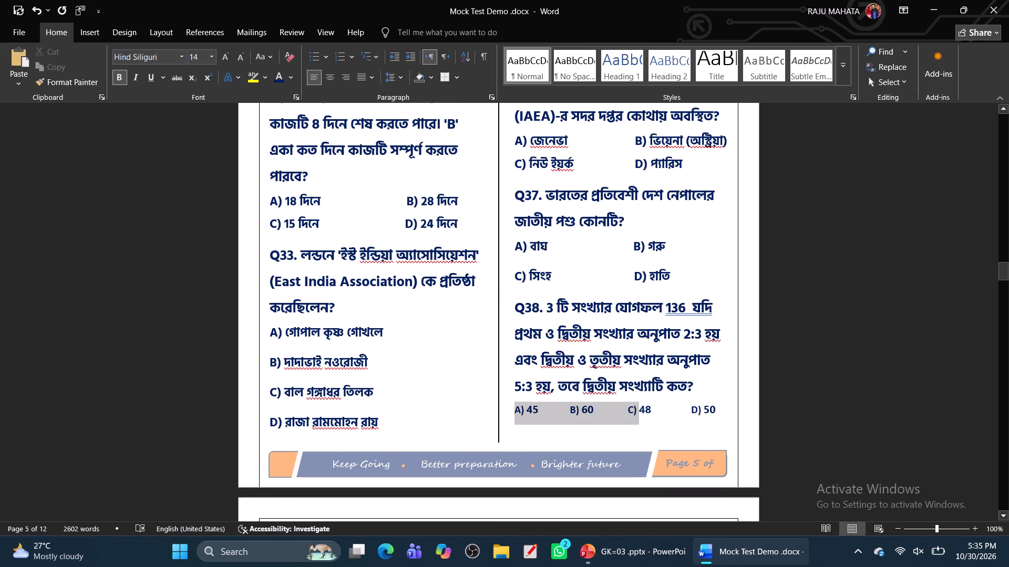
pyautogui.moveTo(689, 409); pyautogui.dragTo(718, 409)
pyautogui.click(735, 364)
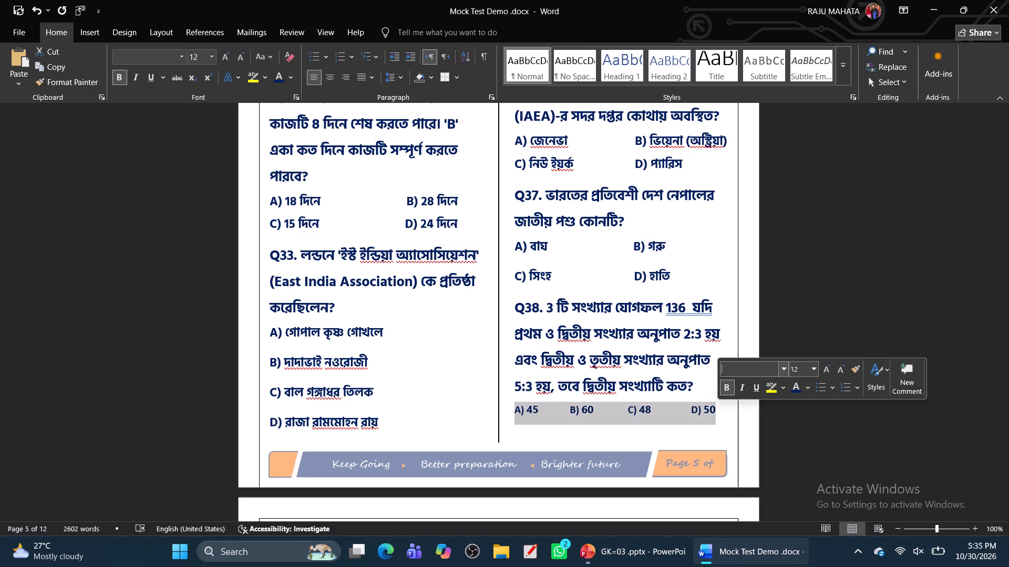
pyautogui.press('h')
pyautogui.press('Return')
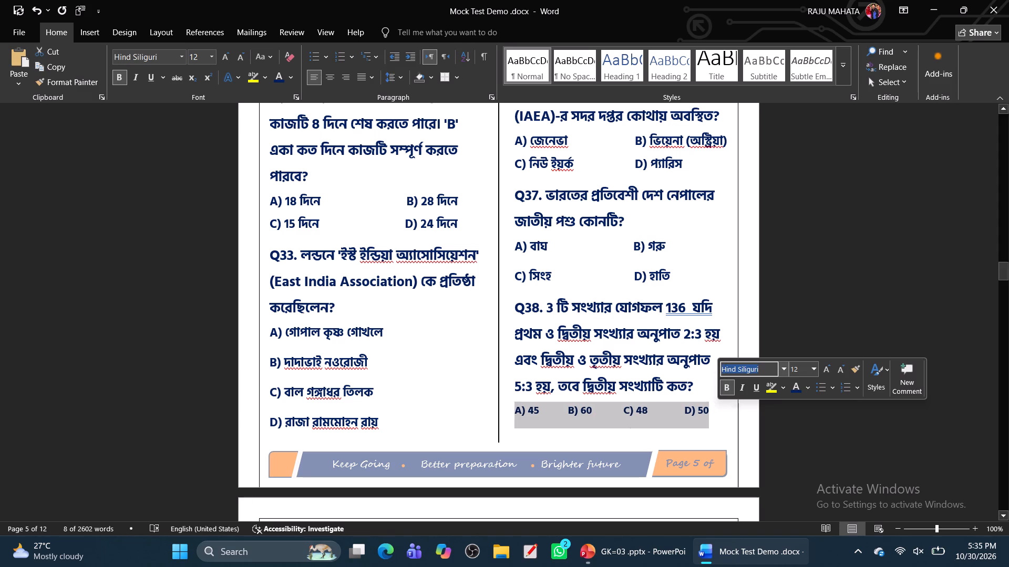
pyautogui.click(829, 370)
# Space Q38's option B farther from option A into a second column, so option C moves onto the line below.
pyautogui.scroll(-3, 437, 384)
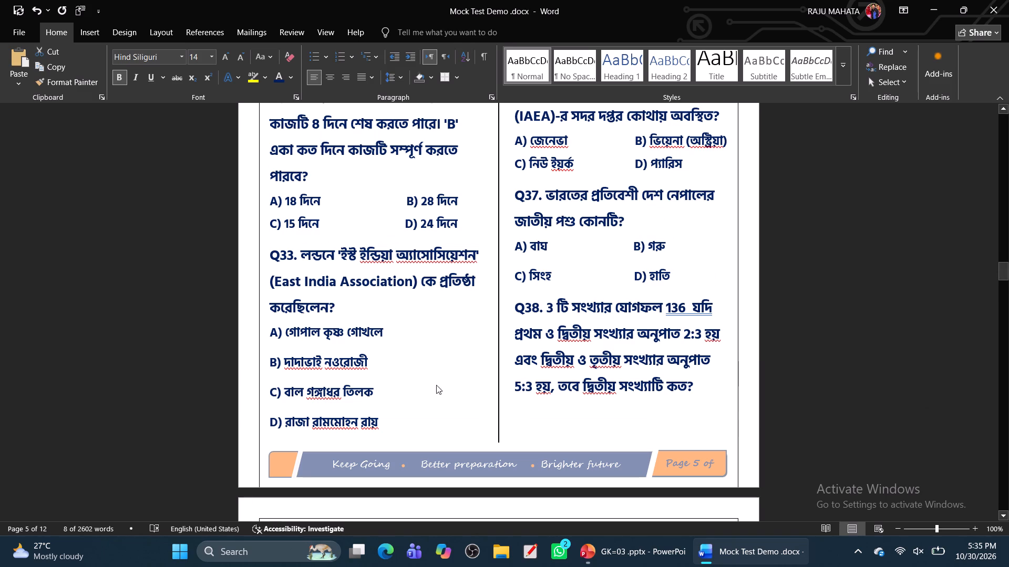
pyautogui.scroll(-2, 436, 385)
pyautogui.scroll(-1, 369, 386)
pyautogui.click(330, 354)
pyautogui.click(332, 351)
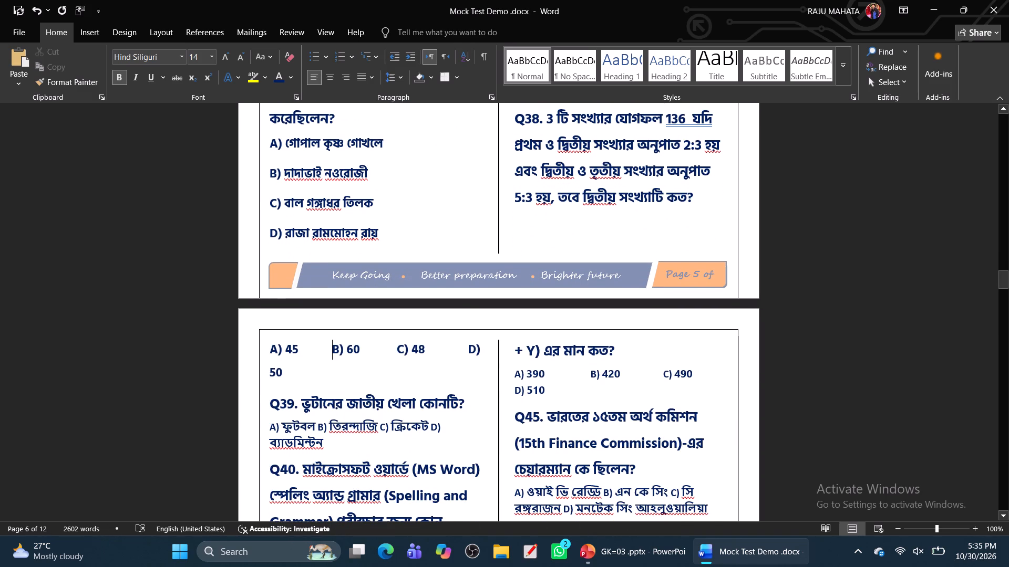
pyautogui.press('space')
pyautogui.press('space')
pyautogui.press('space')
pyautogui.press('space')
pyautogui.press('space')
pyautogui.press('space')
pyautogui.press('space')
pyautogui.press('space')
pyautogui.press('space')
pyautogui.press('space')
pyautogui.press('space')
pyautogui.press('space')
pyautogui.press('space')
pyautogui.press('space')
pyautogui.press('space')
pyautogui.press('space')
pyautogui.press('space')
pyautogui.press('space')
pyautogui.press('space')
pyautogui.press('space')
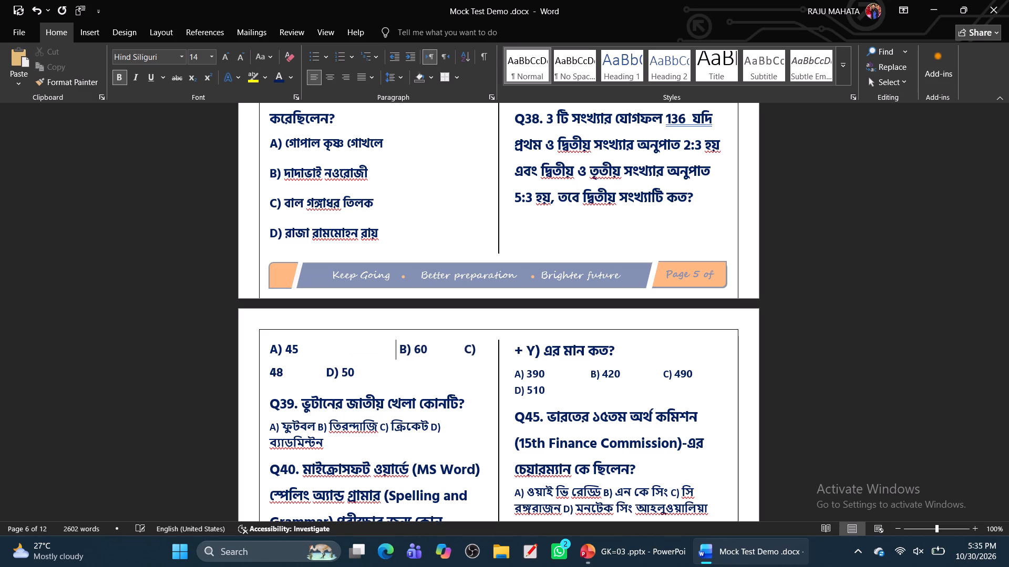
pyautogui.press('space')
pyautogui.press('space')
pyautogui.press('space')
pyautogui.press('space')
pyautogui.press('space')
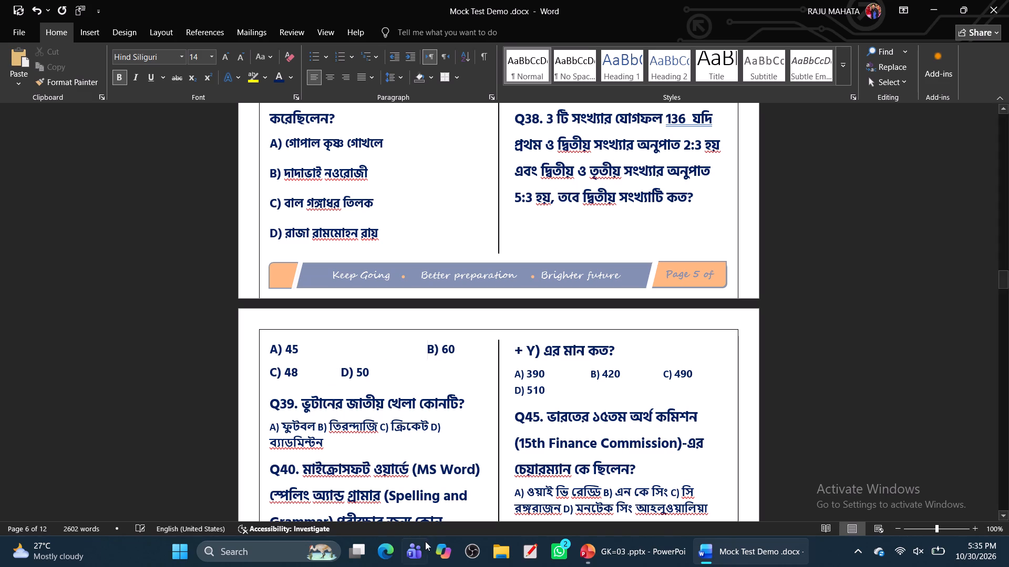
# Space Q38's option D farther from option C to align beneath option B.
pyautogui.click(337, 377)
pyautogui.press('space')
pyautogui.press('space')
pyautogui.press('space')
pyautogui.press('space')
pyautogui.press('space')
pyautogui.press('space')
pyautogui.press('space')
pyautogui.press('space')
pyautogui.press('space')
pyautogui.press('space')
pyautogui.press('space')
pyautogui.press('space')
pyautogui.press('space')
pyautogui.press('space')
pyautogui.press('space')
pyautogui.press('space')
pyautogui.press('space')
pyautogui.press('space')
pyautogui.press('space')
pyautogui.press('space')
pyautogui.press('space')
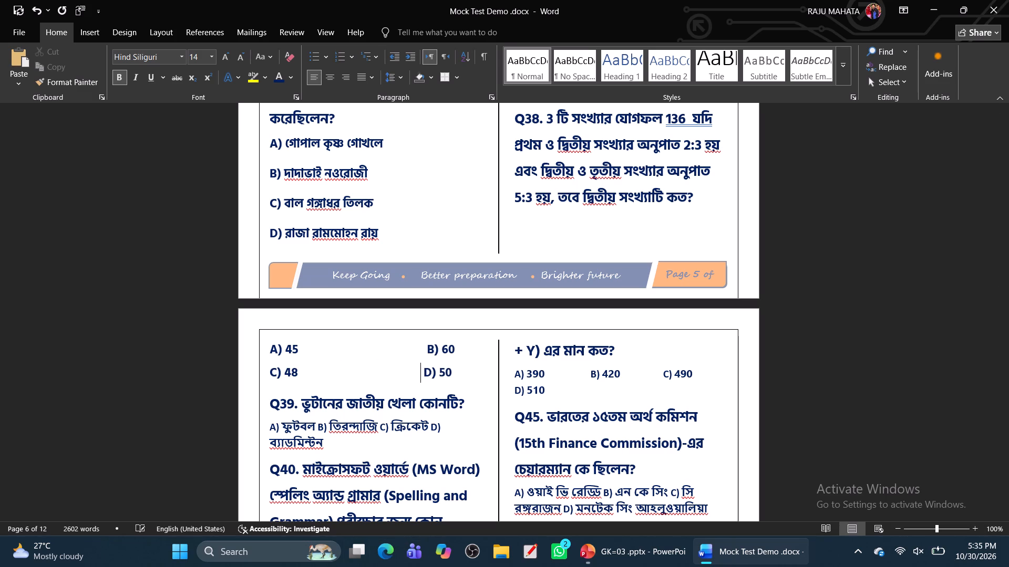
pyautogui.press('space')
# Format Q39's answer options in Hind Siliguri, size 14.
pyautogui.scroll(-3, 317, 373)
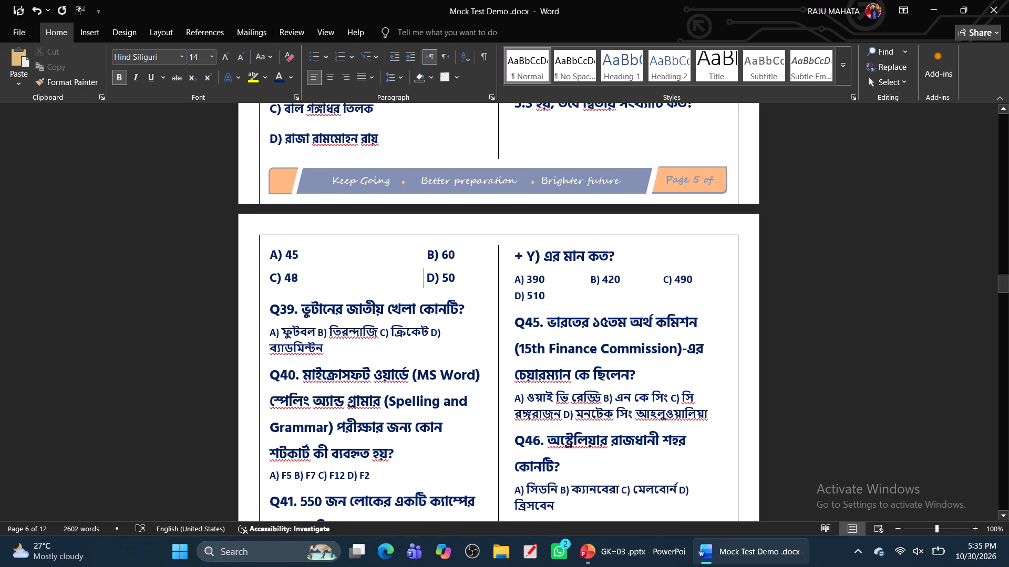
pyautogui.moveTo(266, 336); pyautogui.dragTo(318, 350)
pyautogui.click(357, 306)
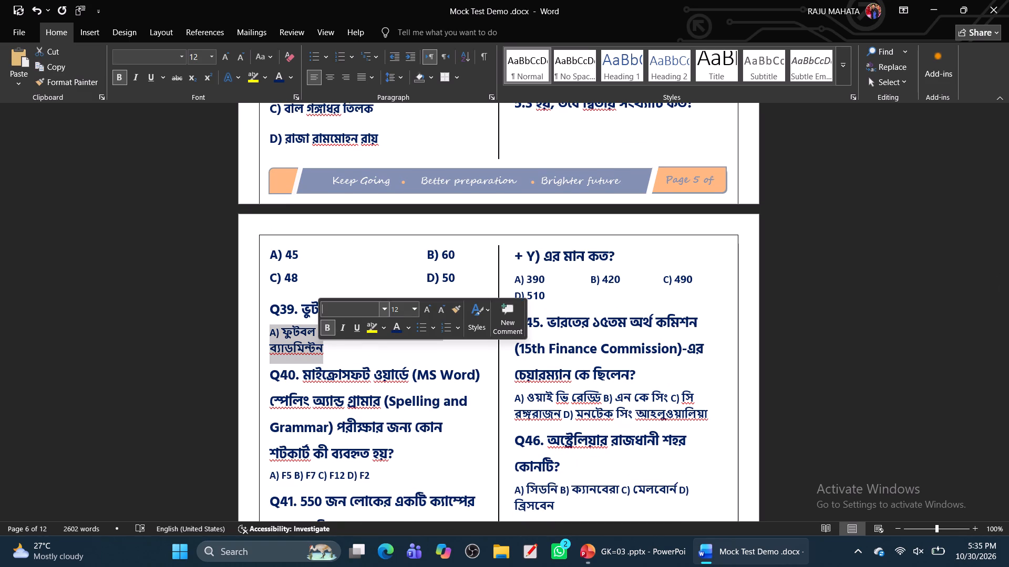
pyautogui.press('h')
pyautogui.press('Return')
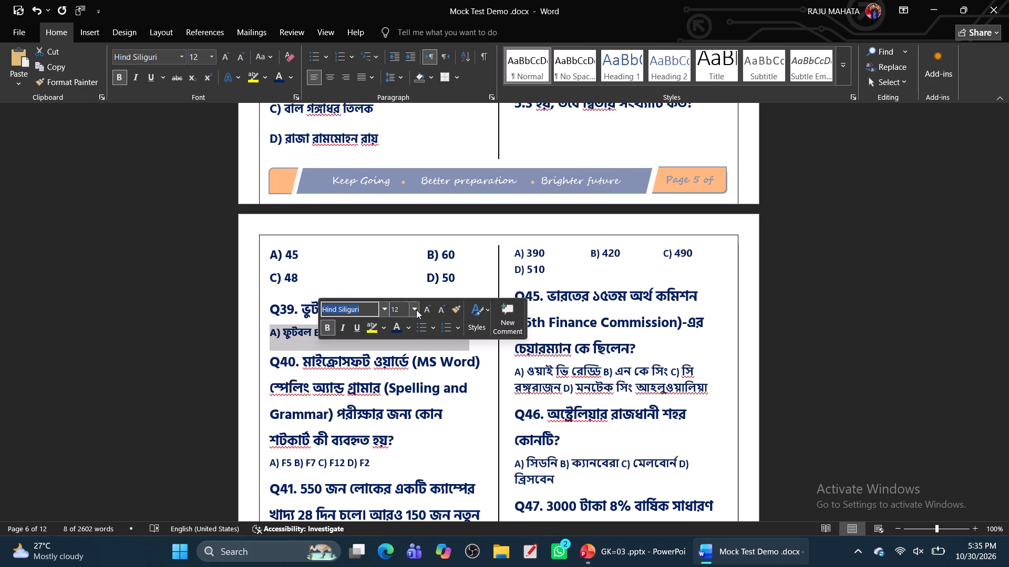
pyautogui.click(430, 307)
pyautogui.click(408, 346)
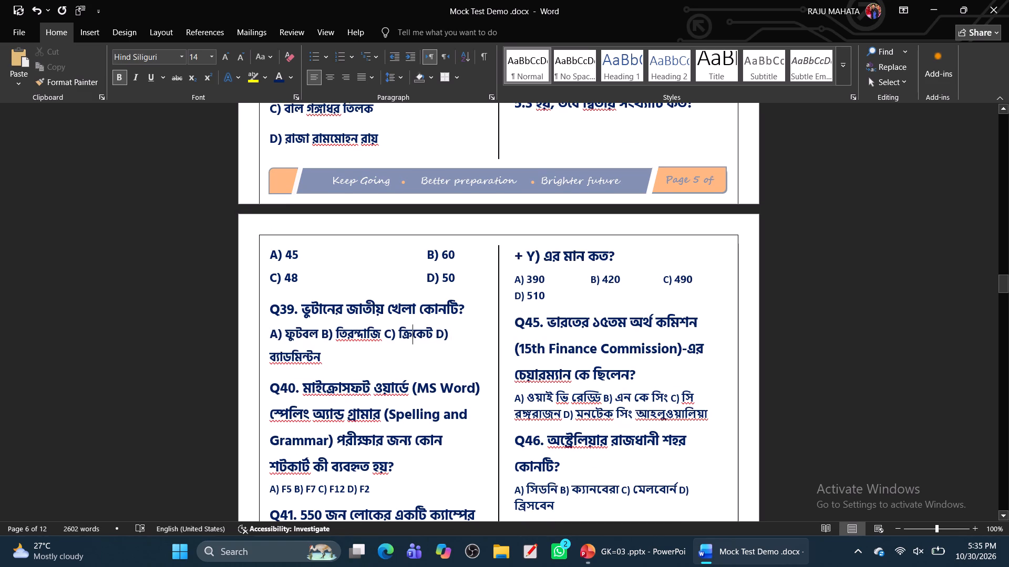
# Space Q39's option B farther from option A into a second column, keeping both on the same line.
pyautogui.click(322, 337)
pyautogui.press('space')
pyautogui.press('space')
pyautogui.press('space')
pyautogui.press('space')
pyautogui.press('space')
pyautogui.press('space')
pyautogui.press('space')
pyautogui.press('space')
pyautogui.press('space')
pyautogui.press('space')
pyautogui.press('space')
pyautogui.press('space')
pyautogui.press('space')
pyautogui.press('space')
pyautogui.press('space')
pyautogui.press('space')
pyautogui.press('space')
pyautogui.press('space')
pyautogui.press('space')
pyautogui.press('space')
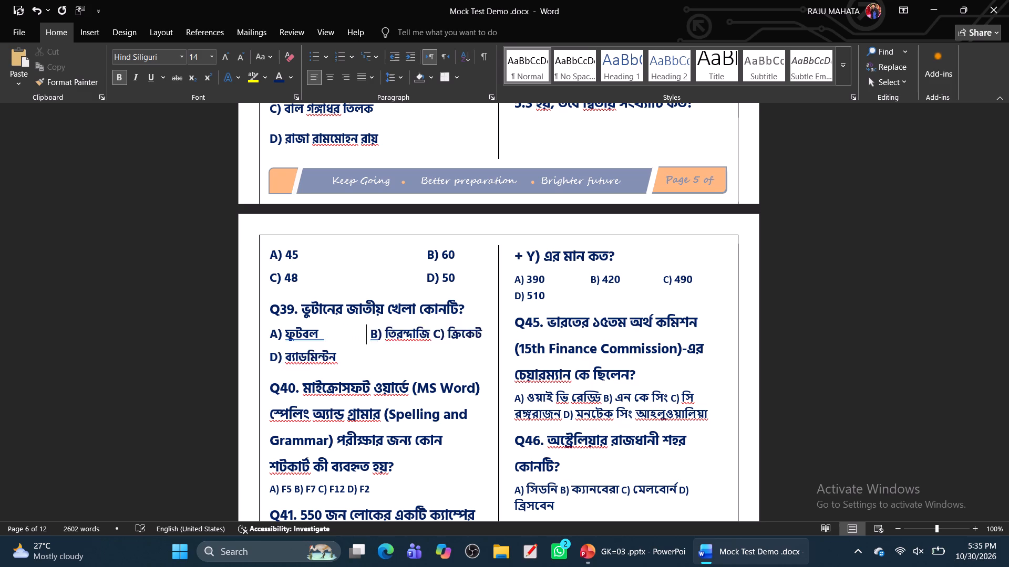
pyautogui.press('space')
pyautogui.press('space')
pyautogui.press('space')
pyautogui.press('space')
pyautogui.press('space')
pyautogui.press('space')
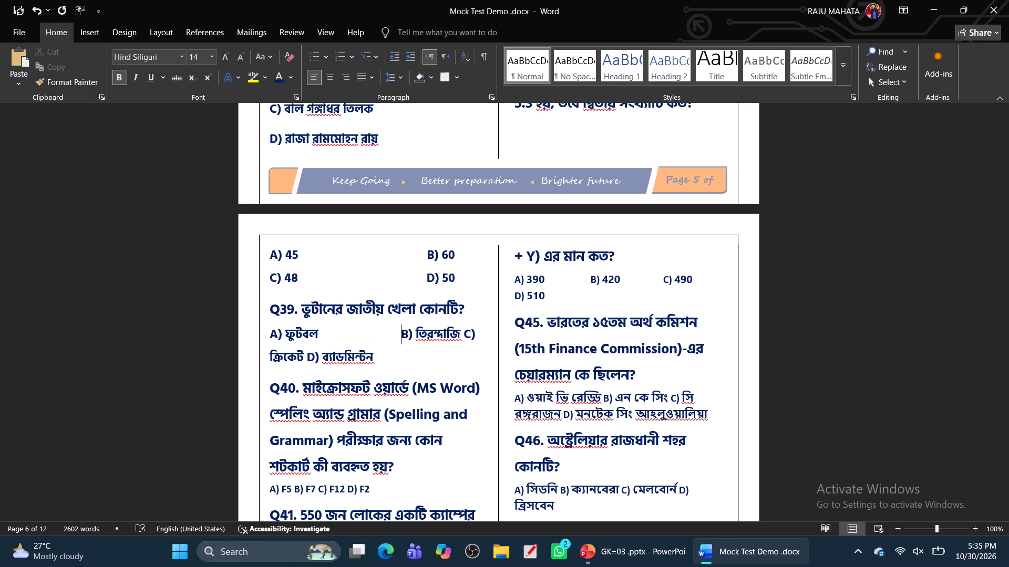
pyautogui.press('space')
pyautogui.press('Return')
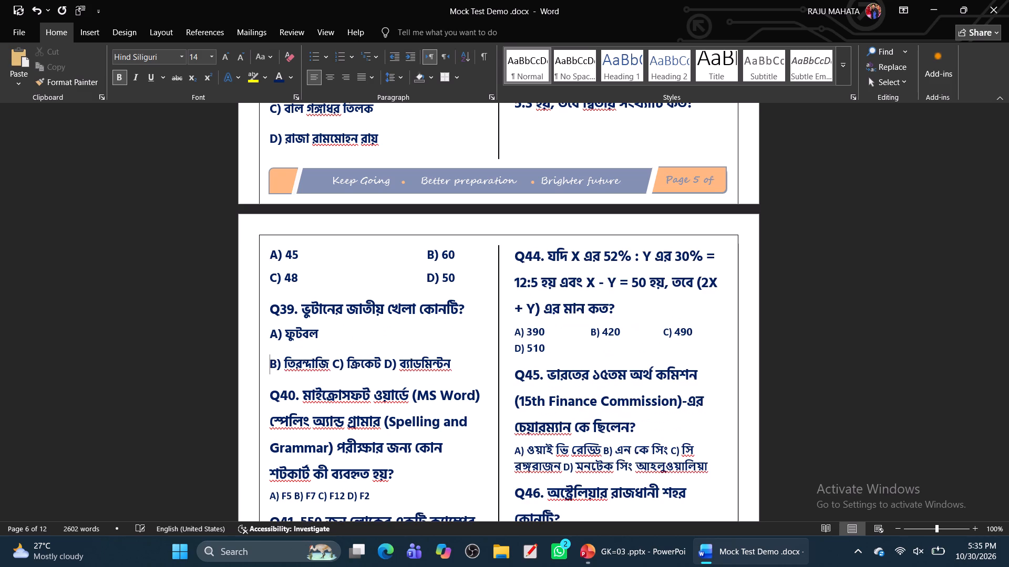
pyautogui.press('BackSpace')
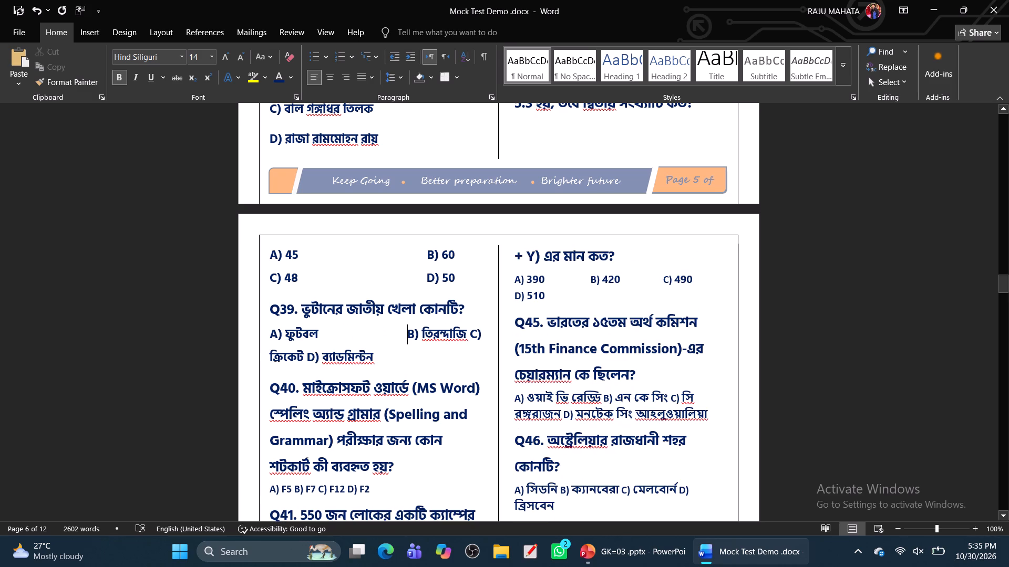
# Break Q39's options before C so that C and D sit on their own line.
pyautogui.click(472, 341)
pyautogui.press('Return')
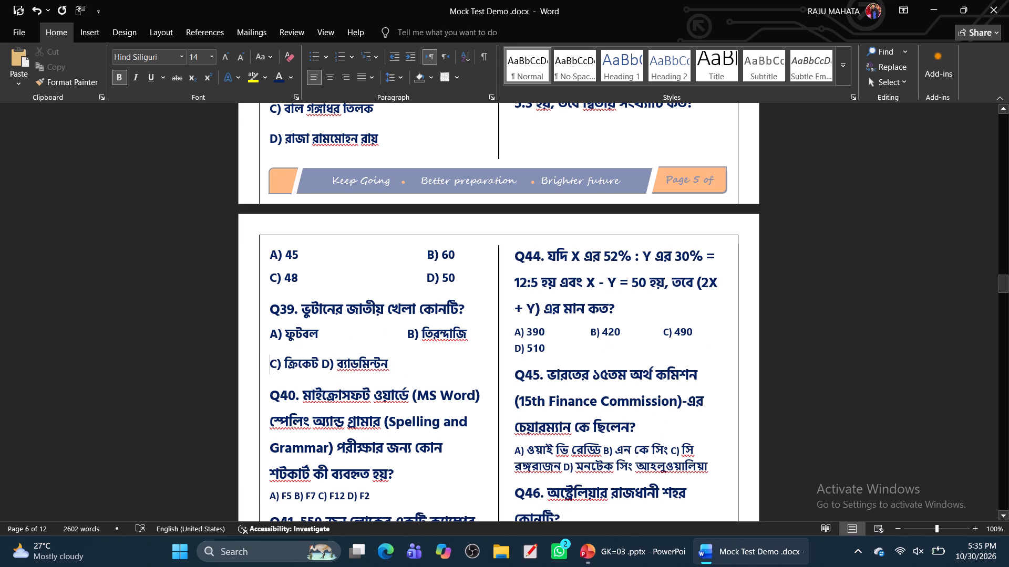
# Space Q39's option D farther from option C to align beneath option B.
pyautogui.click(321, 371)
pyautogui.press('space')
pyautogui.press('space')
pyautogui.press('space')
pyautogui.press('space')
pyautogui.press('space')
pyautogui.press('space')
pyautogui.press('space')
pyautogui.press('space')
pyautogui.press('space')
pyautogui.press('space')
pyautogui.press('space')
pyautogui.press('space')
pyautogui.press('space')
pyautogui.press('space')
pyautogui.press('space')
pyautogui.press('space')
pyautogui.press('space')
pyautogui.press('space')
pyautogui.press('space')
pyautogui.press('space')
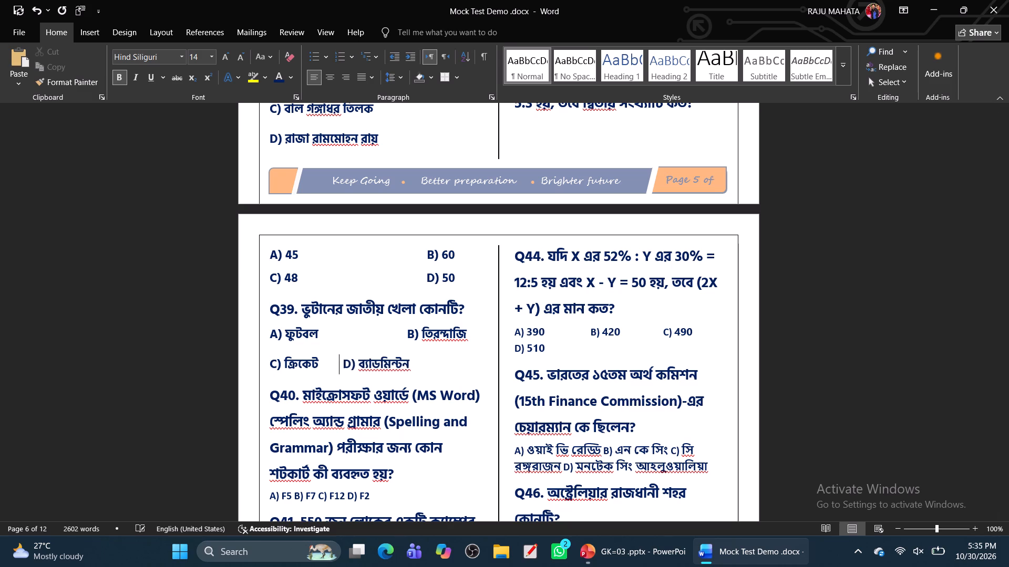
pyautogui.press('space')
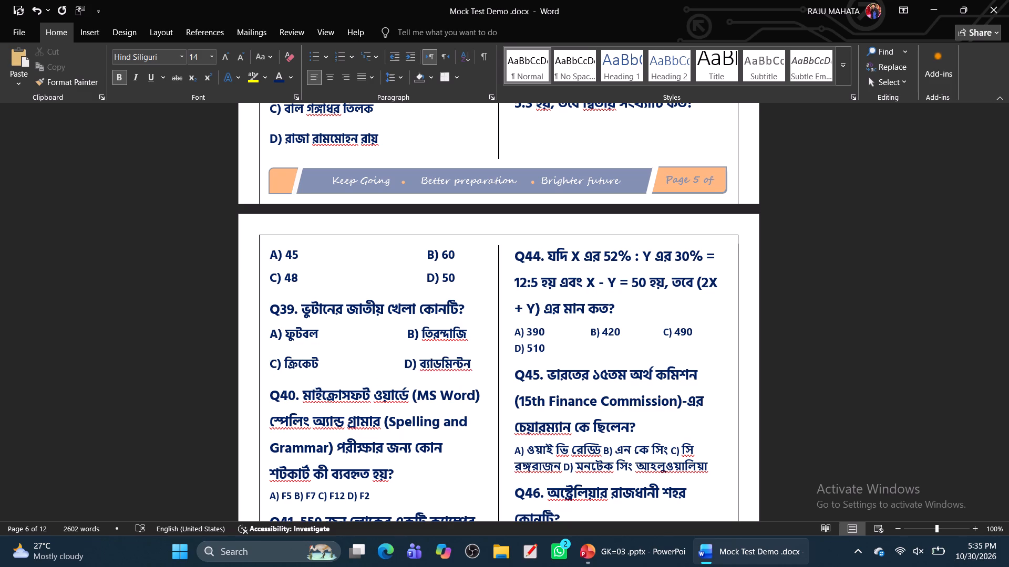
pyautogui.press('space')
# Format Q40's answer options in Hind Siliguri, size 14.
pyautogui.scroll(-3, 357, 335)
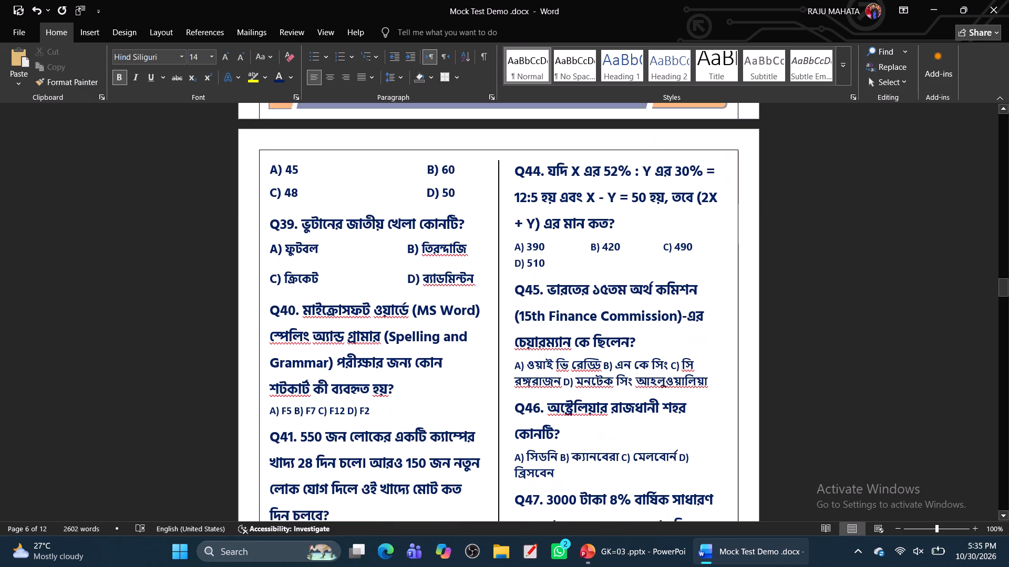
pyautogui.click(451, 360)
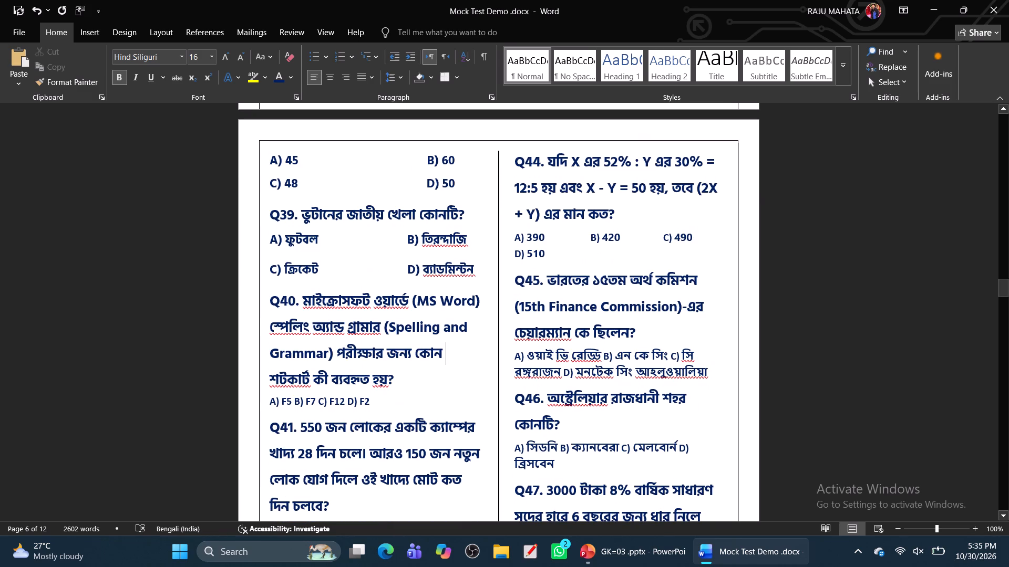
pyautogui.scroll(-2, 387, 340)
pyautogui.moveTo(265, 340); pyautogui.dragTo(346, 342)
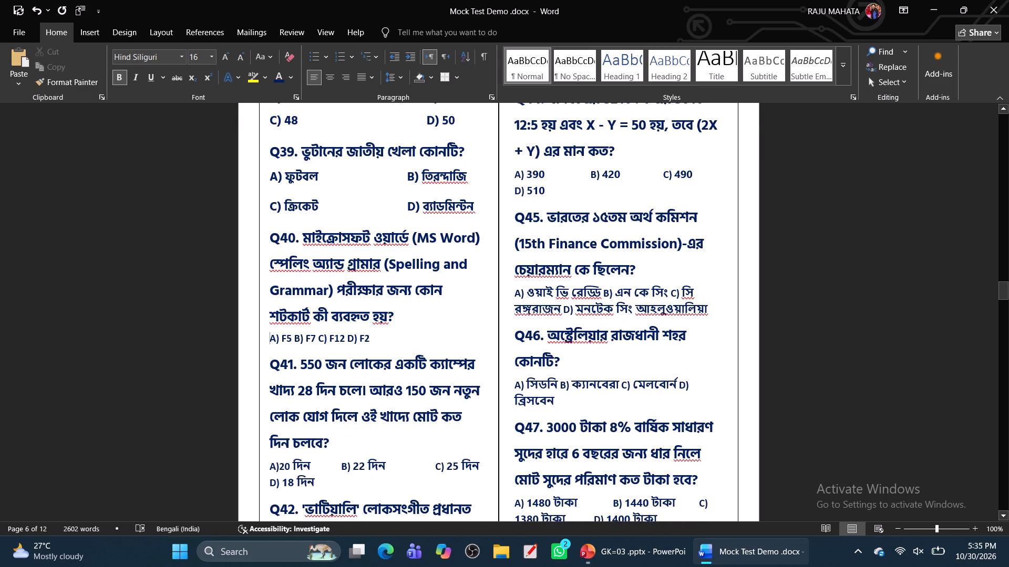
pyautogui.moveTo(346, 342); pyautogui.dragTo(384, 340)
pyautogui.click(441, 299)
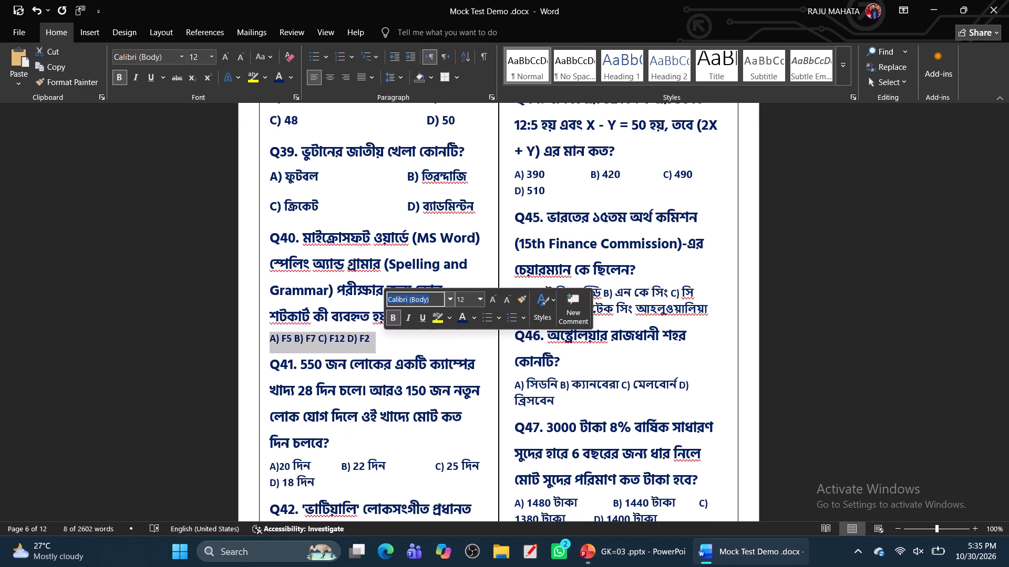
pyautogui.press('h')
pyautogui.press('Return')
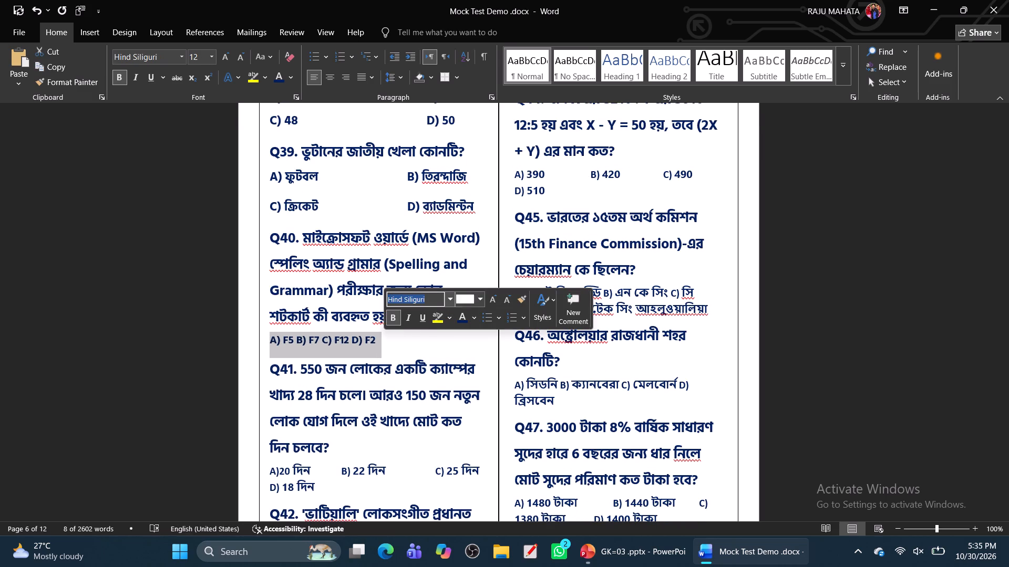
pyautogui.click(493, 299)
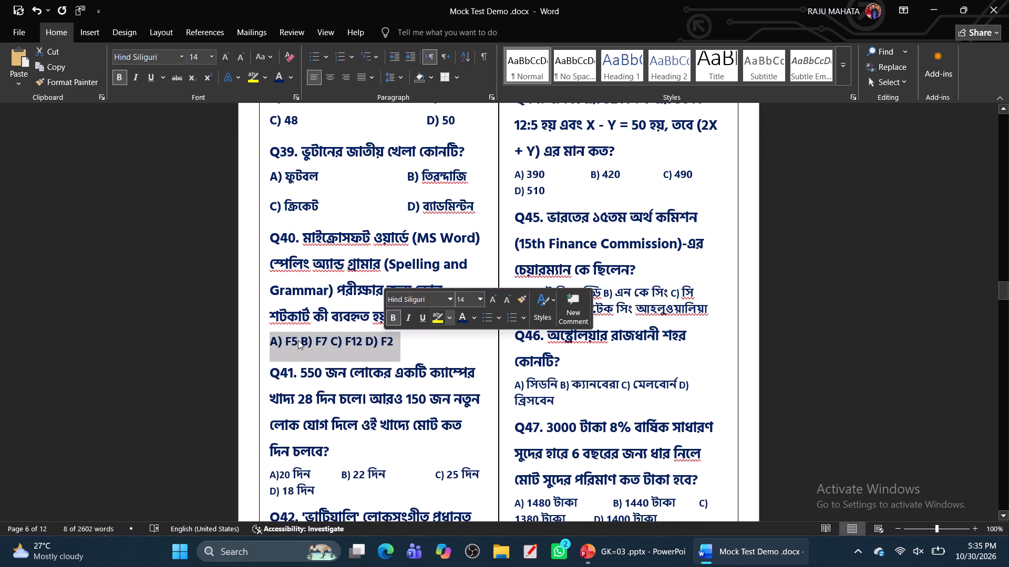
# Space Q40's option B farther from option A into a second column, in line with Q39's option B.
pyautogui.click(298, 340)
pyautogui.press('space')
pyautogui.press('space')
pyautogui.press('space')
pyautogui.press('space')
pyautogui.press('space')
pyautogui.press('space')
pyautogui.press('space')
pyautogui.press('space')
pyautogui.press('space')
pyautogui.press('space')
pyautogui.press('space')
pyautogui.press('space')
pyautogui.press('space')
pyautogui.press('space')
pyautogui.press('space')
pyautogui.press('space')
pyautogui.press('space')
pyautogui.press('space')
pyautogui.press('space')
pyautogui.press('space')
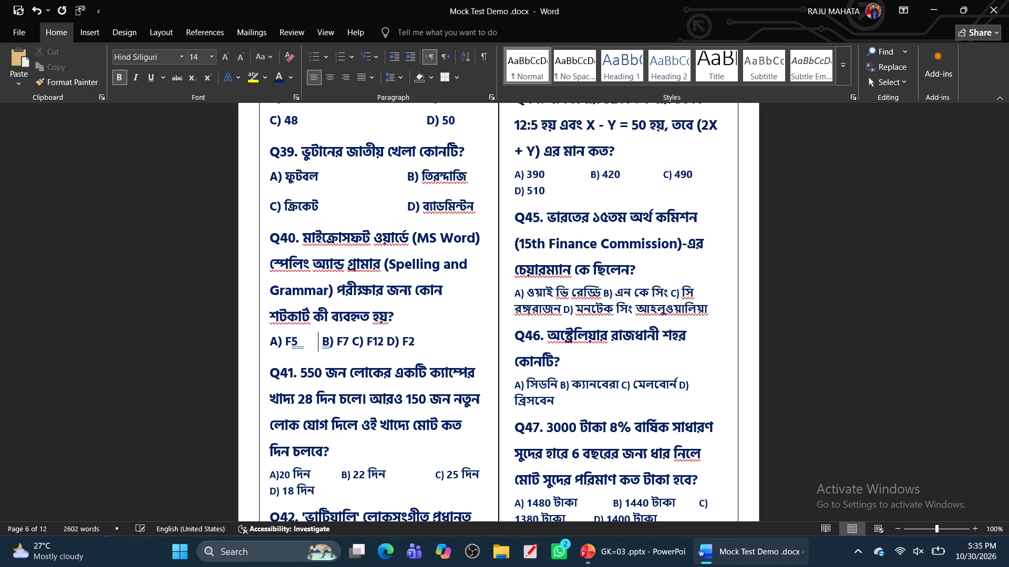
pyautogui.press('space')
pyautogui.press('space')
pyautogui.press('space')
pyautogui.press('space')
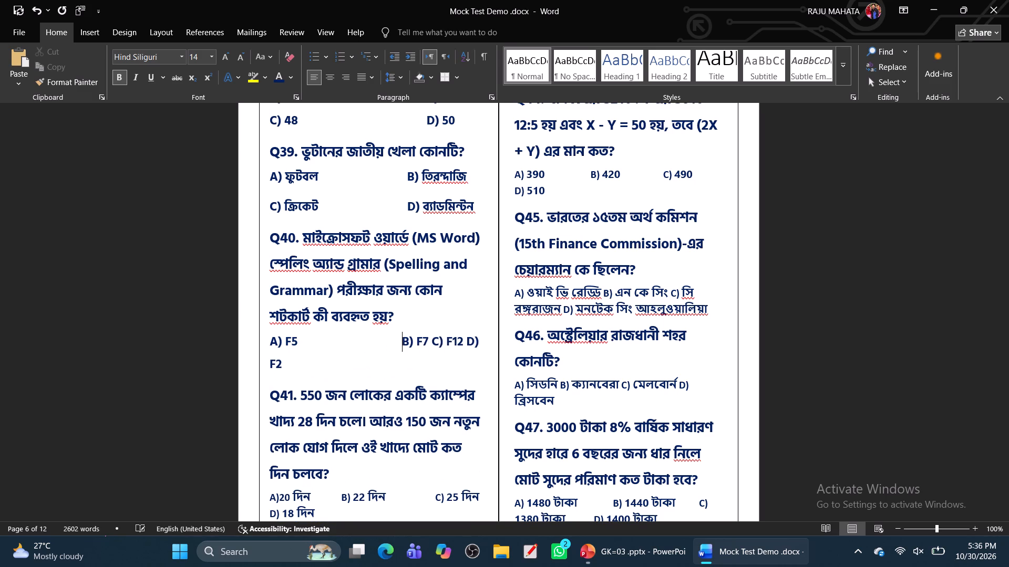
pyautogui.press('space')
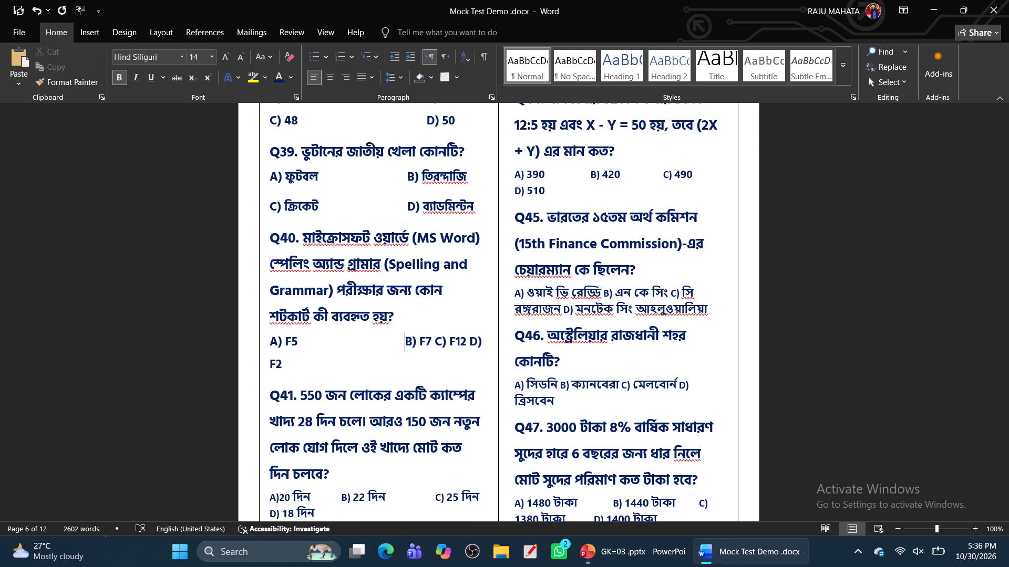
pyautogui.press('space')
# Break Q40's options before C so that C and D sit on their own line.
pyautogui.press('Right')
pyautogui.press('Right')
pyautogui.press('Right')
pyautogui.press('Right')
pyautogui.press('Right')
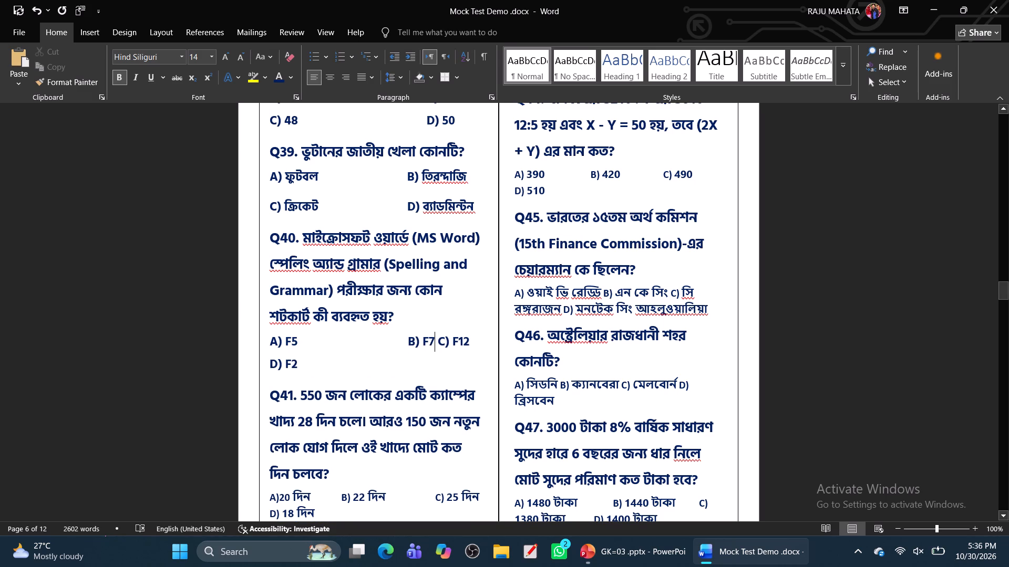
pyautogui.press('Right')
pyautogui.press('Return')
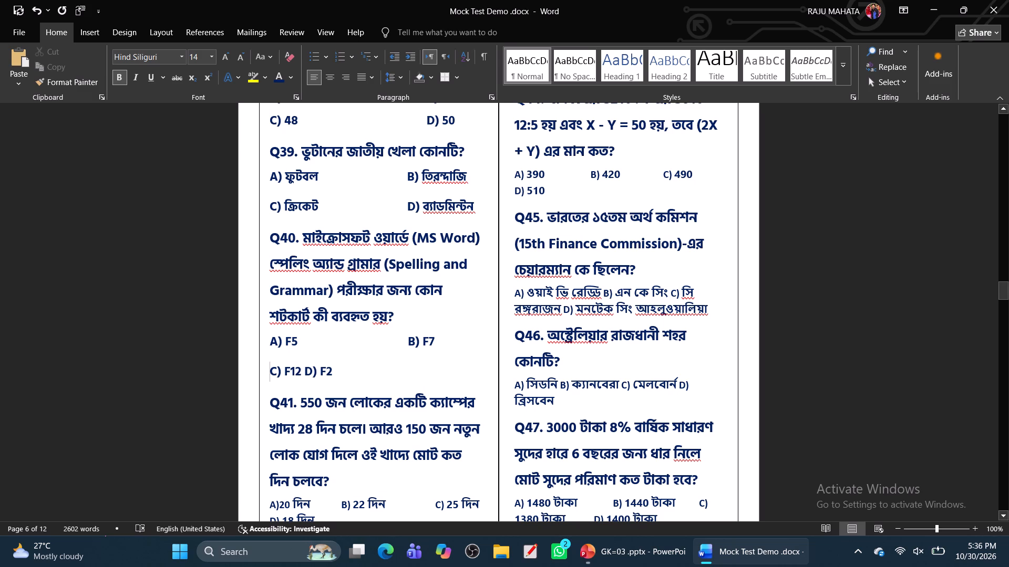
# Space Q40's option D farther from option C to align roughly beneath option B.
pyautogui.click(303, 376)
pyautogui.press('space')
pyautogui.press('space')
pyautogui.press('space')
pyautogui.press('space')
pyautogui.press('space')
pyautogui.press('space')
pyautogui.press('space')
pyautogui.press('space')
pyautogui.press('space')
pyautogui.press('space')
pyautogui.press('space')
pyautogui.press('space')
pyautogui.press('space')
pyautogui.press('space')
pyautogui.press('space')
pyautogui.press('space')
pyautogui.press('space')
pyautogui.press('space')
pyautogui.press('space')
pyautogui.press('space')
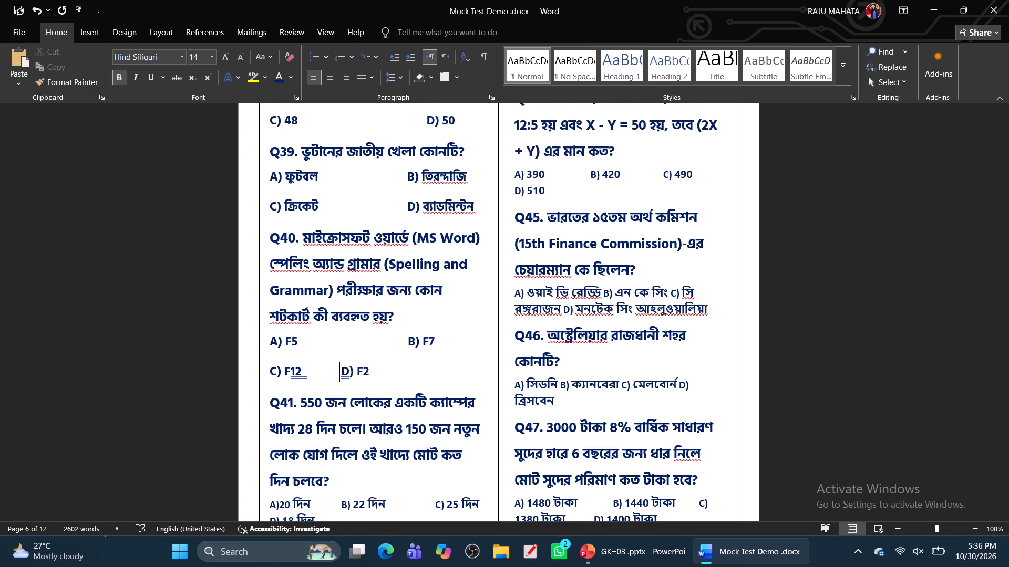
pyautogui.press('space')
pyautogui.press('space')
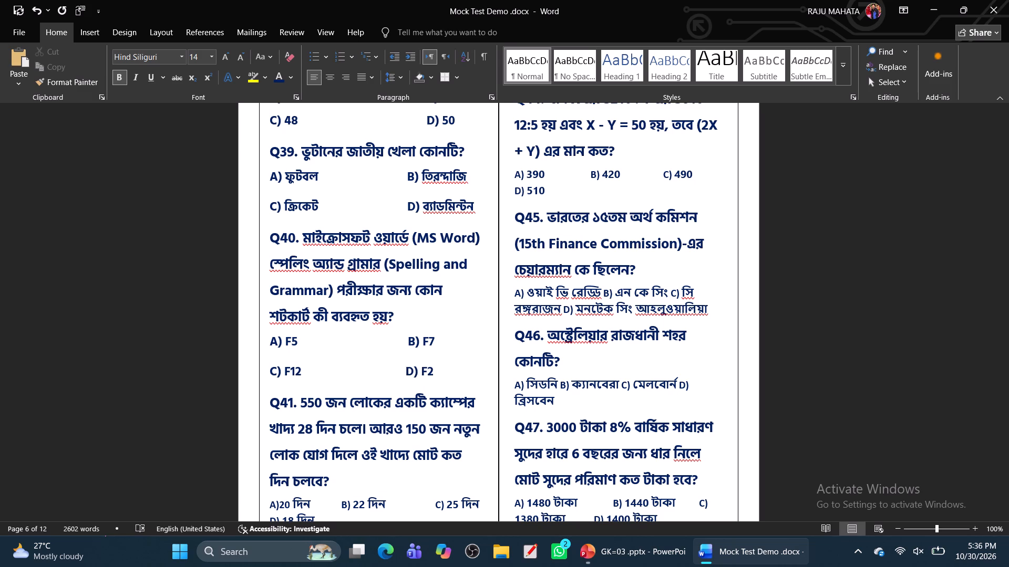
# Format Q41's answer options in Hind Siliguri, size 14.
pyautogui.scroll(-6, 304, 375)
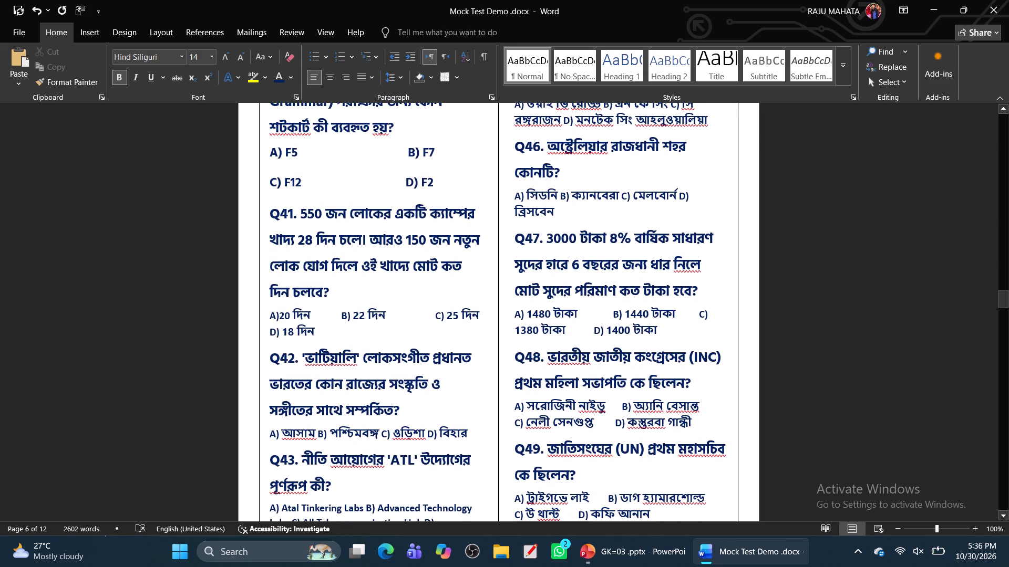
pyautogui.moveTo(266, 313); pyautogui.dragTo(315, 333)
pyautogui.click(351, 294)
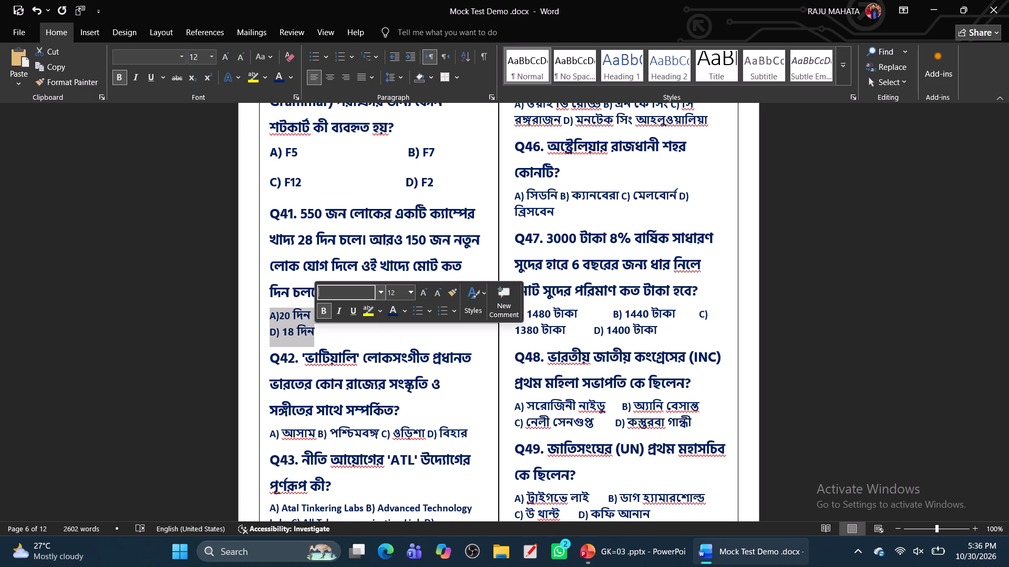
pyautogui.press('h')
pyautogui.press('Return')
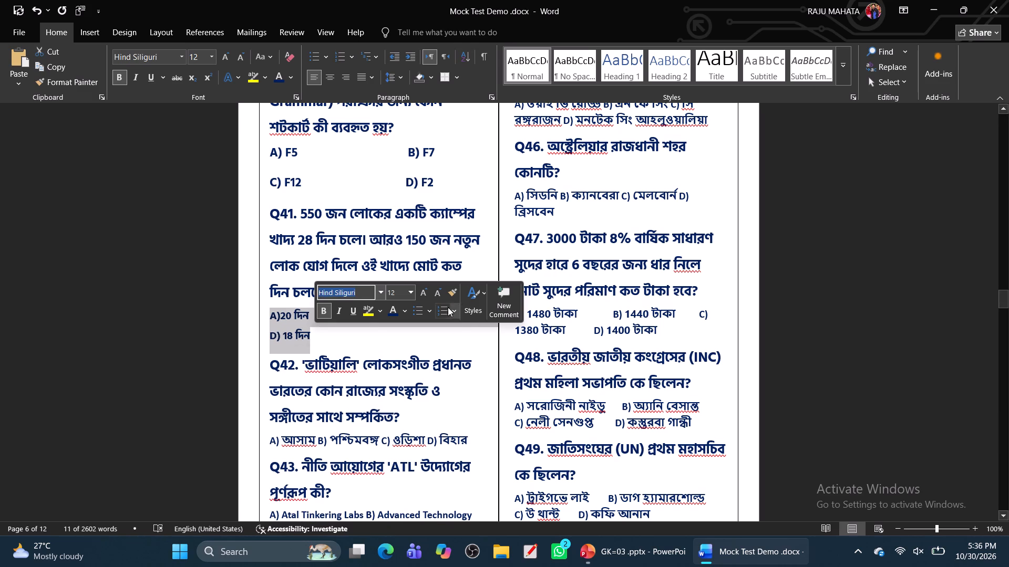
pyautogui.click(429, 291)
pyautogui.click(330, 340)
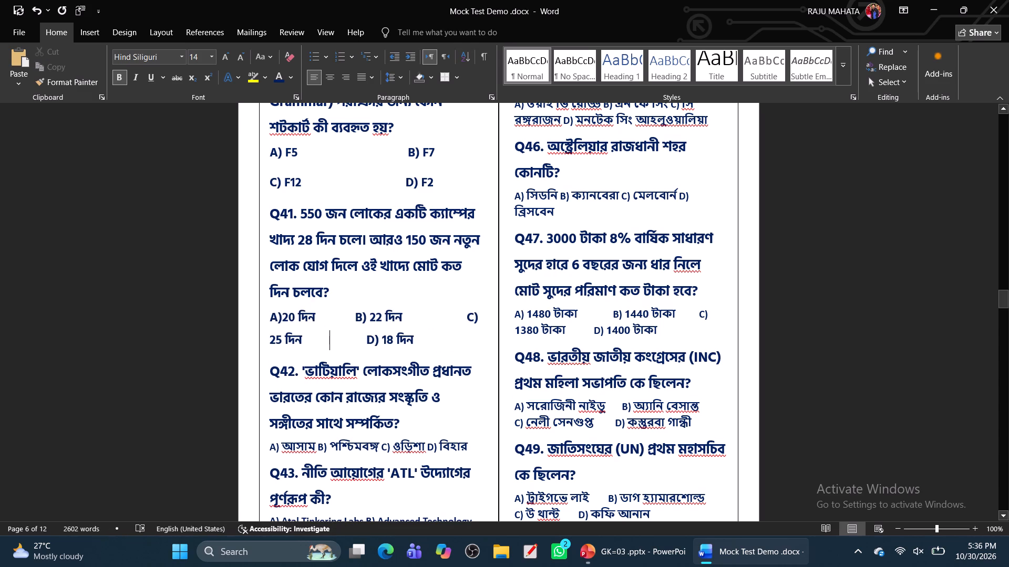
# Space Q41's option B farther from option A into a second column, so that option C starts the next line.
pyautogui.click(355, 317)
pyautogui.press('space')
pyautogui.press('space')
pyautogui.press('space')
pyautogui.press('space')
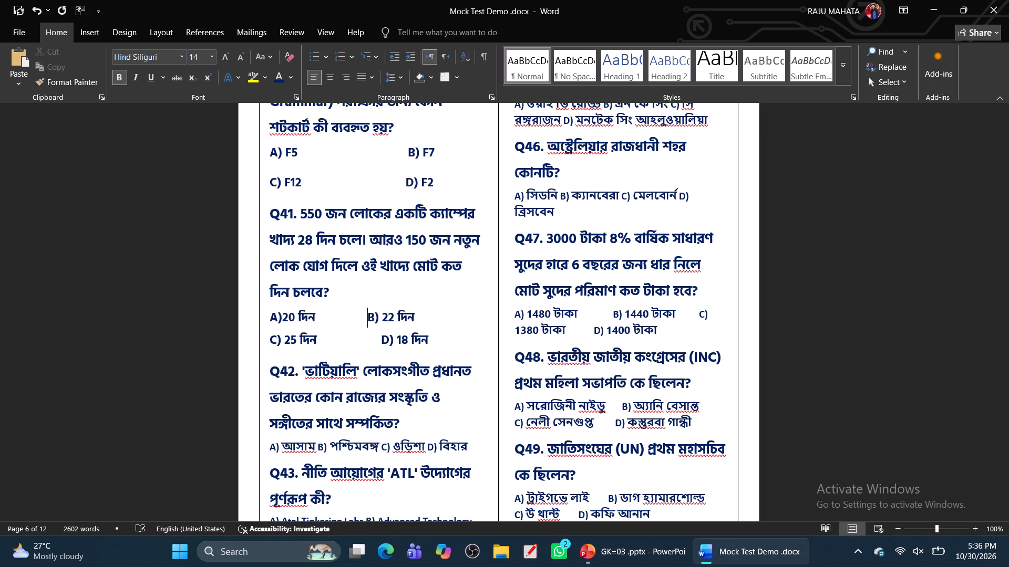
pyautogui.press('space')
pyautogui.press('space')
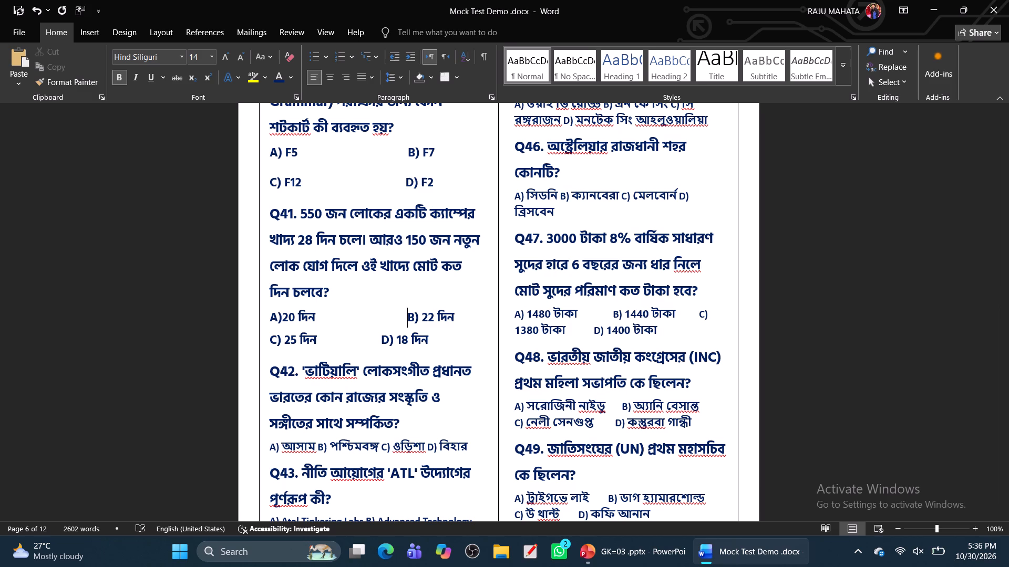
pyautogui.press('space')
pyautogui.press('space')
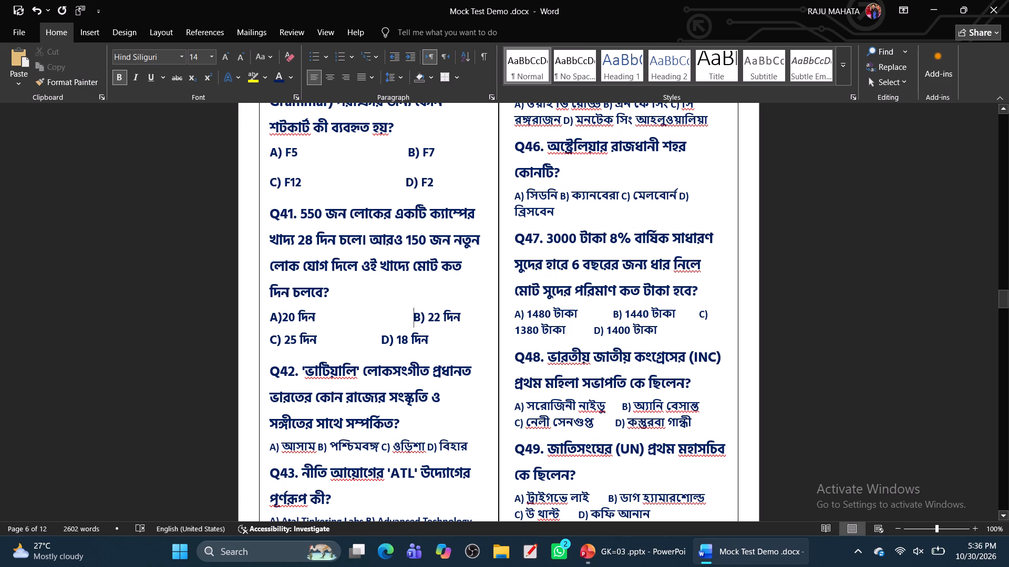
# Space Q41's option D farther from option C to align roughly beneath option B.
pyautogui.click(380, 348)
pyautogui.press('space')
pyautogui.press('space')
pyautogui.press('space')
pyautogui.press('space')
pyautogui.press('space')
pyautogui.press('space')
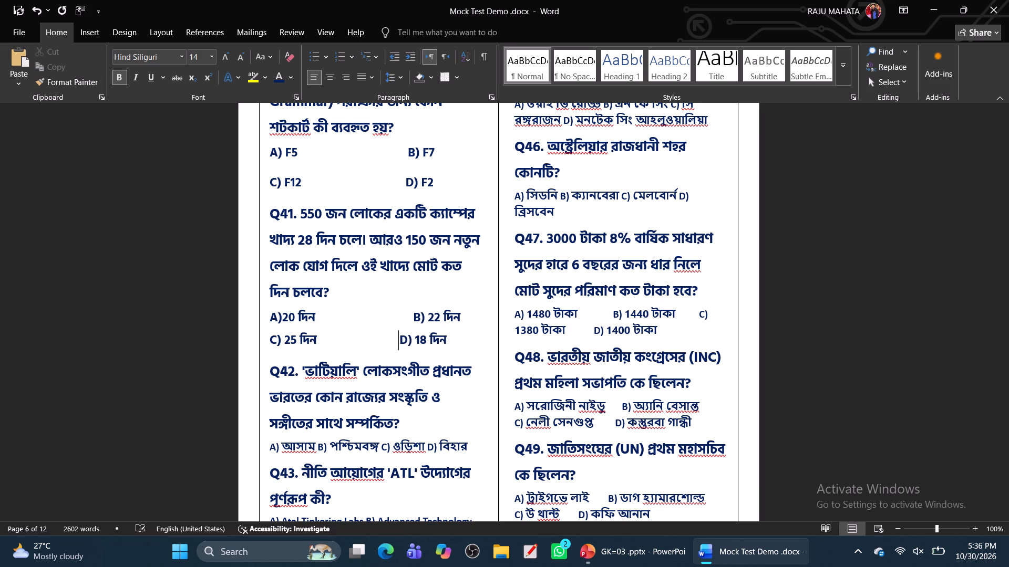
pyautogui.press('space')
pyautogui.press('space')
pyautogui.press('space')
pyautogui.press('space')
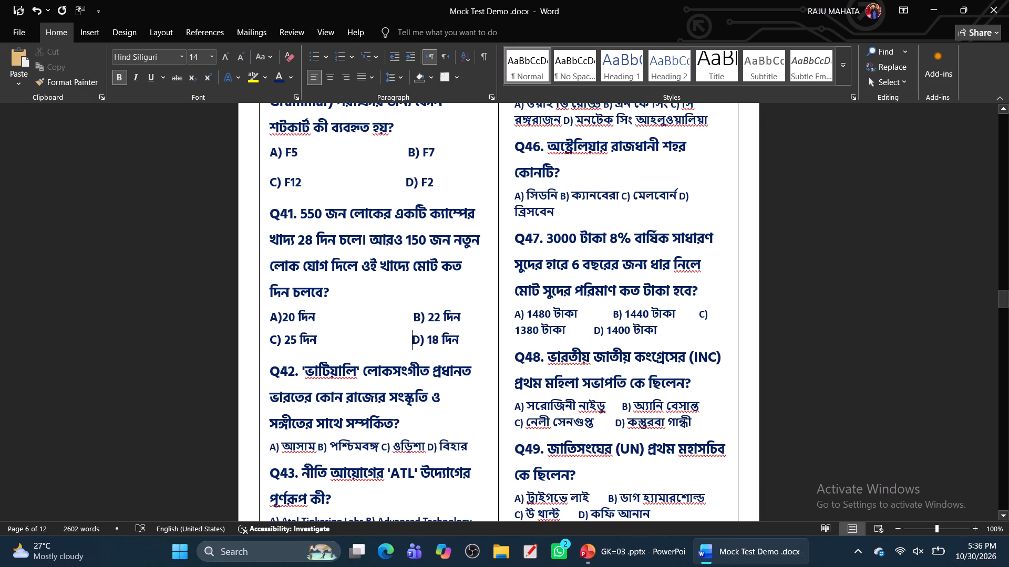
# Format Q42's answer options in Hind Siliguri, size 14.
pyautogui.scroll(-7, 259, 294)
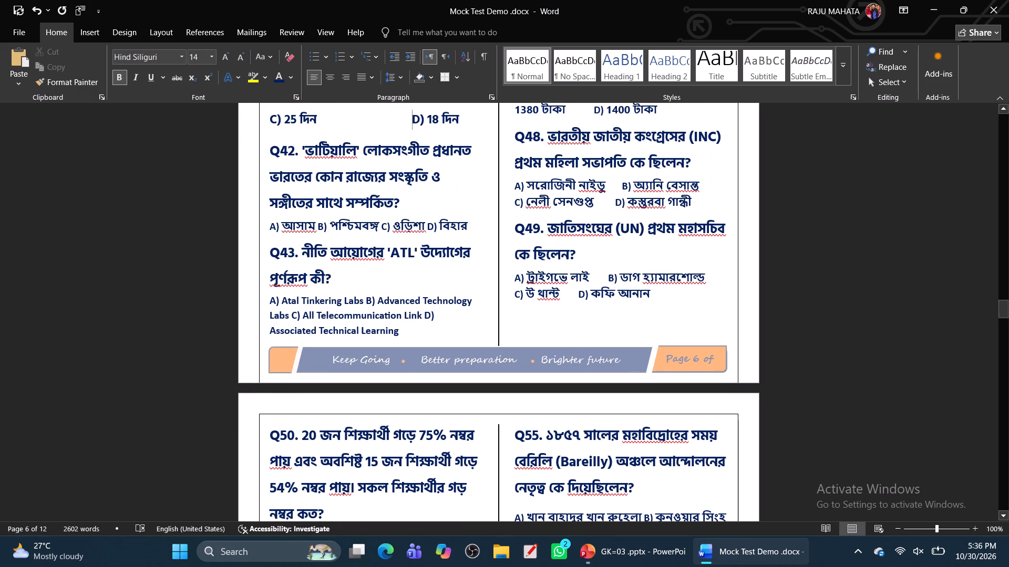
pyautogui.moveTo(268, 228); pyautogui.dragTo(469, 229)
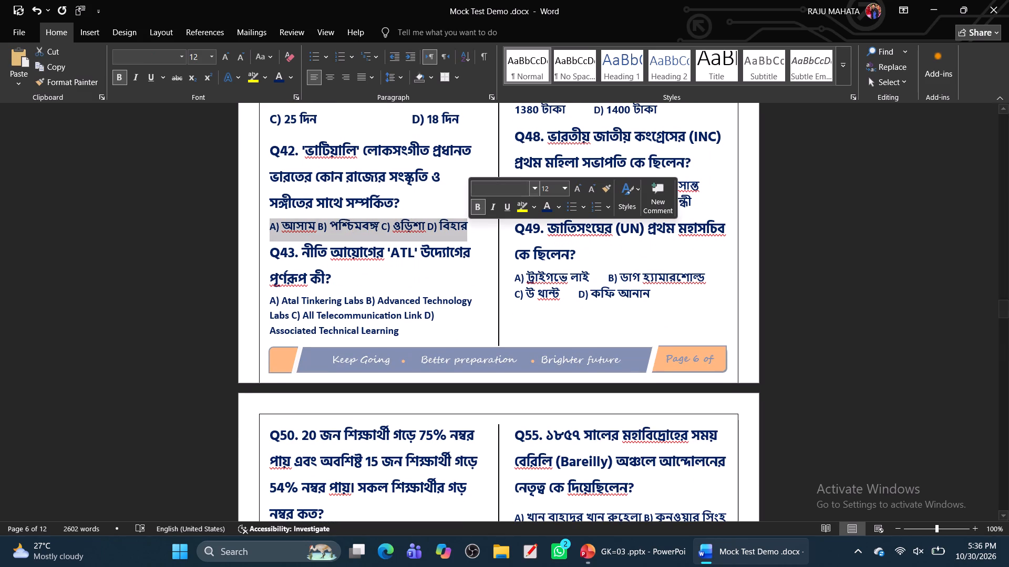
pyautogui.click(495, 183)
pyautogui.click(497, 187)
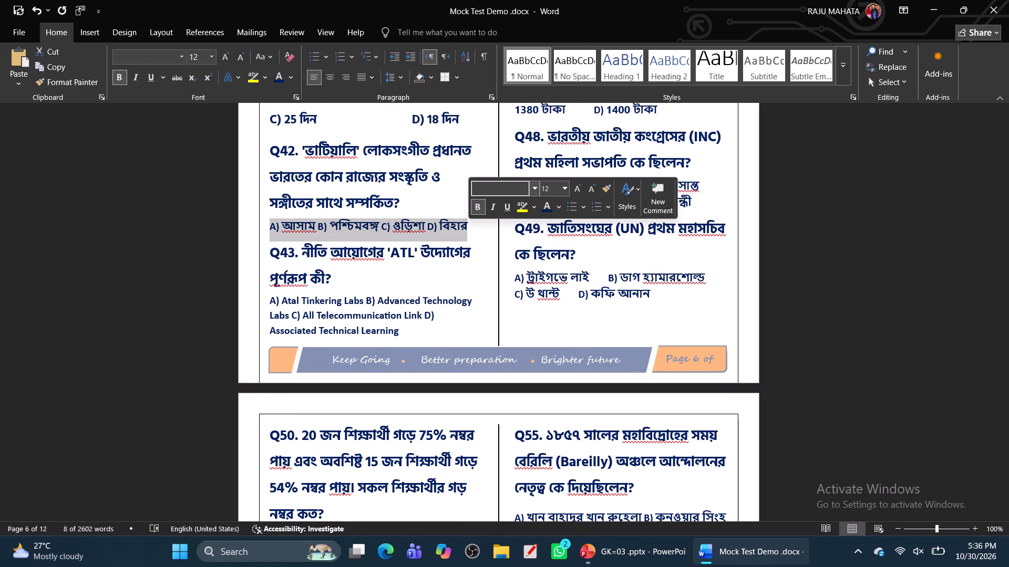
pyautogui.press('h')
pyautogui.press('Return')
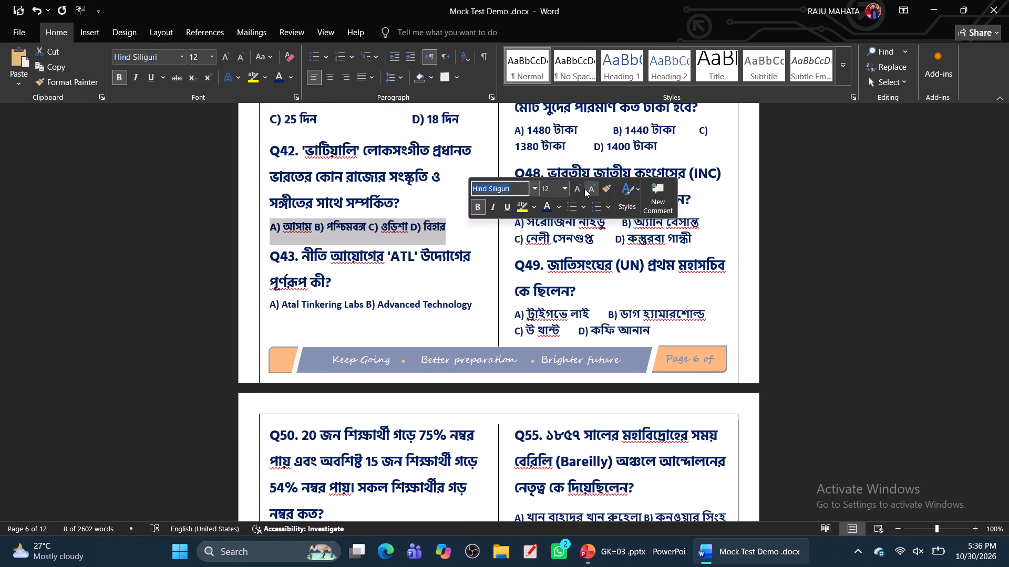
pyautogui.click(579, 192)
pyautogui.click(445, 246)
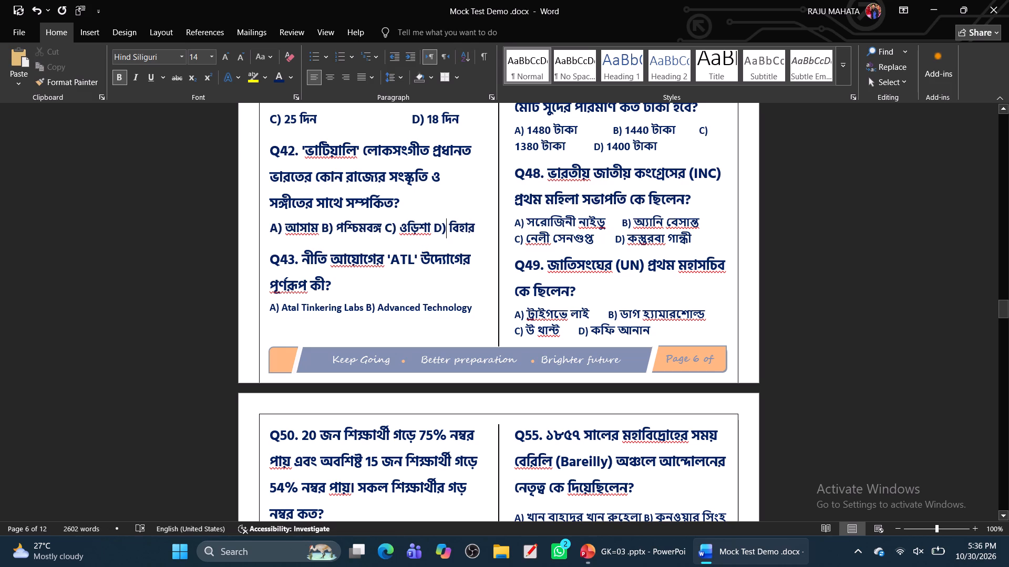
# Space Q42's option B farther from option A into a second column, pushing options C and D onto the next line.
pyautogui.click(323, 233)
pyautogui.press('space')
pyautogui.press('space')
pyautogui.press('space')
pyautogui.press('space')
pyautogui.press('space')
pyautogui.press('space')
pyautogui.press('space')
pyautogui.press('space')
pyautogui.press('space')
pyautogui.press('space')
pyautogui.press('space')
pyautogui.press('space')
pyautogui.press('space')
pyautogui.press('space')
pyautogui.press('space')
pyautogui.press('space')
pyautogui.press('space')
pyautogui.press('space')
pyautogui.press('space')
pyautogui.press('space')
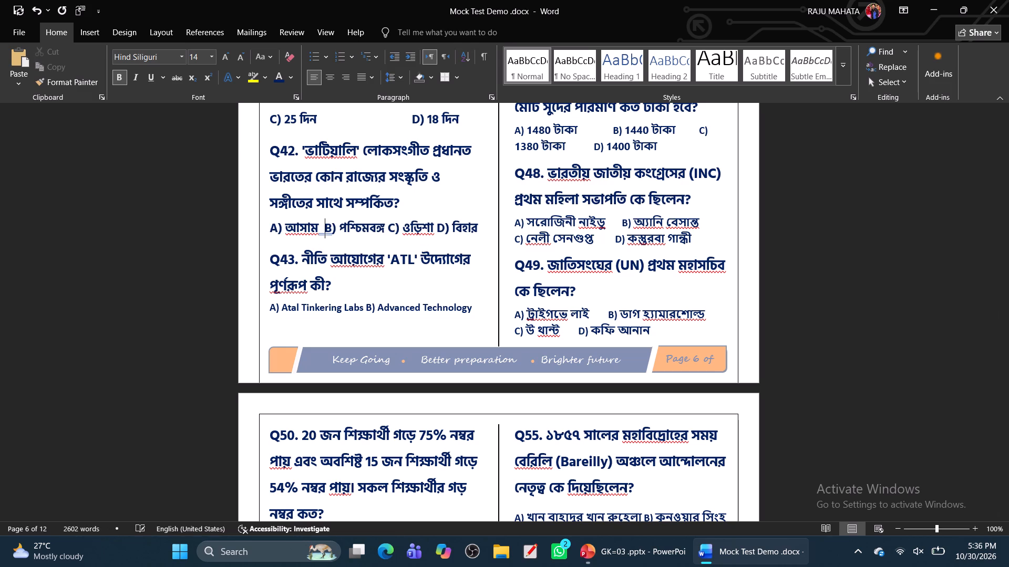
pyautogui.press('space')
pyautogui.press('space')
pyautogui.press('space')
pyautogui.press('space')
pyautogui.press('space')
pyautogui.press('space')
pyautogui.press('space')
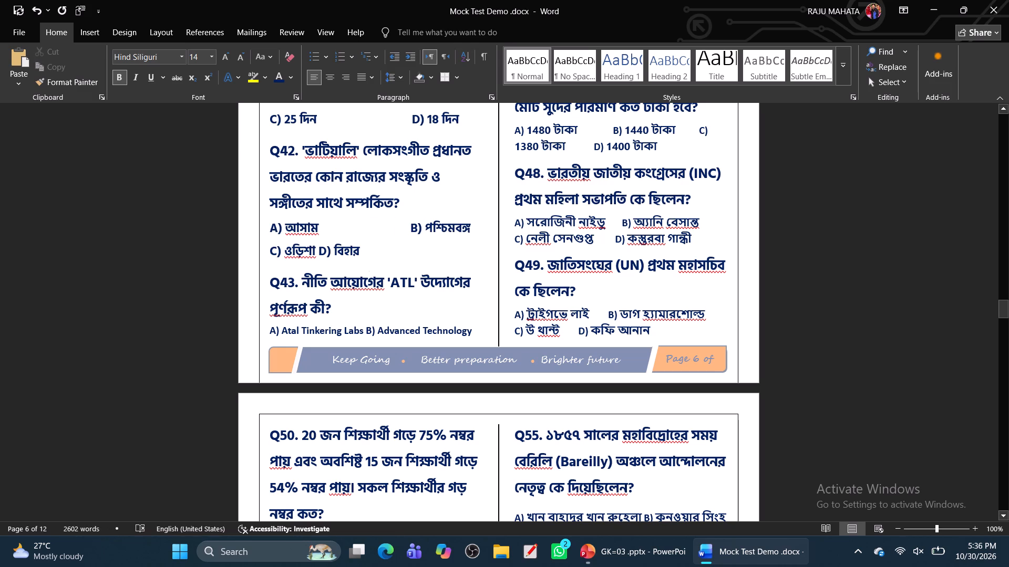
# Space Q42's option D farther from option C to align beneath option B.
pyautogui.click(317, 254)
pyautogui.press('space')
pyautogui.press('space')
pyautogui.press('space')
pyautogui.press('space')
pyautogui.press('space')
pyautogui.press('space')
pyautogui.press('space')
pyautogui.press('space')
pyautogui.press('space')
pyautogui.press('space')
pyautogui.press('space')
pyautogui.press('space')
pyautogui.press('space')
pyautogui.press('space')
pyautogui.press('space')
pyautogui.press('space')
pyautogui.press('space')
pyautogui.press('space')
pyautogui.press('space')
pyautogui.press('space')
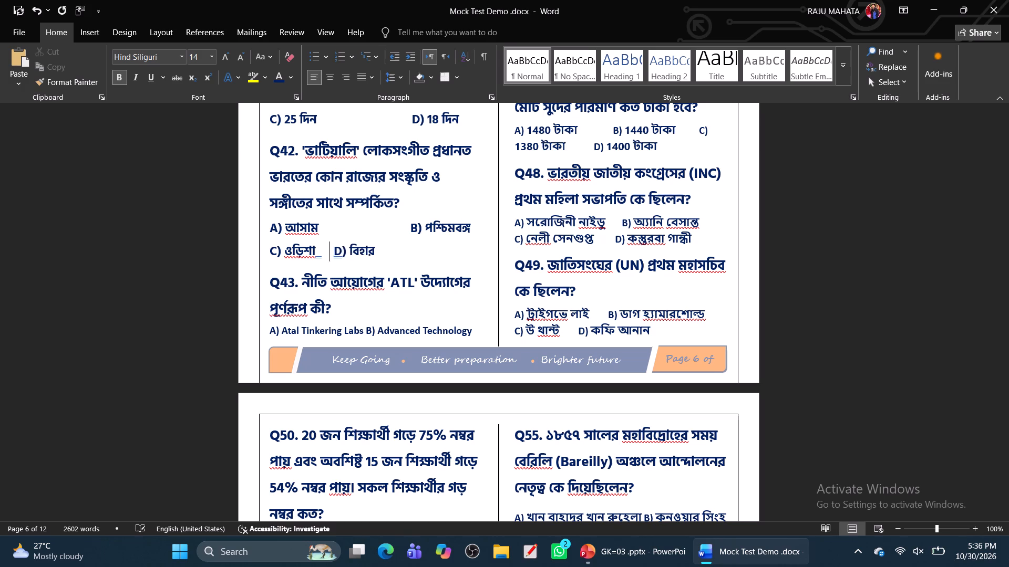
pyautogui.press('space')
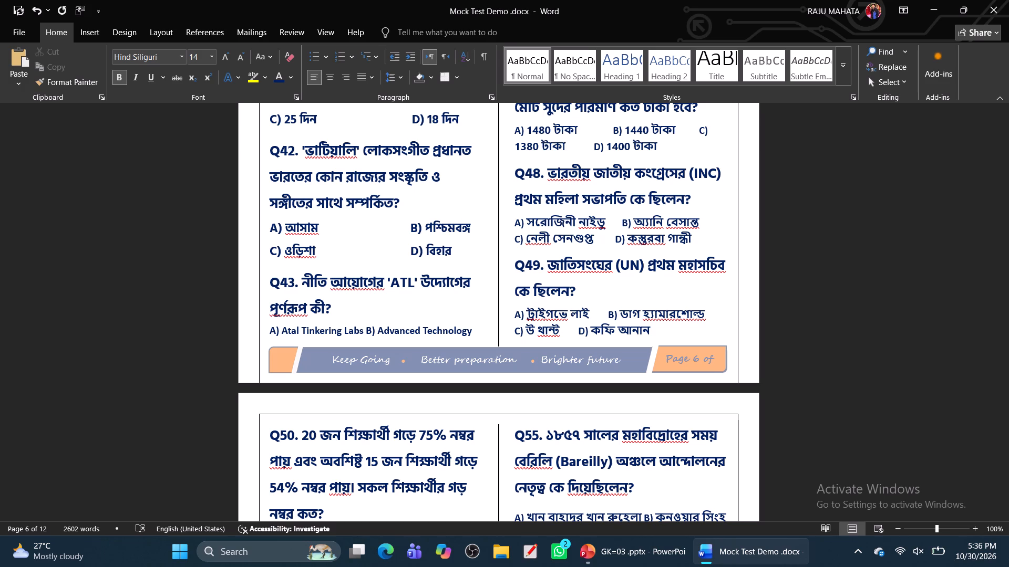
# Format all of Q43's answer options, including the part that flows into the next column, in Hind Siliguri, size 14.
pyautogui.scroll(-2, 399, 289)
pyautogui.moveTo(263, 262); pyautogui.dragTo(326, 270)
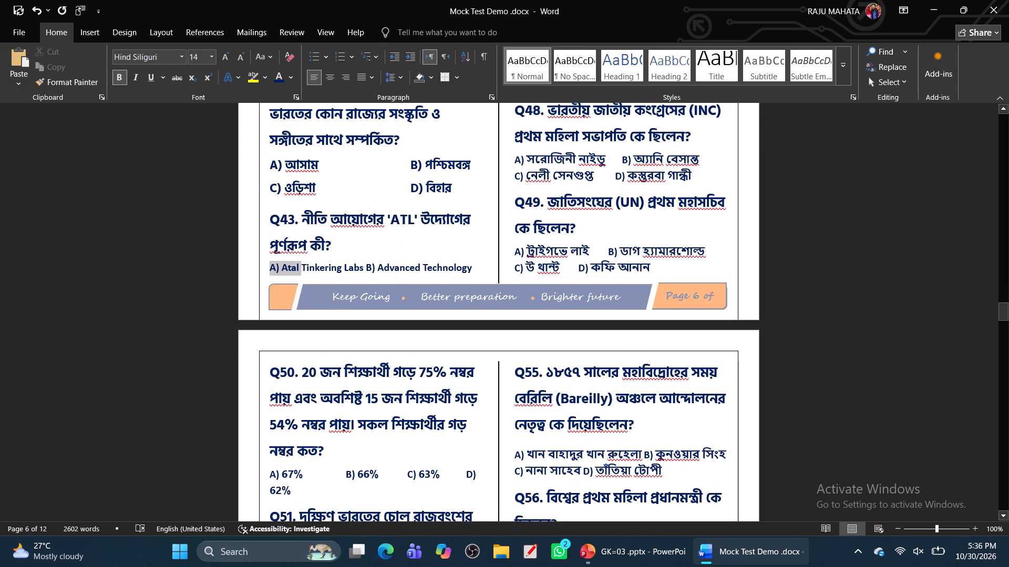
pyautogui.moveTo(326, 270); pyautogui.dragTo(466, 274)
pyautogui.click(495, 232)
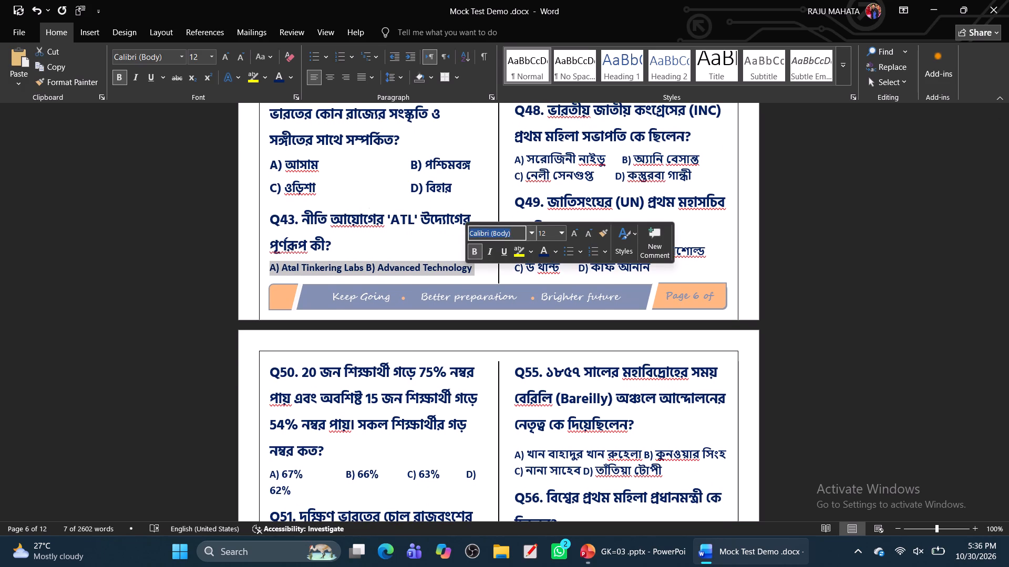
pyautogui.press('h')
pyautogui.press('Return')
pyautogui.scroll(2, 533, 185)
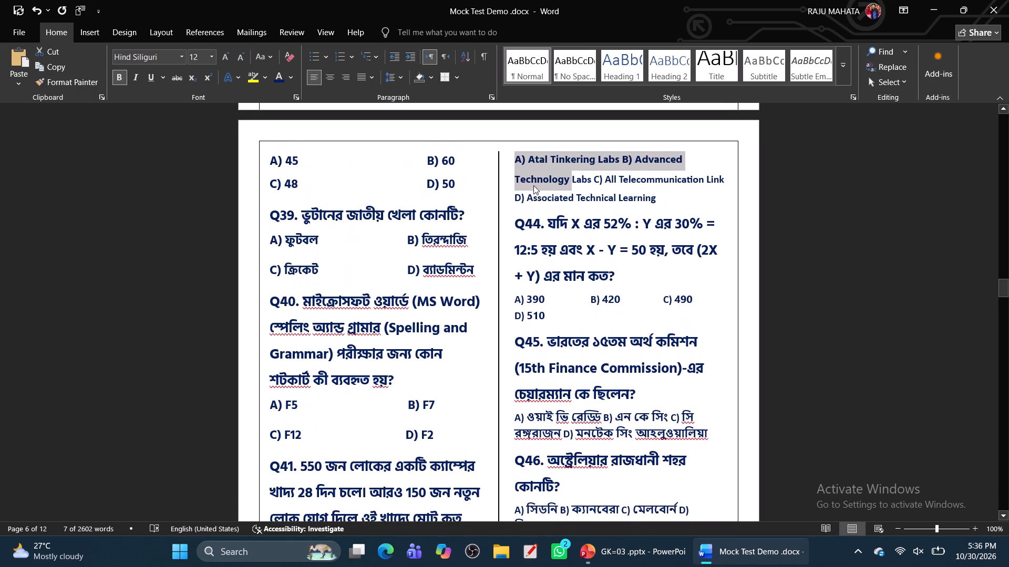
pyautogui.click(520, 164)
pyautogui.moveTo(512, 168); pyautogui.dragTo(514, 169)
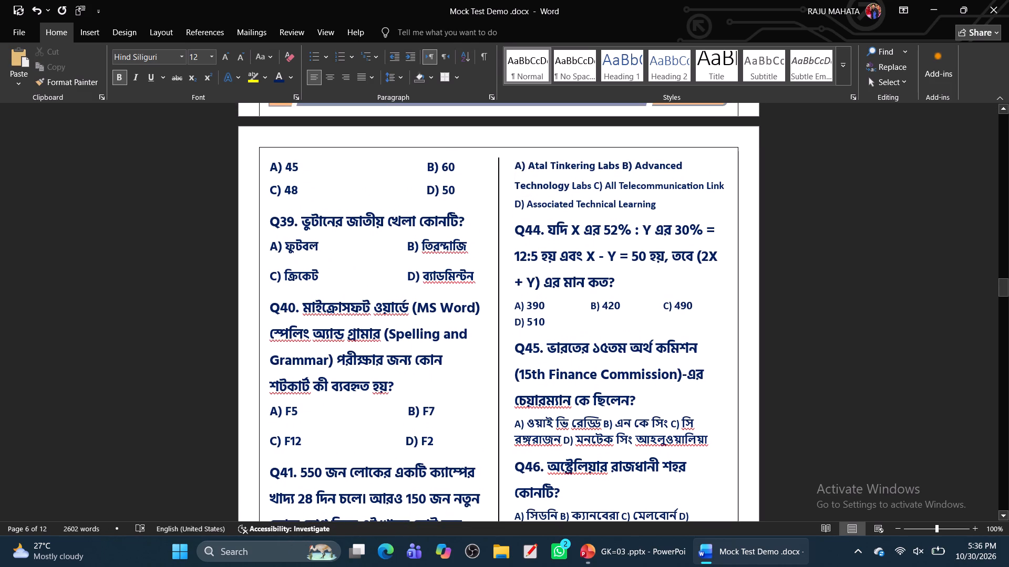
pyautogui.moveTo(514, 169); pyautogui.dragTo(669, 207)
pyautogui.click(700, 170)
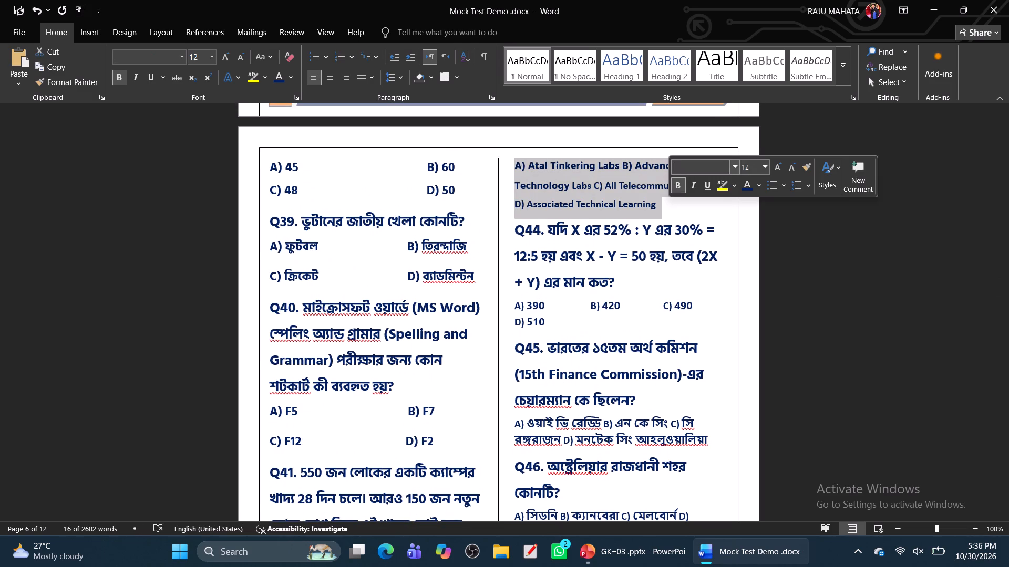
pyautogui.press('h')
pyautogui.press('Return')
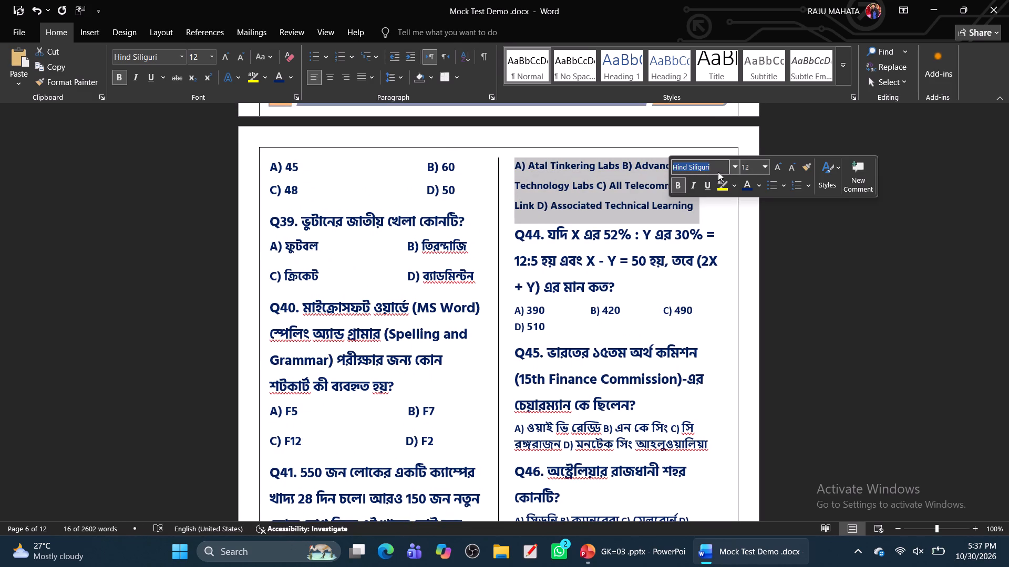
pyautogui.click(773, 165)
pyautogui.click(714, 205)
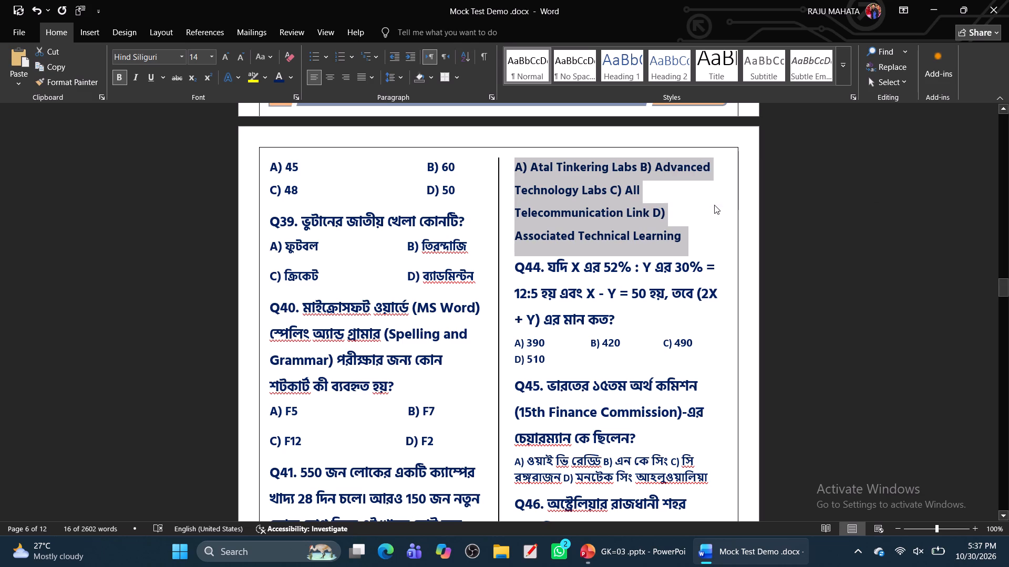
# Break Q43's options before B, C and D so that each option sits on its own line.
pyautogui.click(642, 173)
pyautogui.press('Return')
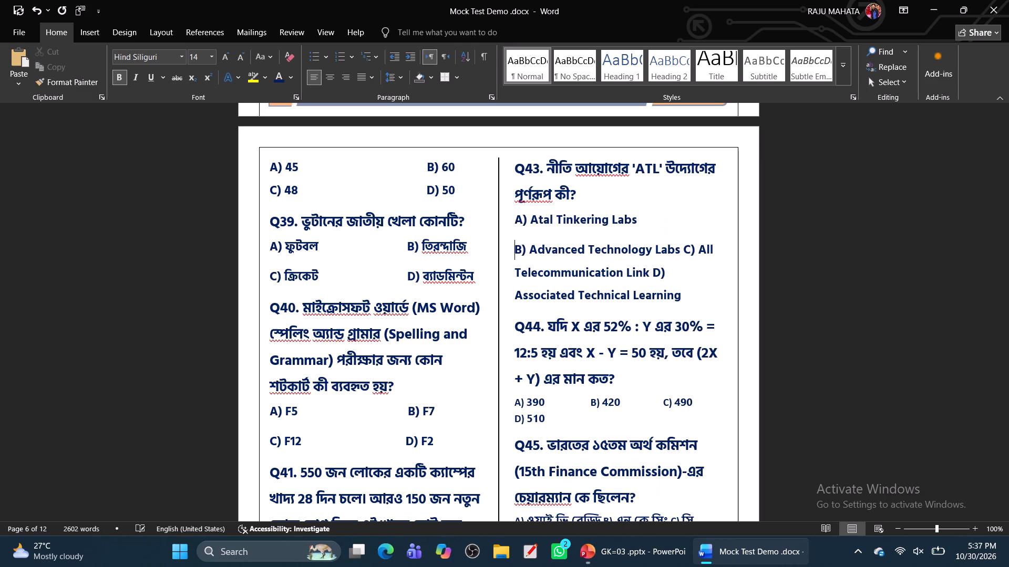
pyautogui.click(686, 250)
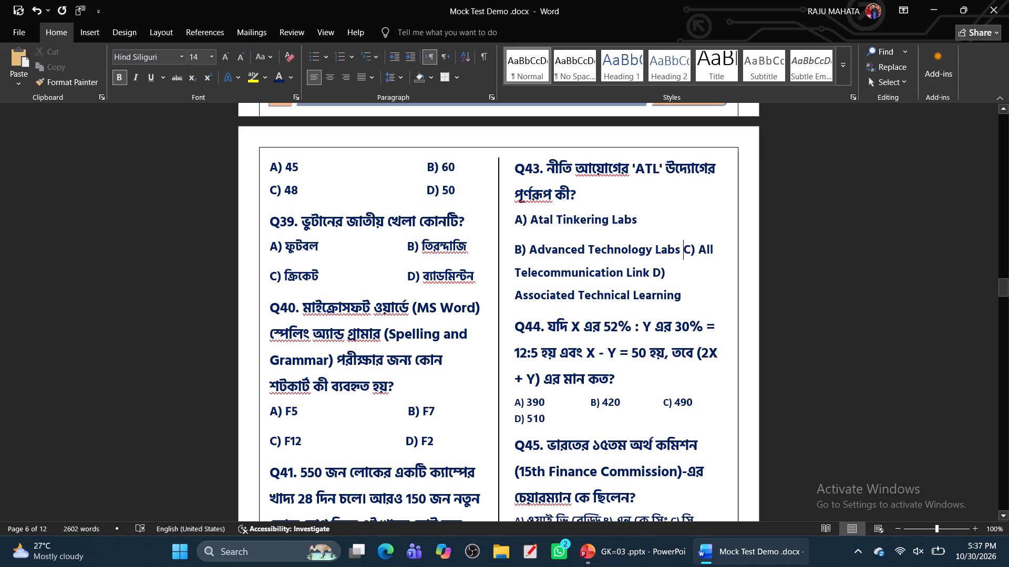
pyautogui.press('Return')
pyautogui.click(685, 286)
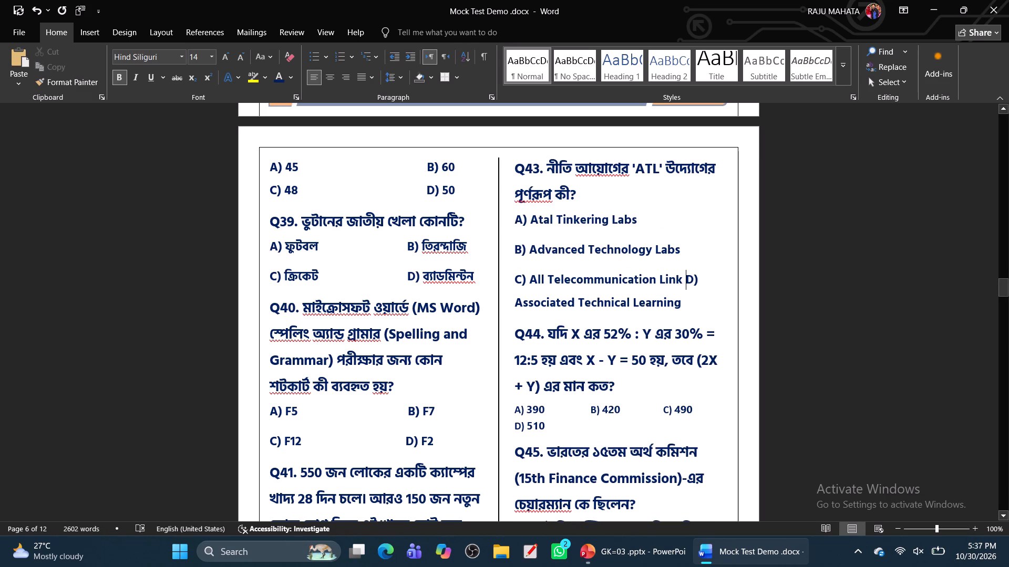
pyautogui.press('Return')
# Format Q44's answer options in Hind Siliguri, size 14.
pyautogui.scroll(-4, 685, 286)
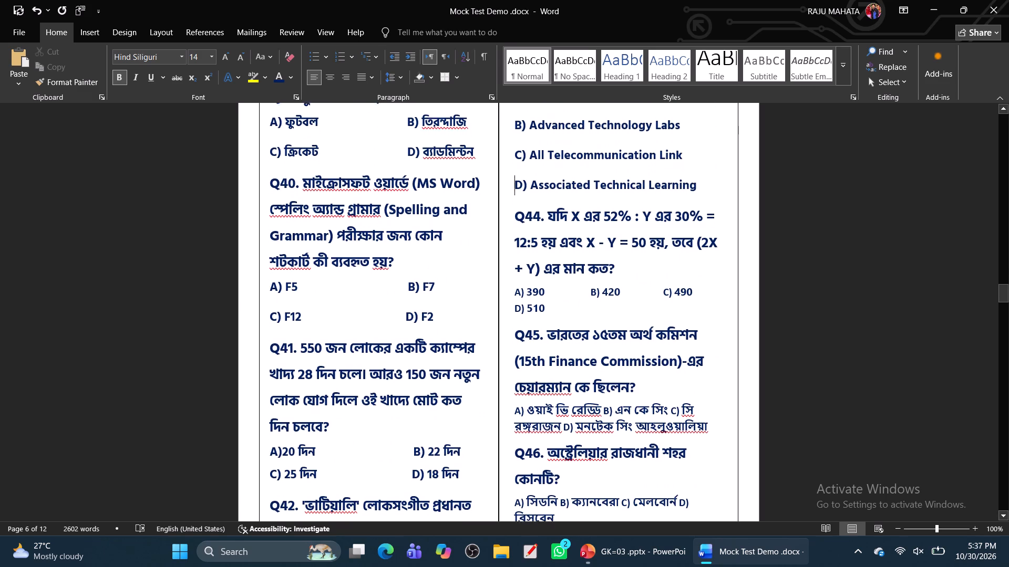
pyautogui.moveTo(514, 290); pyautogui.dragTo(550, 304)
pyautogui.click(566, 267)
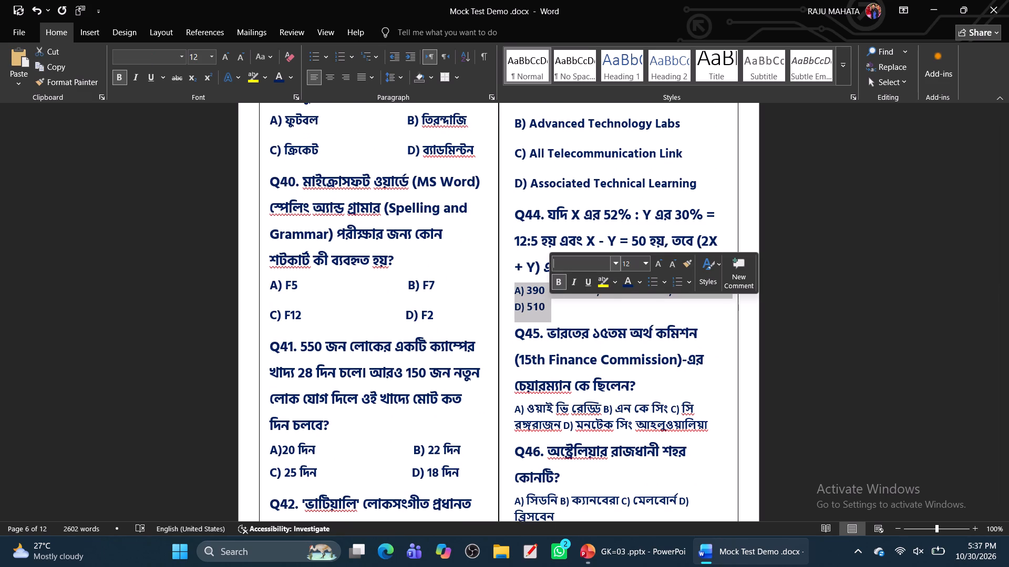
pyautogui.press('h')
pyautogui.press('Return')
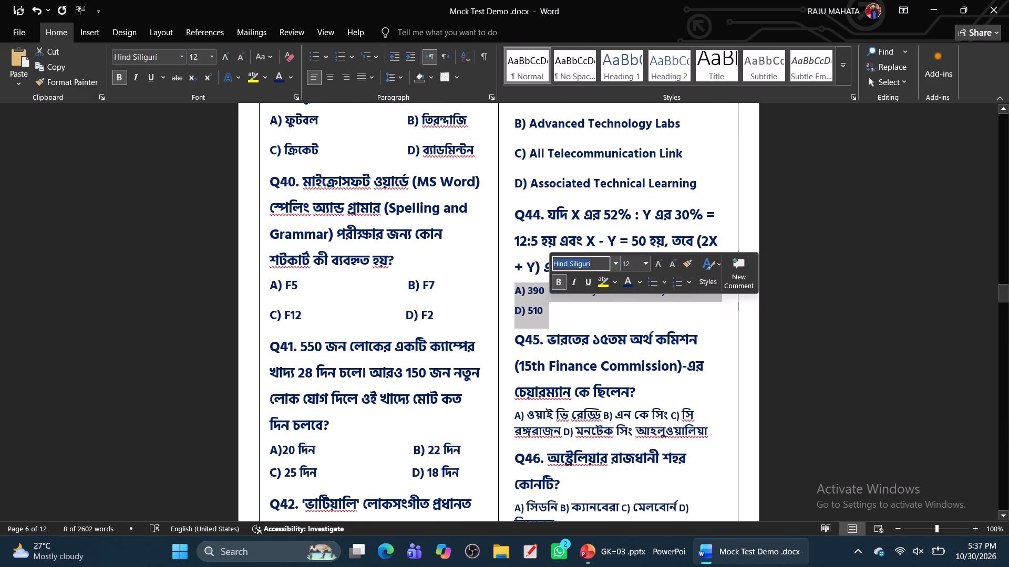
pyautogui.click(657, 258)
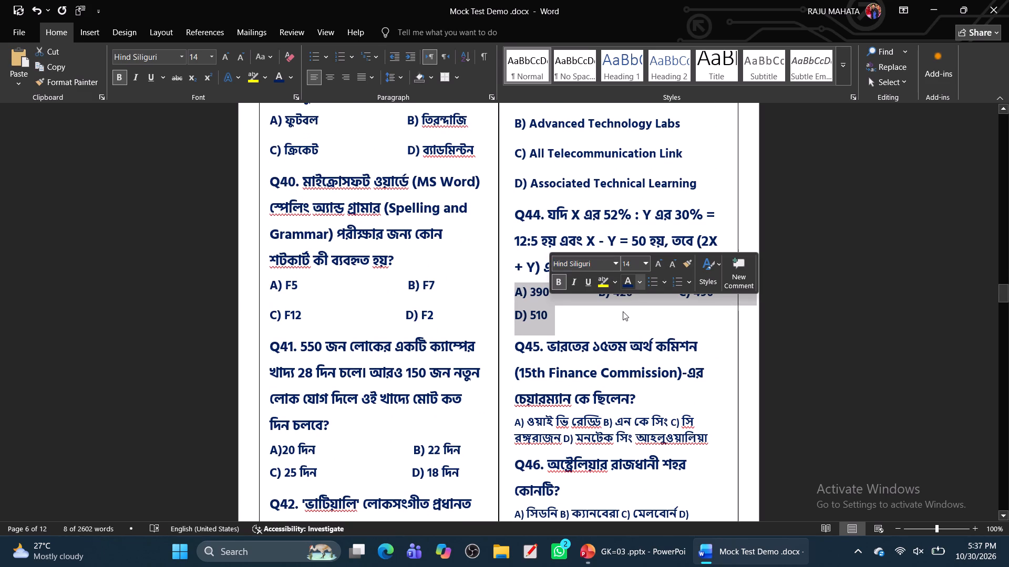
pyautogui.click(624, 312)
# Space Q44's option B farther from option A into a second column, pushing option C onto the next line.
pyautogui.click(598, 294)
pyautogui.press('space')
pyautogui.press('space')
pyautogui.press('space')
pyautogui.press('space')
pyautogui.press('space')
pyautogui.press('space')
pyautogui.press('space')
pyautogui.press('space')
pyautogui.press('space')
pyautogui.press('space')
pyautogui.press('space')
pyautogui.press('space')
pyautogui.press('space')
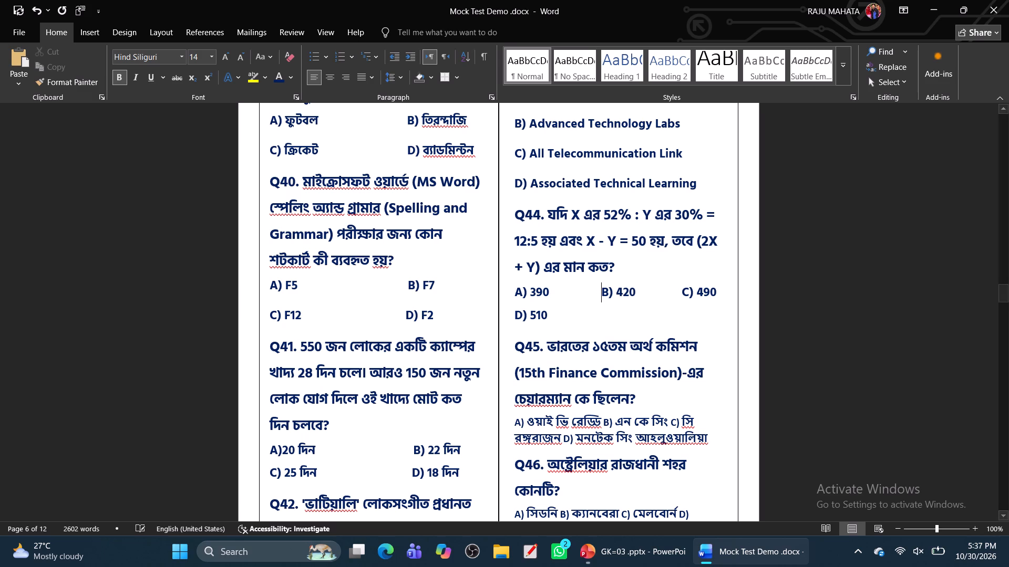
pyautogui.press('space')
pyautogui.press('space')
pyautogui.press('space')
pyautogui.press('space')
pyautogui.press('space')
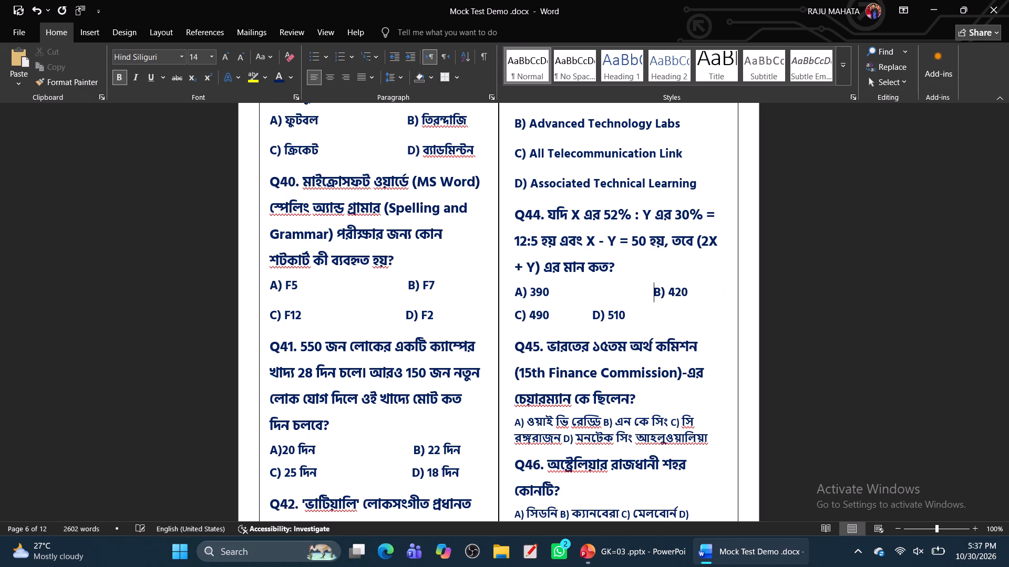
pyautogui.press('space')
# Space Q44's option D farther from option C to align beneath option B.
pyautogui.click(592, 320)
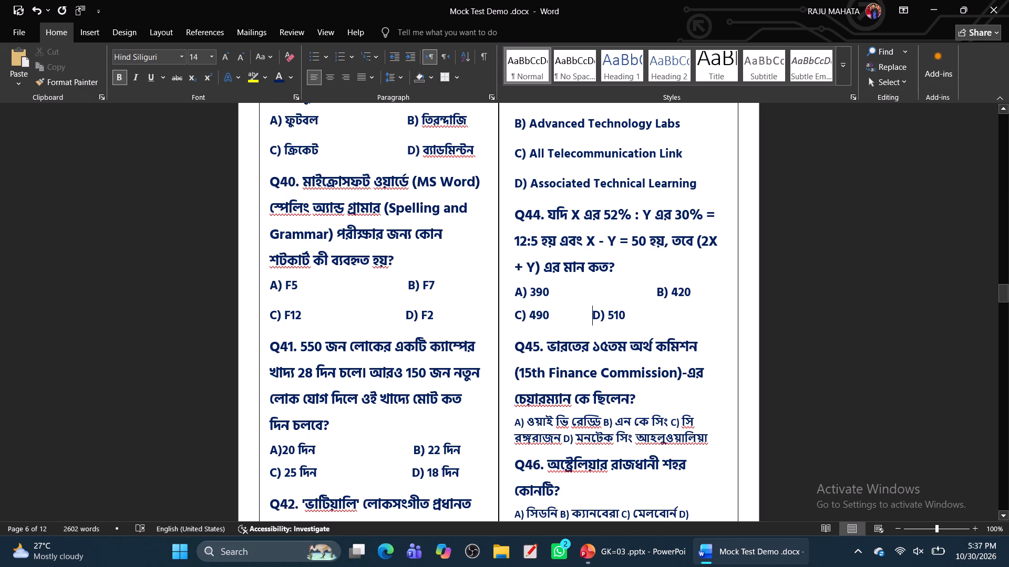
pyautogui.press('space')
pyautogui.press('space')
pyautogui.press('space')
pyautogui.press('space')
pyautogui.press('space')
pyautogui.press('space')
pyautogui.press('space')
pyautogui.press('space')
pyautogui.press('space')
pyautogui.press('space')
pyautogui.press('space')
pyautogui.press('space')
pyautogui.press('space')
pyautogui.press('space')
pyautogui.press('space')
pyautogui.press('space')
pyautogui.press('space')
pyautogui.press('space')
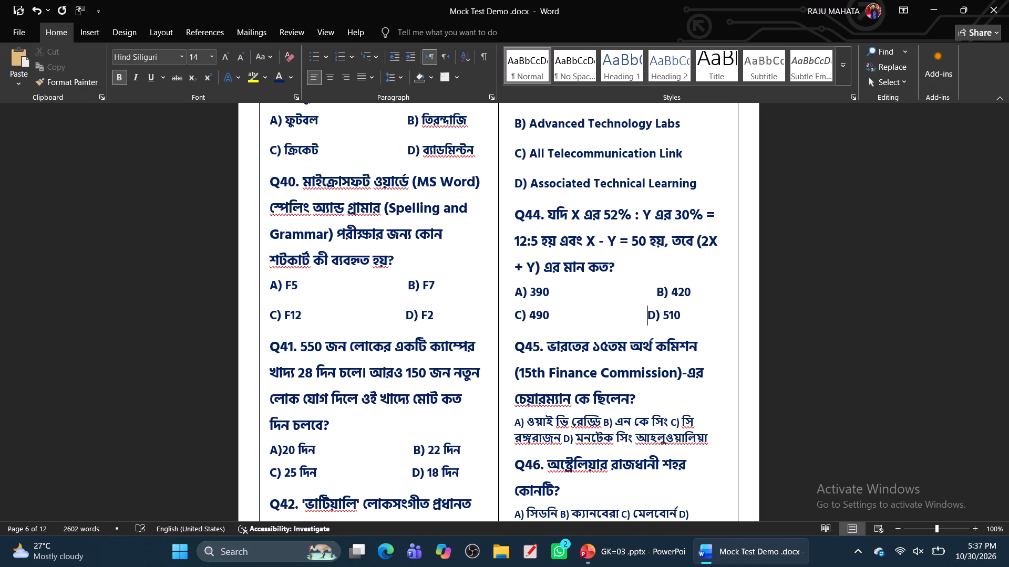
pyautogui.press('space')
pyautogui.press('space')
pyautogui.press('space')
# Format Q45's answer options in Hind Siliguri, size 14.
pyautogui.scroll(-4, 596, 320)
pyautogui.moveTo(509, 296); pyautogui.dragTo(709, 318)
pyautogui.click(728, 276)
pyautogui.press('h')
pyautogui.press('Return')
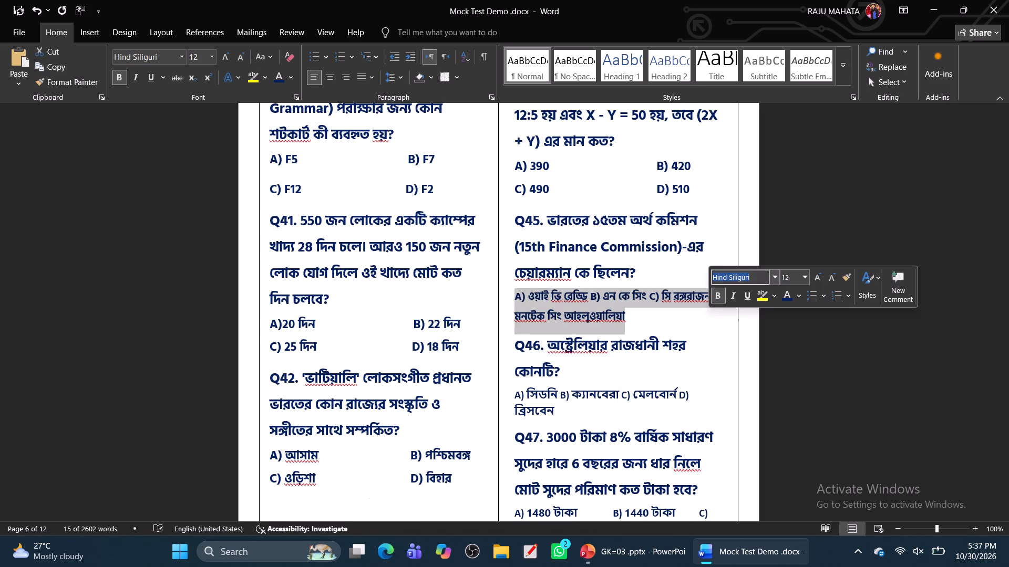
pyautogui.click(817, 278)
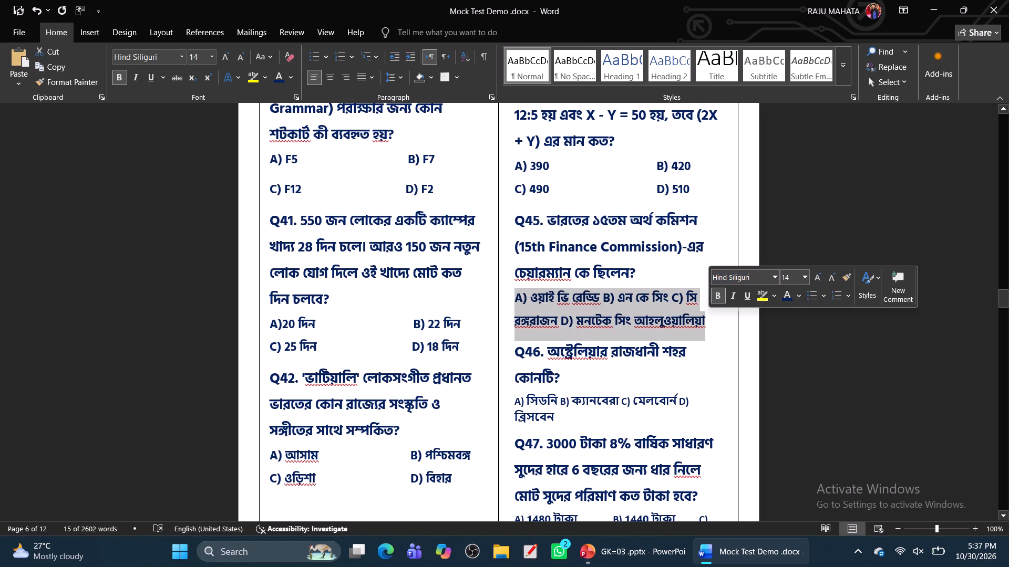
# Space Q45's option B farther from option A into a second column, pushing option C onto the next line.
pyautogui.click(746, 345)
pyautogui.click(603, 300)
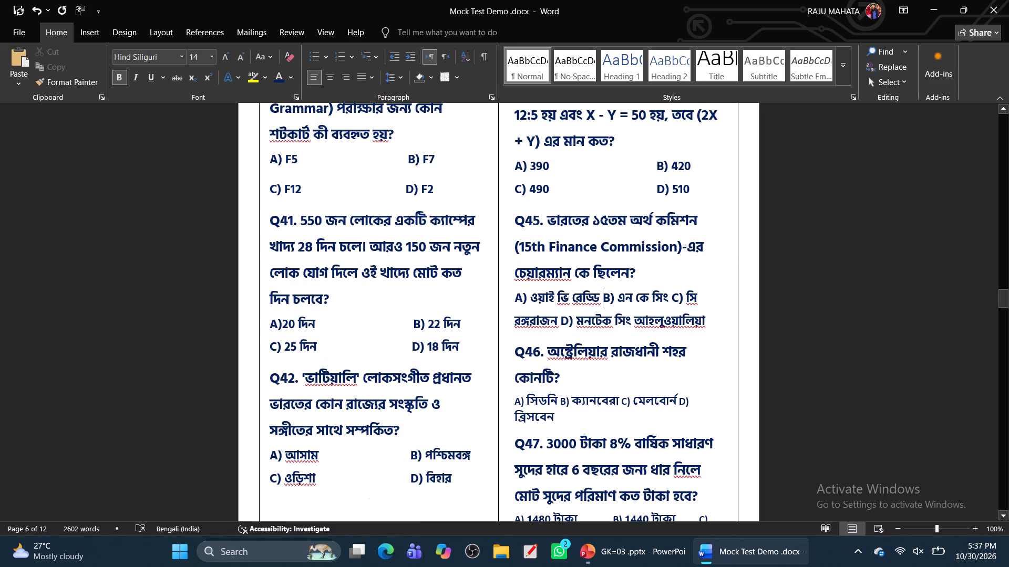
pyautogui.press('space')
pyautogui.press('space')
pyautogui.press('space')
pyautogui.press('space')
pyautogui.press('space')
pyautogui.press('space')
pyautogui.press('space')
pyautogui.press('space')
pyautogui.press('space')
pyautogui.press('space')
pyautogui.press('space')
pyautogui.press('space')
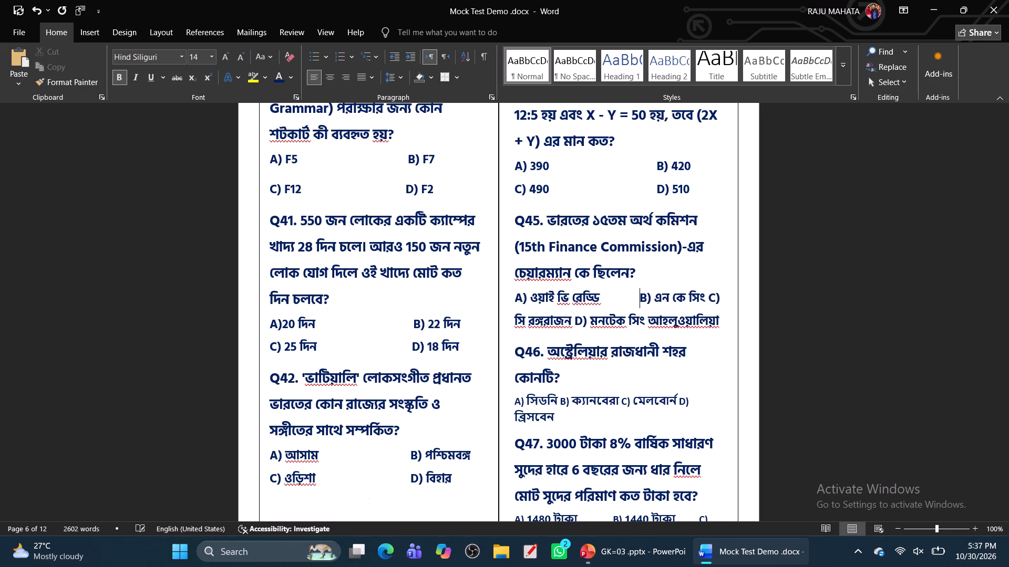
pyautogui.press('space')
pyautogui.press('space')
pyautogui.press('space')
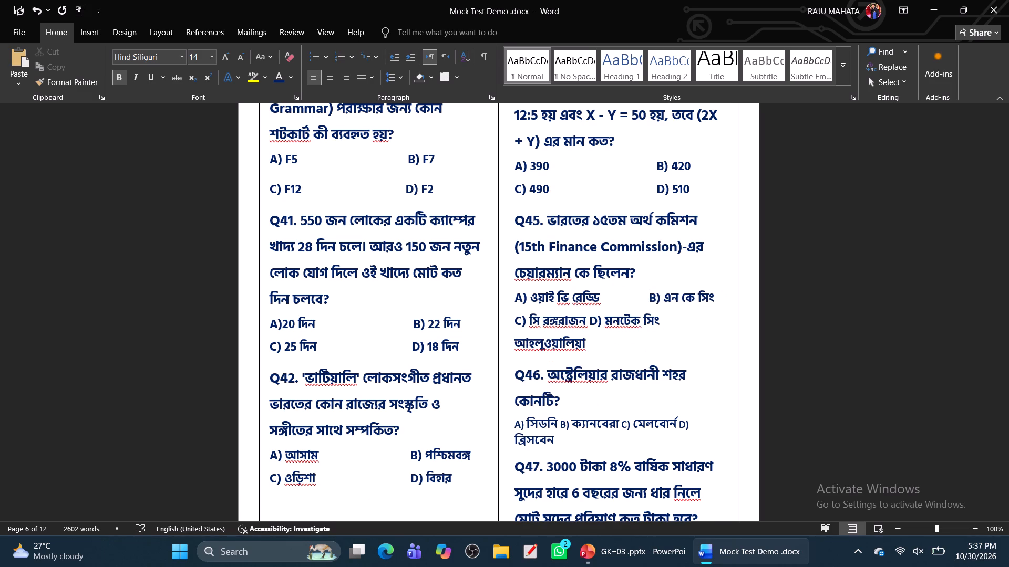
# Space Q45's long option D away from option C and break it onto its own line.
pyautogui.click(589, 325)
pyautogui.press('space')
pyautogui.press('space')
pyautogui.press('space')
pyautogui.press('space')
pyautogui.press('space')
pyautogui.press('space')
pyautogui.press('space')
pyautogui.press('space')
pyautogui.press('space')
pyautogui.press('space')
pyautogui.press('space')
pyautogui.press('space')
pyautogui.press('space')
pyautogui.press('space')
pyautogui.press('space')
pyautogui.press('space')
pyautogui.press('space')
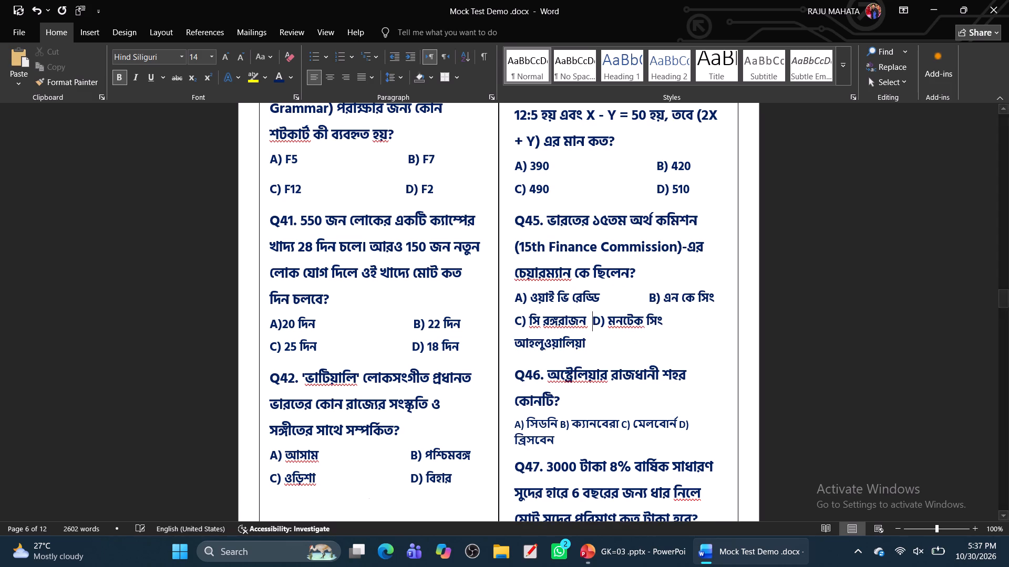
pyautogui.press('space')
pyautogui.press('space')
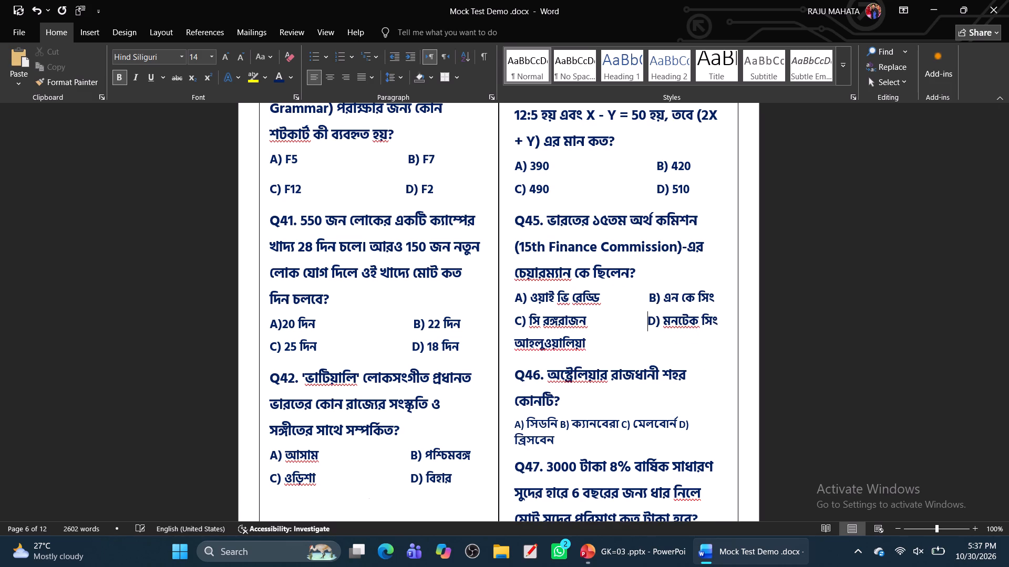
pyautogui.press('Return')
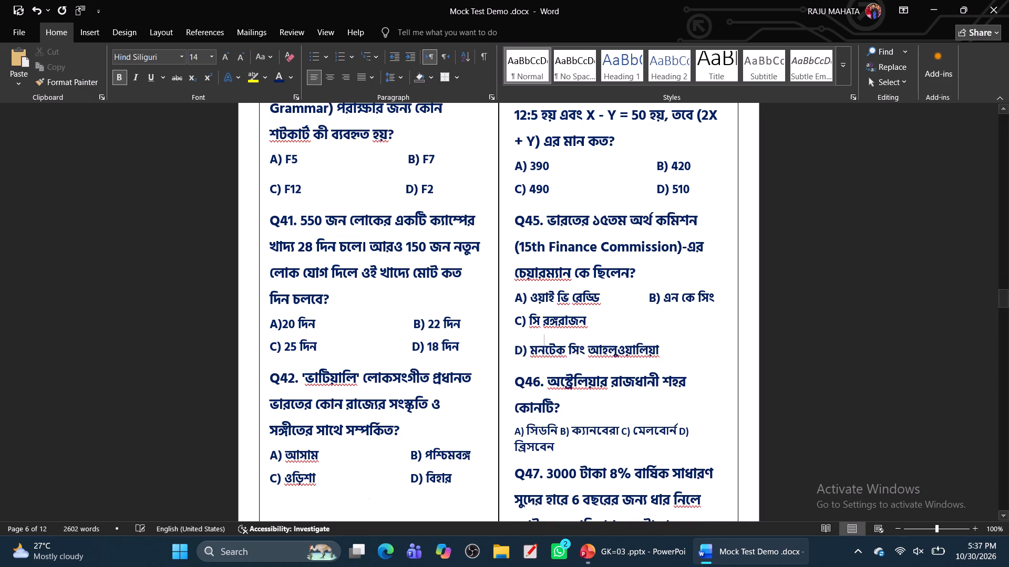
# Format Q46's answer options in Hind Siliguri, size 14.
pyautogui.scroll(-5, 631, 323)
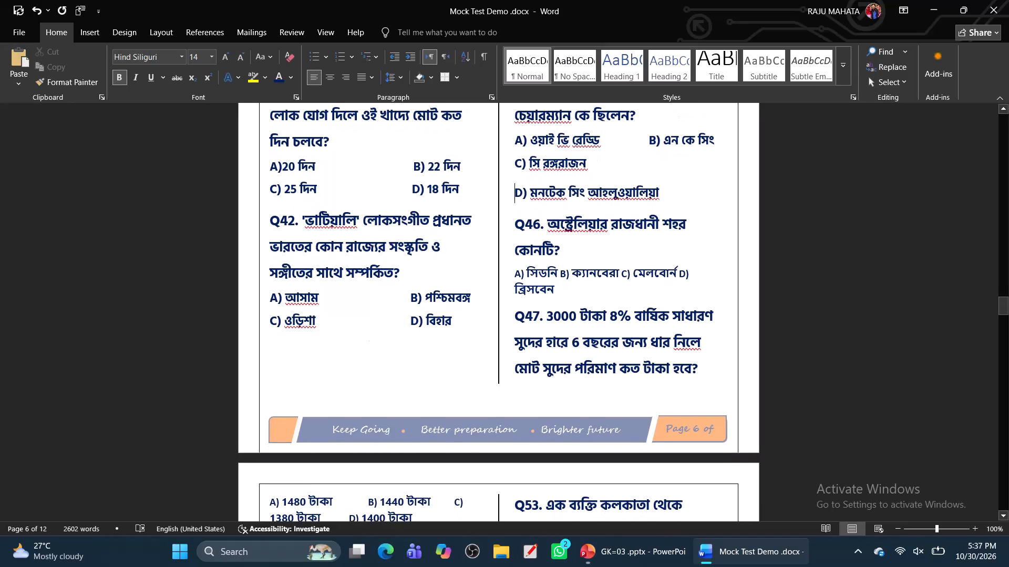
pyautogui.moveTo(510, 273); pyautogui.dragTo(553, 290)
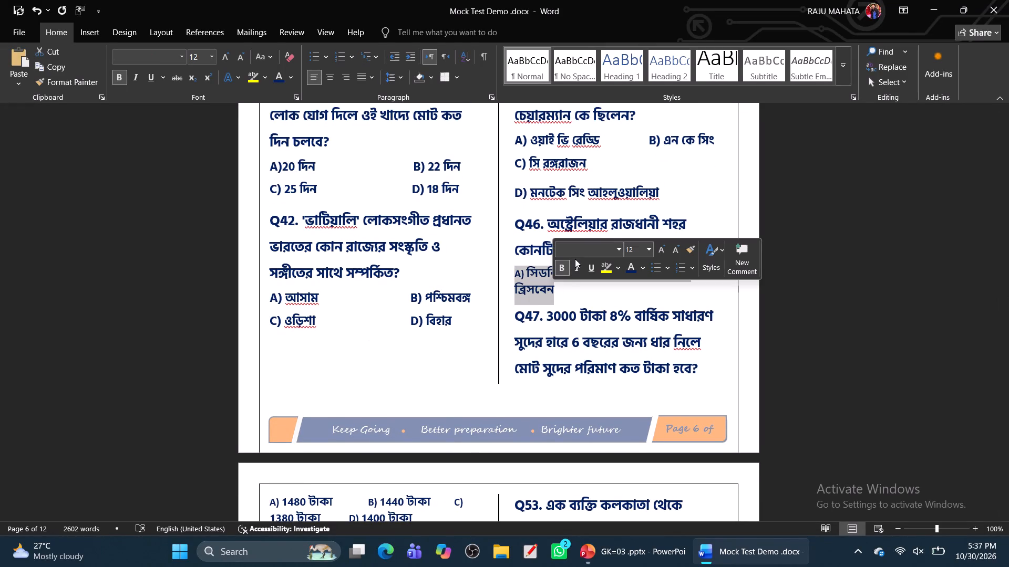
pyautogui.click(575, 259)
pyautogui.click(578, 254)
pyautogui.click(578, 251)
pyautogui.press('h')
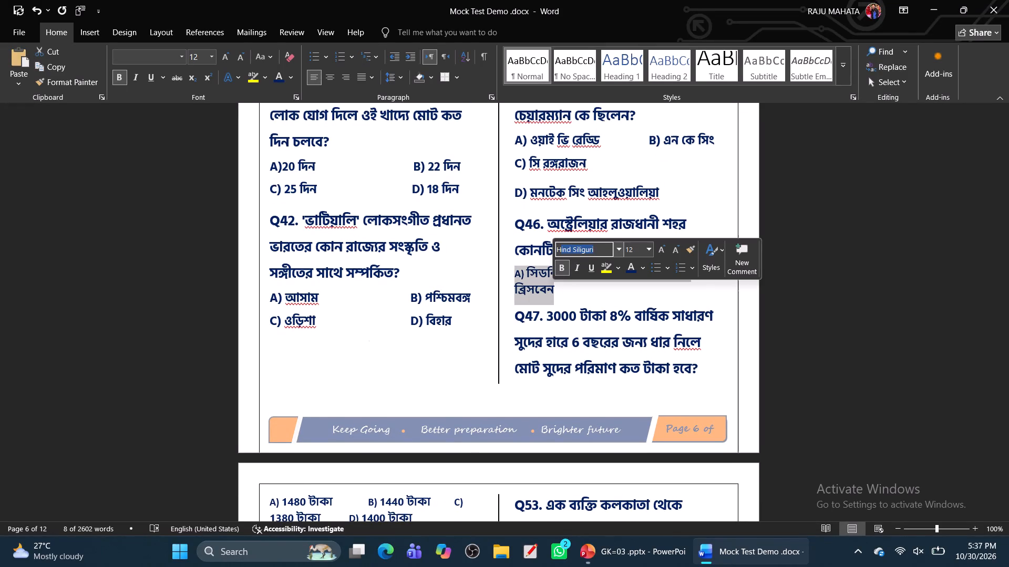
pyautogui.press('Return')
pyautogui.click(662, 246)
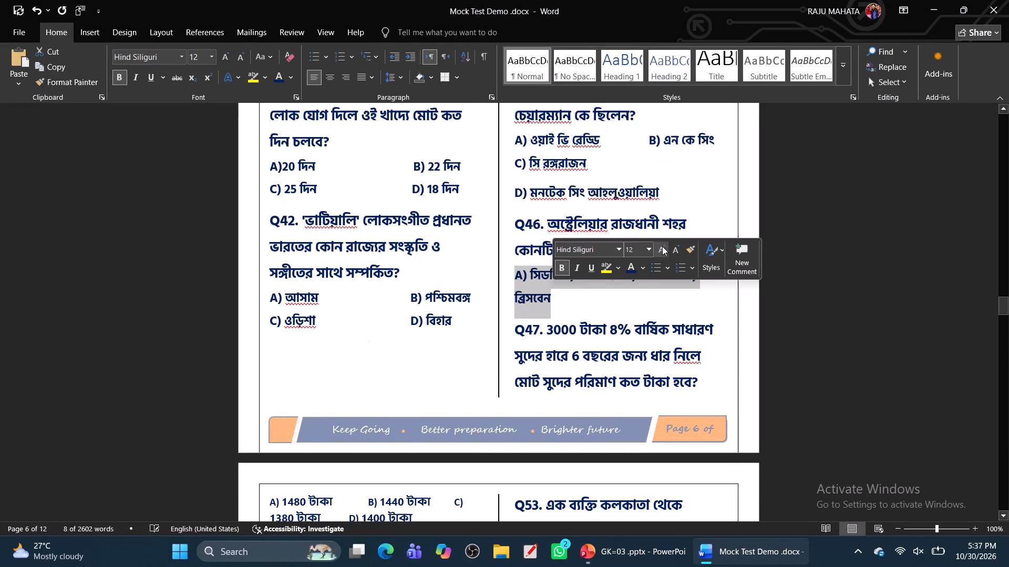
pyautogui.click(577, 304)
# Space Q46's option B farther from option A into a second column.
pyautogui.click(563, 279)
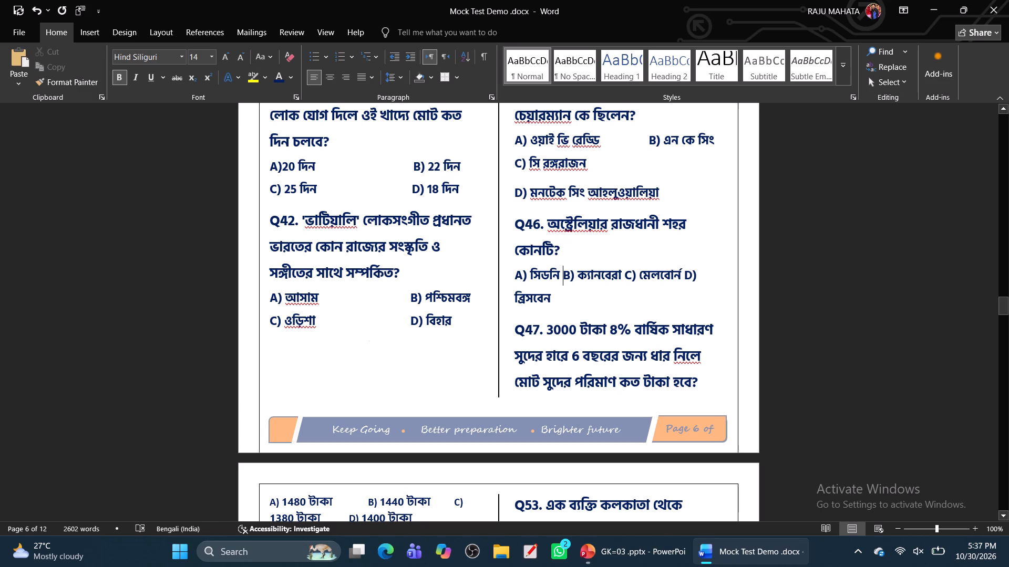
pyautogui.press('space')
pyautogui.press('space')
pyautogui.press('space')
pyautogui.press('space')
pyautogui.press('space')
pyautogui.press('space')
pyautogui.press('space')
pyautogui.press('space')
pyautogui.press('space')
pyautogui.press('space')
pyautogui.press('space')
pyautogui.press('space')
pyautogui.press('space')
pyautogui.press('space')
pyautogui.press('space')
pyautogui.press('space')
pyautogui.press('space')
pyautogui.press('space')
pyautogui.press('space')
pyautogui.press('space')
pyautogui.press('space')
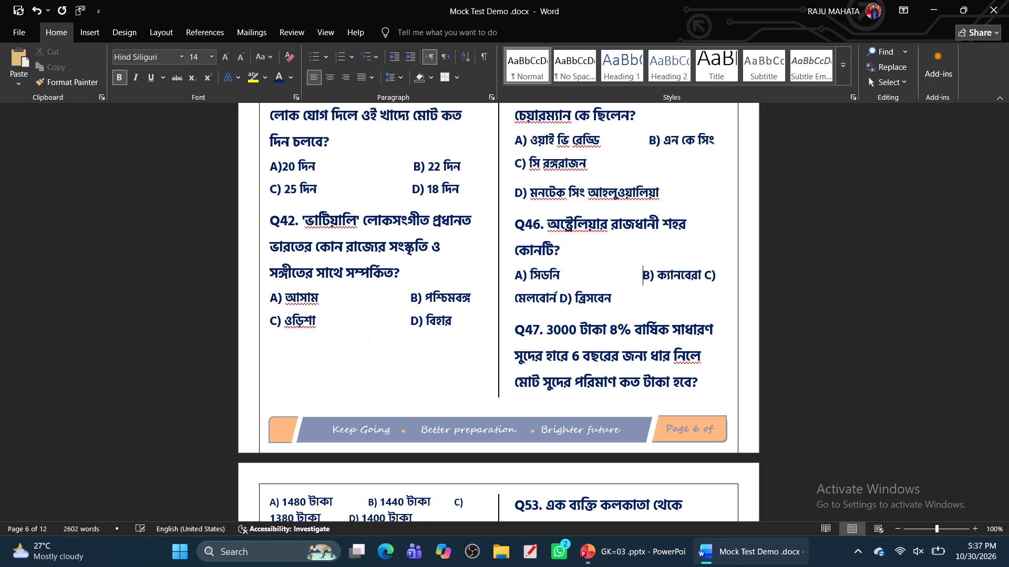
pyautogui.press('space')
pyautogui.press('space')
pyautogui.press('space')
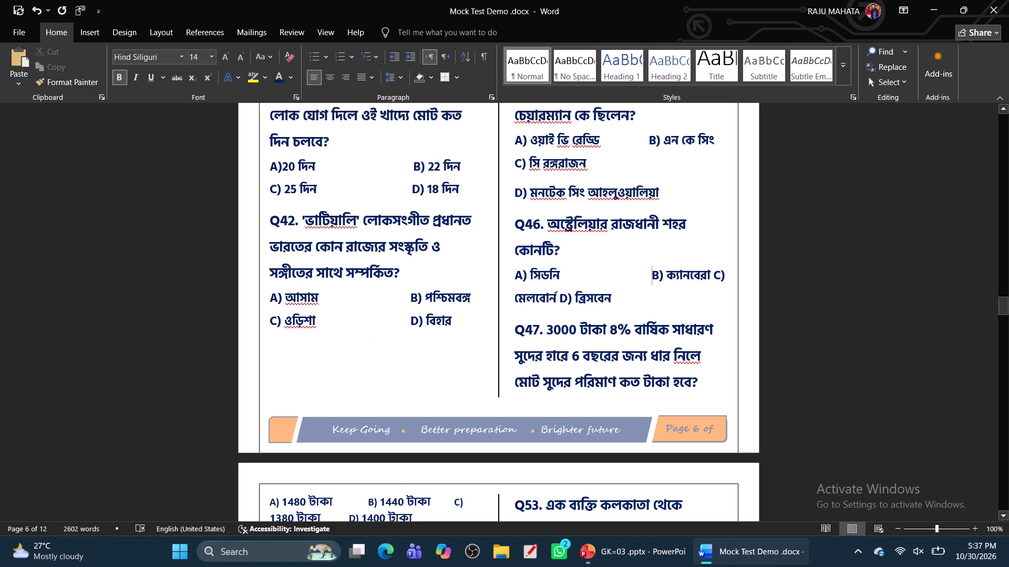
# Break Q46's option C onto a new line below option A.
pyautogui.click(718, 277)
pyautogui.click(714, 277)
pyautogui.press('Return')
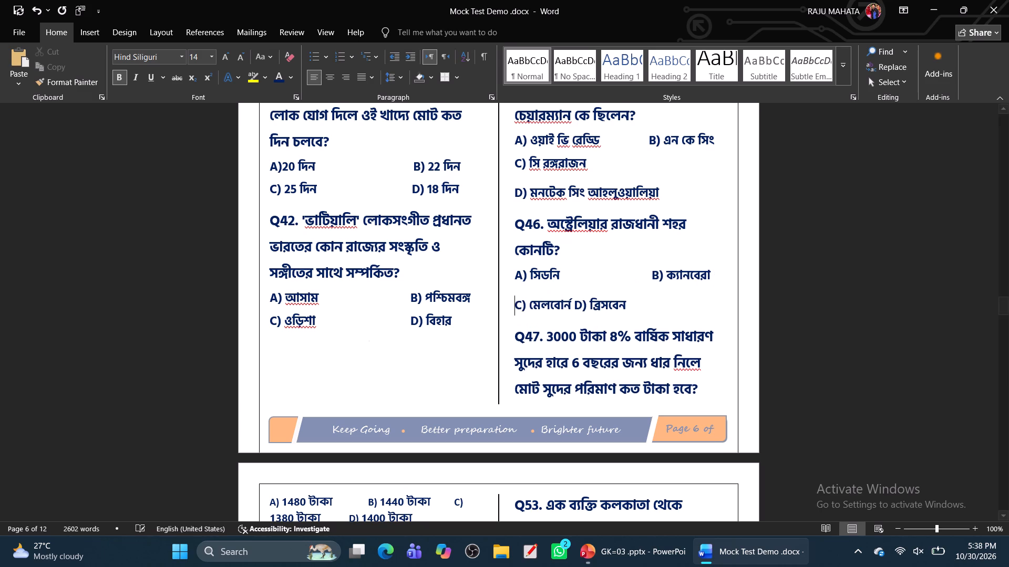
# Space Q46's option D farther from option C to align beneath option B.
pyautogui.click(572, 306)
pyautogui.press('space')
pyautogui.press('space')
pyautogui.press('space')
pyautogui.press('space')
pyautogui.press('space')
pyautogui.press('space')
pyautogui.press('space')
pyautogui.press('space')
pyautogui.press('space')
pyautogui.press('space')
pyautogui.press('space')
pyautogui.press('space')
pyautogui.press('space')
pyautogui.press('space')
pyautogui.press('space')
pyautogui.press('space')
pyautogui.press('space')
pyautogui.press('space')
pyautogui.press('space')
pyautogui.press('space')
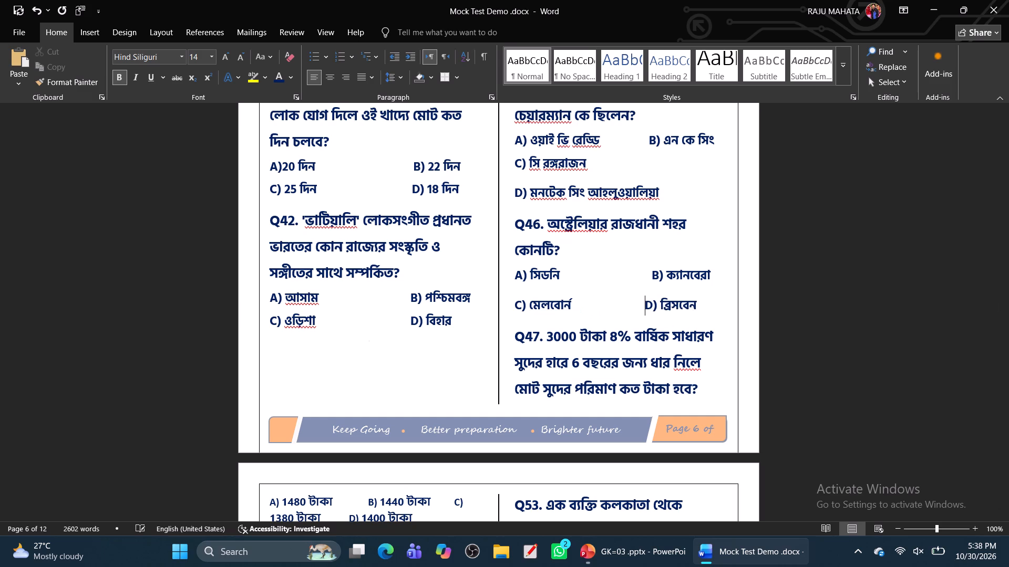
pyautogui.press('space')
pyautogui.press('space')
# Format Q47's answer options, at the start of page 7, in Hind Siliguri, size 14.
pyautogui.scroll(-6, 573, 306)
pyautogui.moveTo(269, 307); pyautogui.dragTo(414, 331)
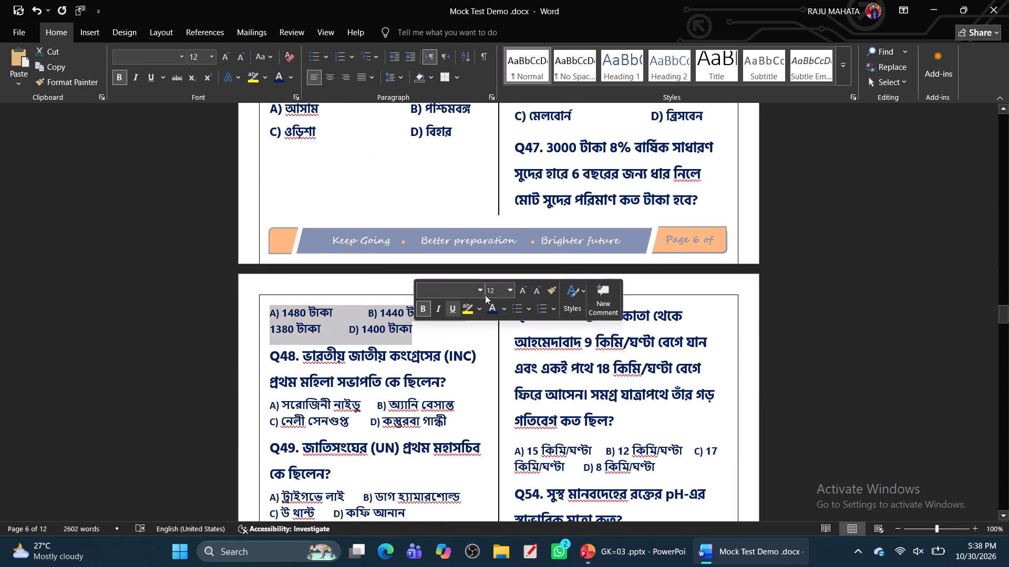
pyautogui.click(445, 292)
pyautogui.press('h')
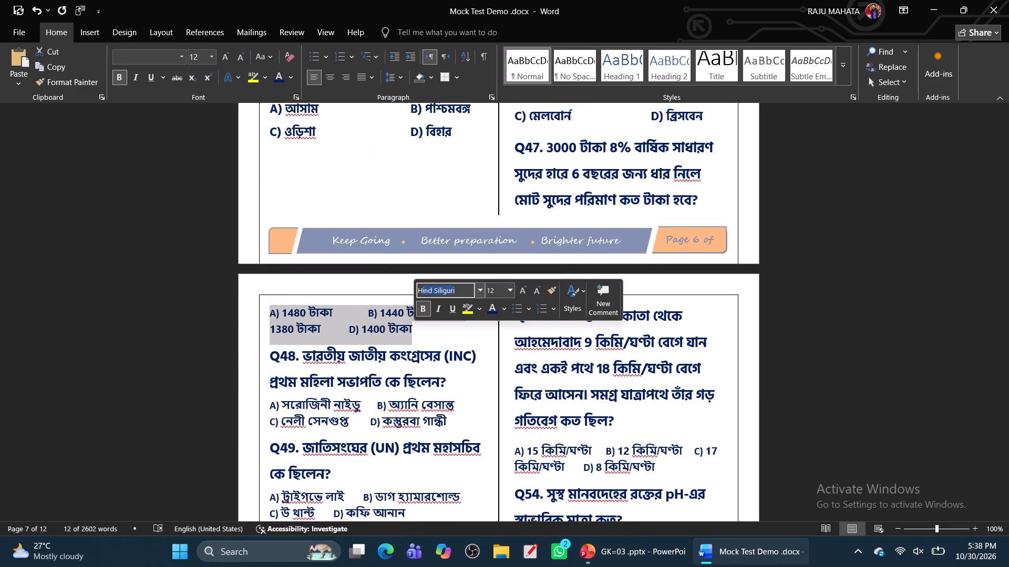
pyautogui.press('Return')
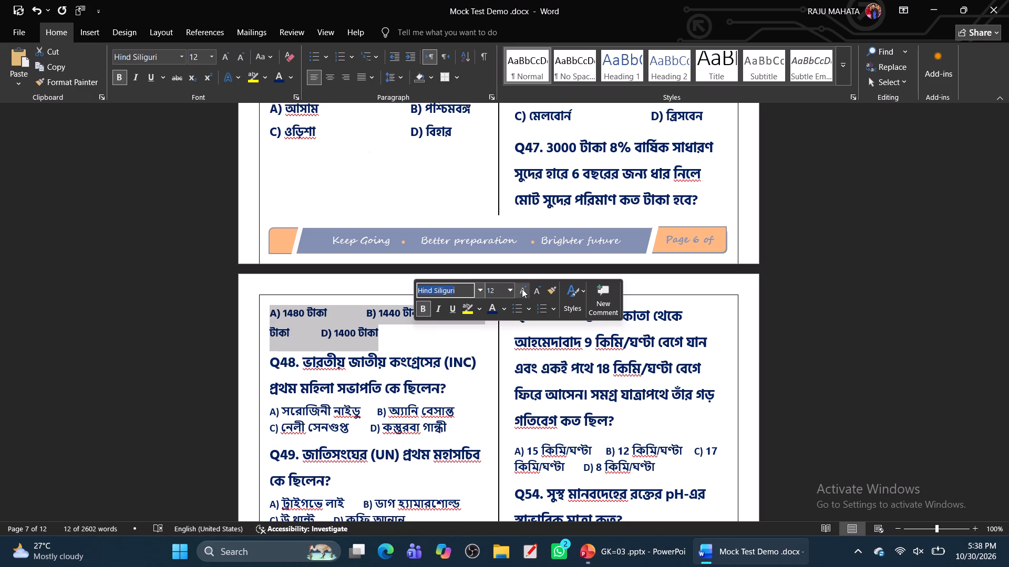
pyautogui.doubleClick(522, 289)
pyautogui.click(537, 289)
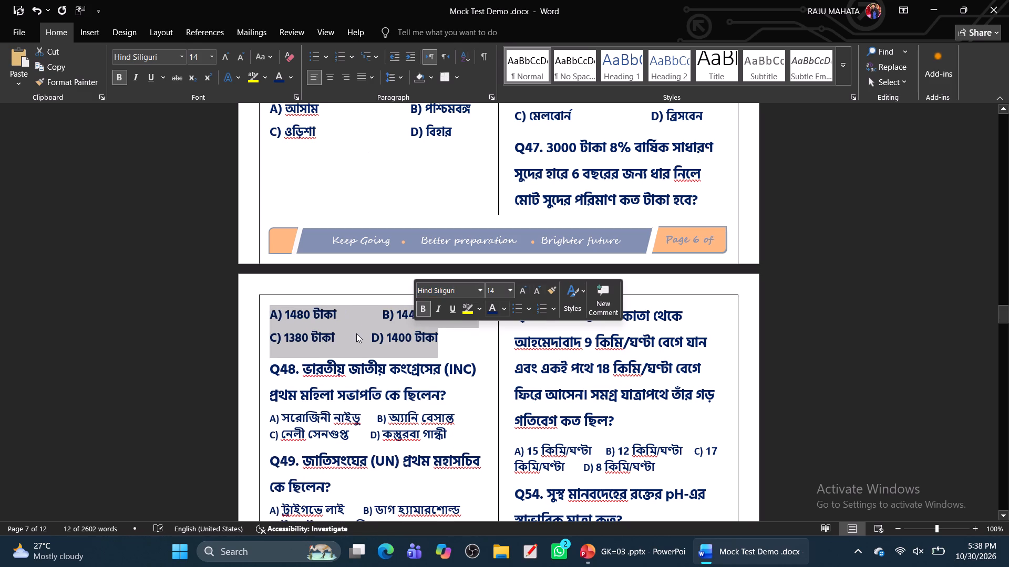
pyautogui.click(356, 333)
# Space Q47's option B farther from option A into a second column.
pyautogui.click(380, 317)
pyautogui.press('space')
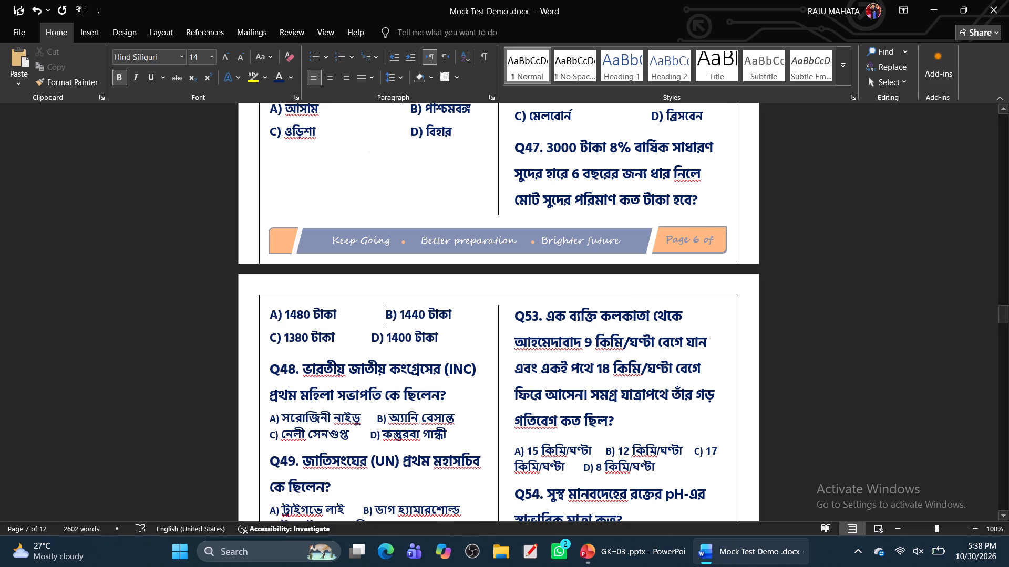
pyautogui.press('space')
pyautogui.press('space')
pyautogui.press('space')
pyautogui.press('space')
pyautogui.press('space')
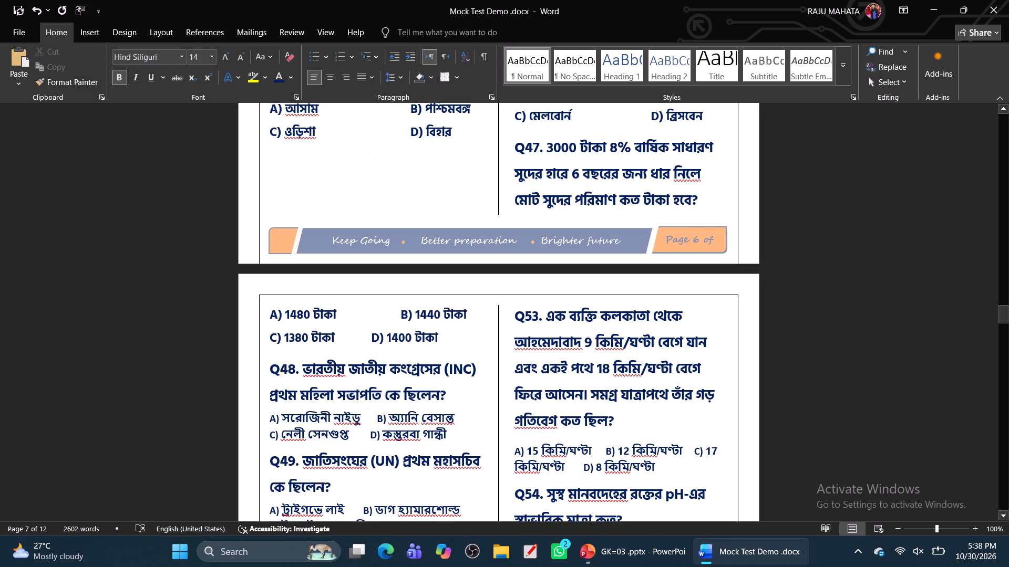
# Space Q47's option D farther from option C to align beneath option B.
pyautogui.click(363, 343)
pyautogui.press('space')
pyautogui.press('space')
pyautogui.press('space')
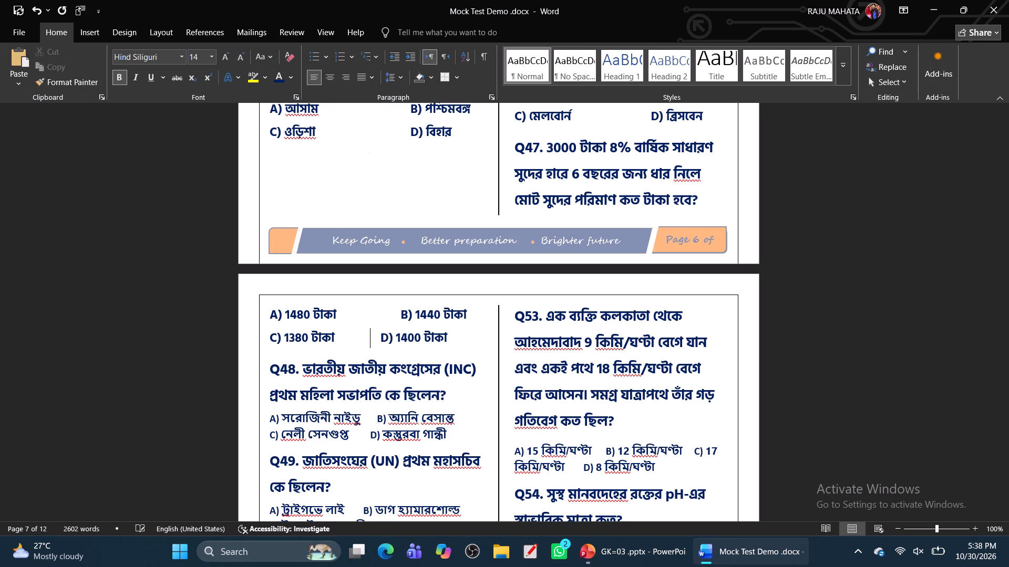
pyautogui.press('space')
pyautogui.press('space')
pyautogui.press('space')
pyautogui.press('space')
pyautogui.press('space')
pyautogui.press('space')
pyautogui.press('space')
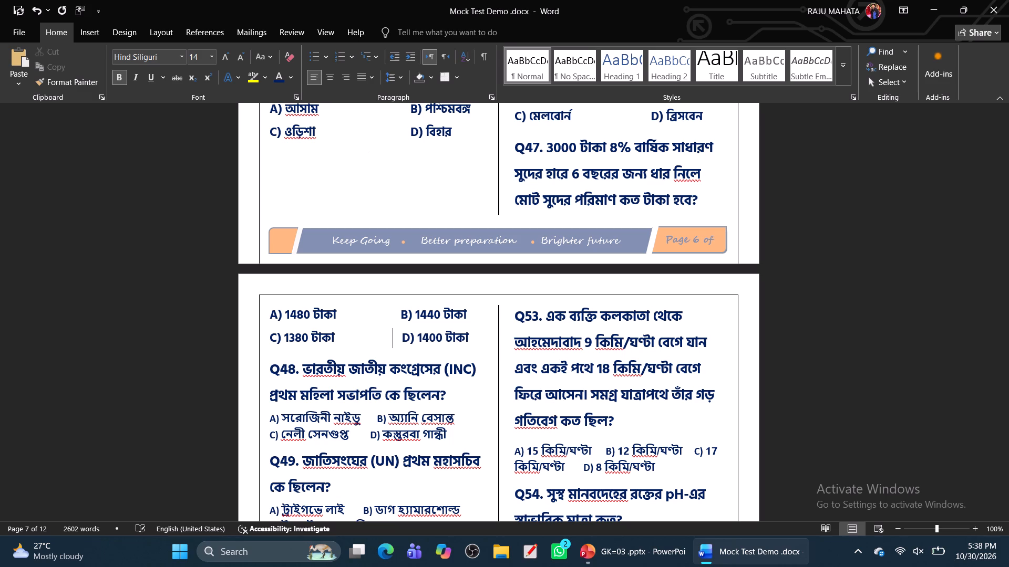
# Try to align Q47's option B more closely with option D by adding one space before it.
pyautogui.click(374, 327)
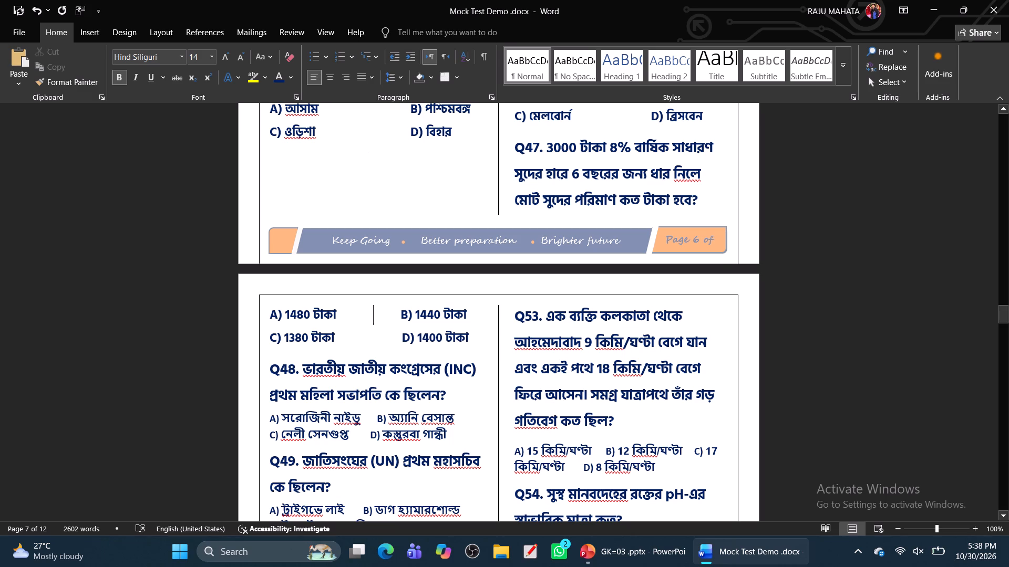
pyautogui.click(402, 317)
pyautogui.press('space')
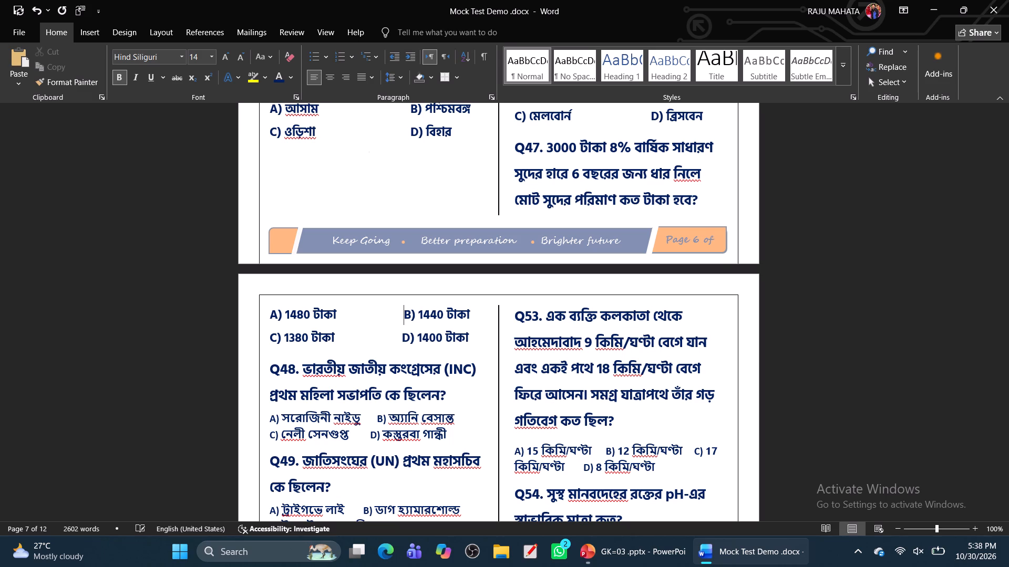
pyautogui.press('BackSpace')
# Format Q48's answer options in Hind Siliguri, size 14.
pyautogui.scroll(-3, 399, 323)
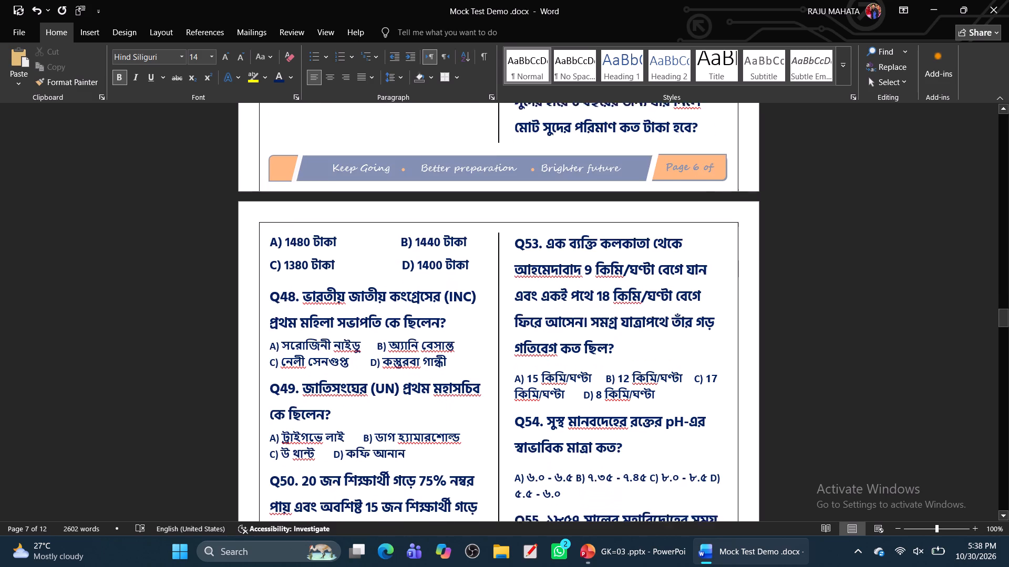
pyautogui.moveTo(260, 322); pyautogui.dragTo(374, 343)
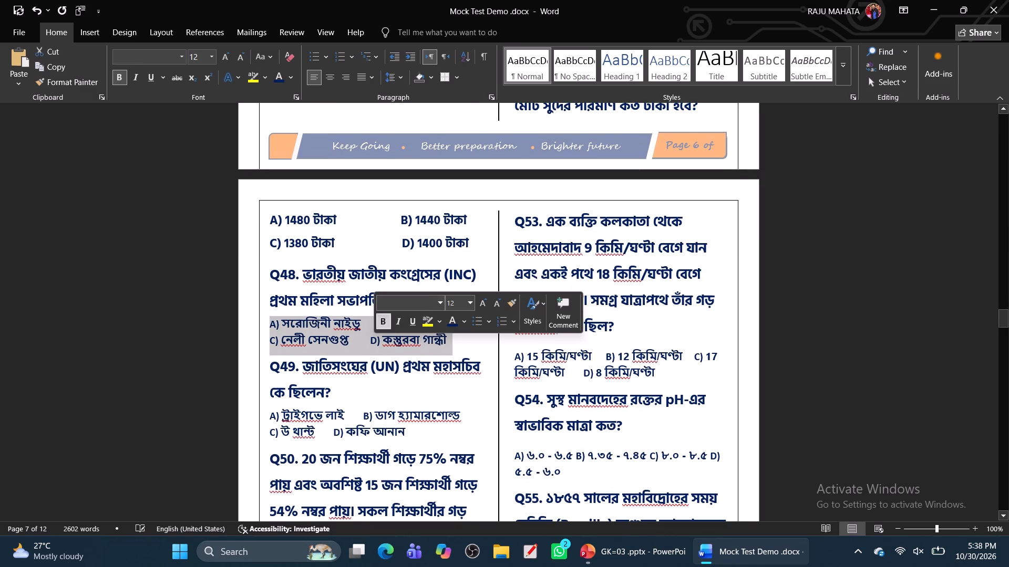
pyautogui.click(403, 301)
pyautogui.press('h')
pyautogui.press('Return')
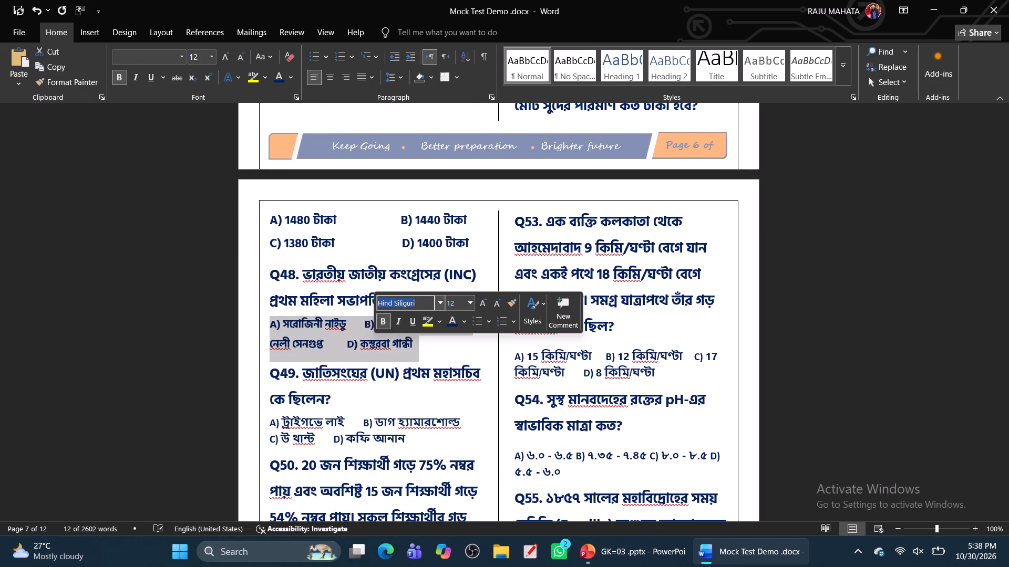
pyautogui.click(479, 307)
pyautogui.click(331, 357)
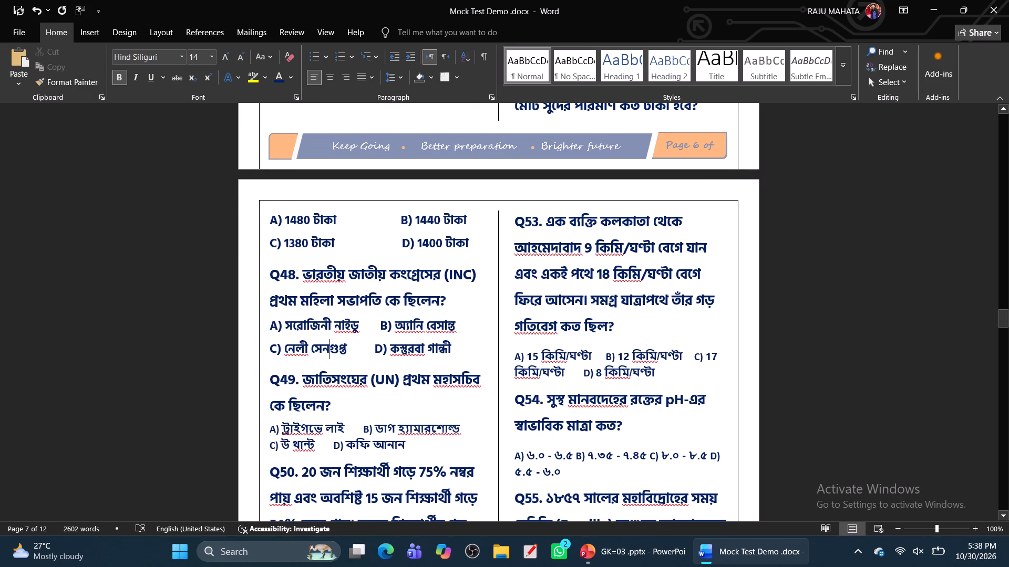
# Space Q48's option B farther from option A into a second column.
pyautogui.click(380, 328)
pyautogui.press('space')
pyautogui.press('space')
pyautogui.press('space')
pyautogui.press('space')
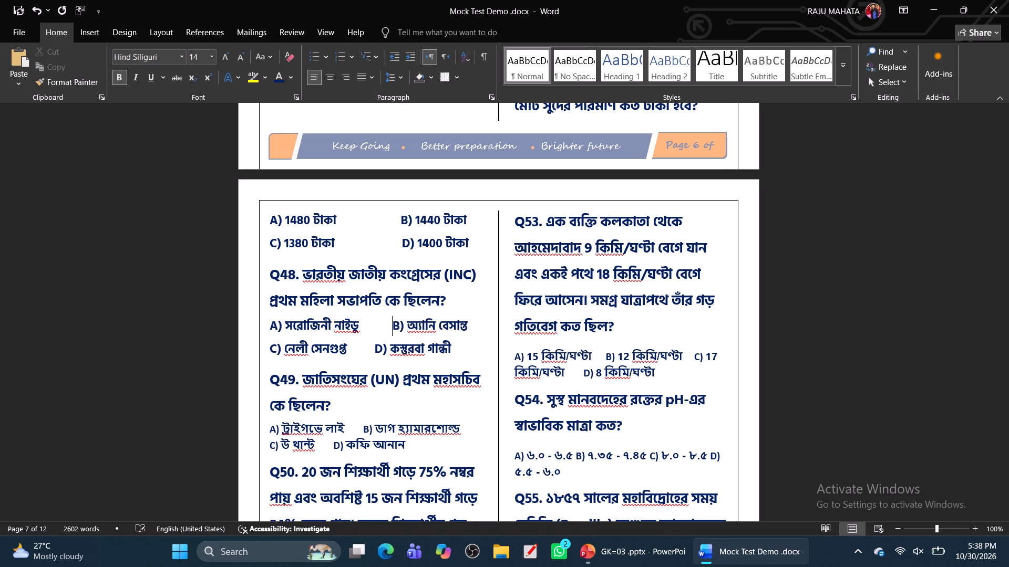
pyautogui.press('space')
pyautogui.press('space')
pyautogui.press('space')
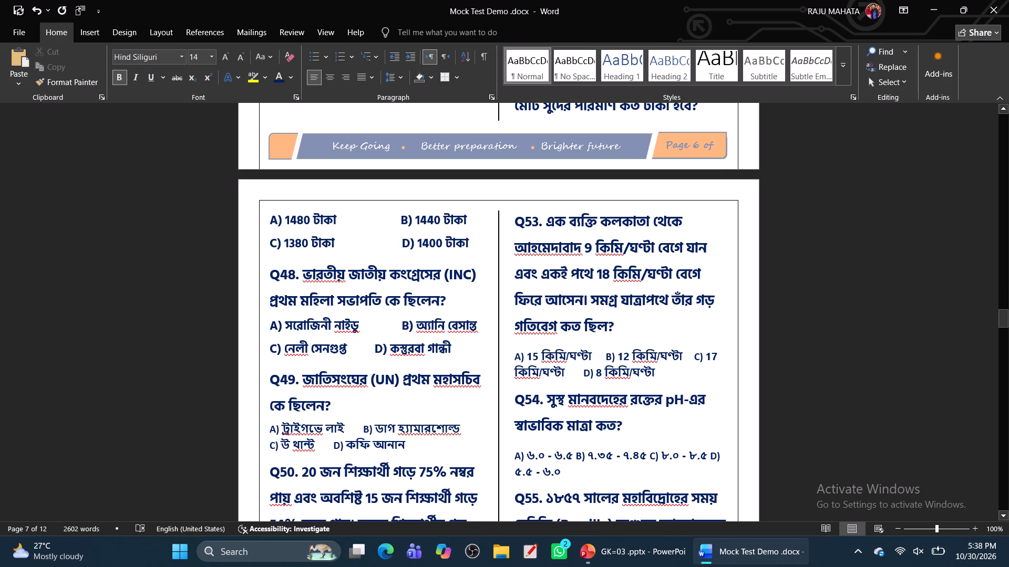
# Space Q48's option D farther from option C to align beneath option B.
pyautogui.click(376, 353)
pyautogui.press('space')
pyautogui.press('space')
pyautogui.press('space')
pyautogui.press('space')
pyautogui.press('space')
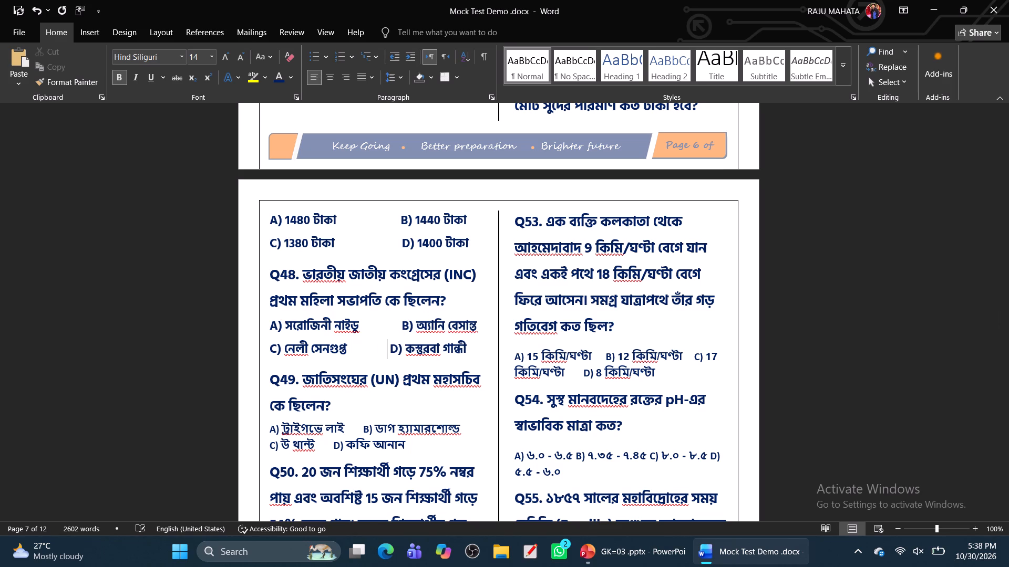
pyautogui.press('space')
pyautogui.press('space')
pyautogui.press('space')
pyautogui.press('space')
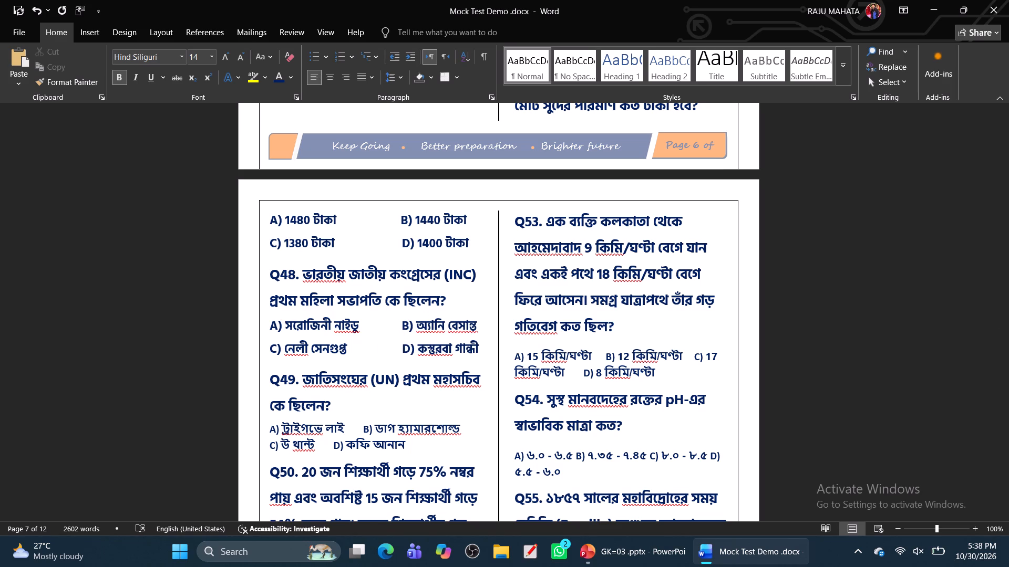
pyautogui.scroll(-4, 379, 390)
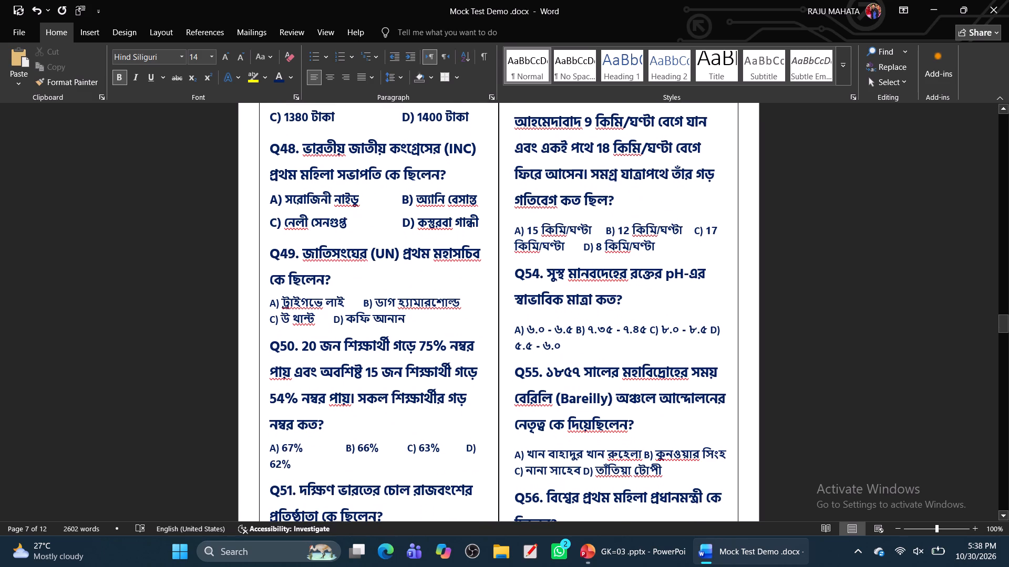
# Format Q49's answer options in Hind Siliguri, size 14.
pyautogui.moveTo(271, 303); pyautogui.dragTo(396, 319)
pyautogui.click(440, 278)
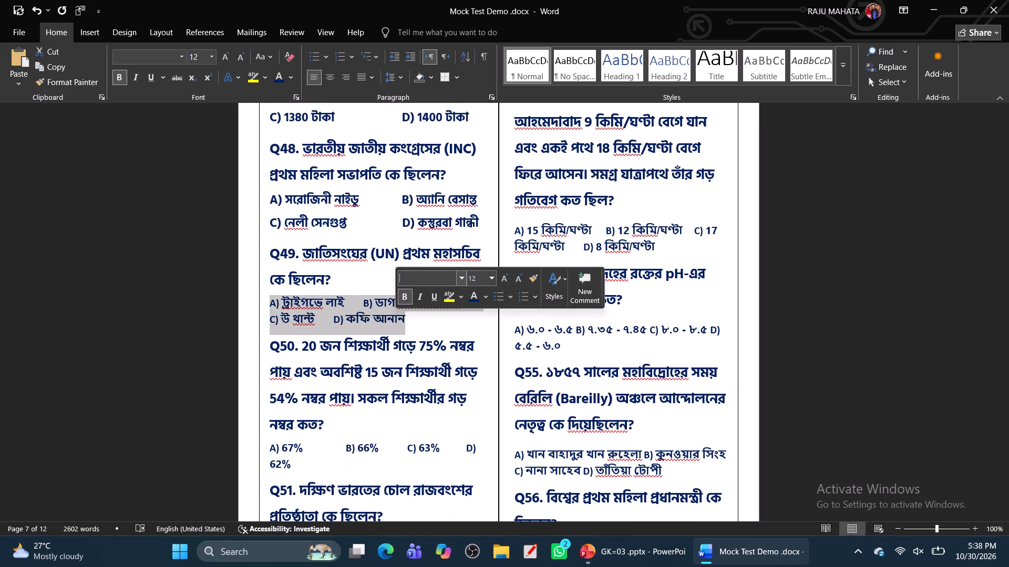
pyautogui.press('h')
pyautogui.press('Return')
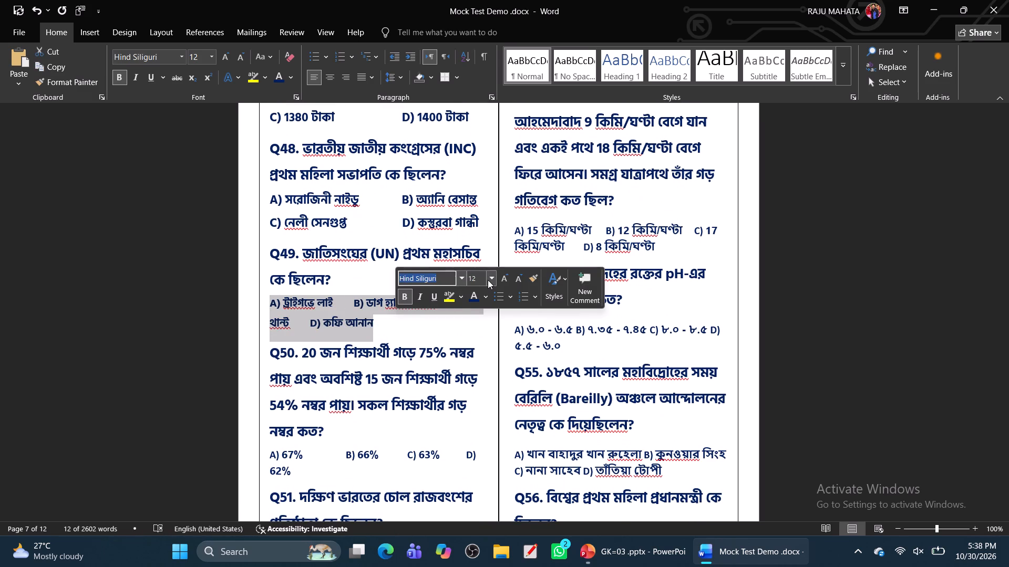
pyautogui.click(505, 280)
# Space Q49's option B farther from option A into a second column, keeping it whole on the first line.
pyautogui.click(366, 303)
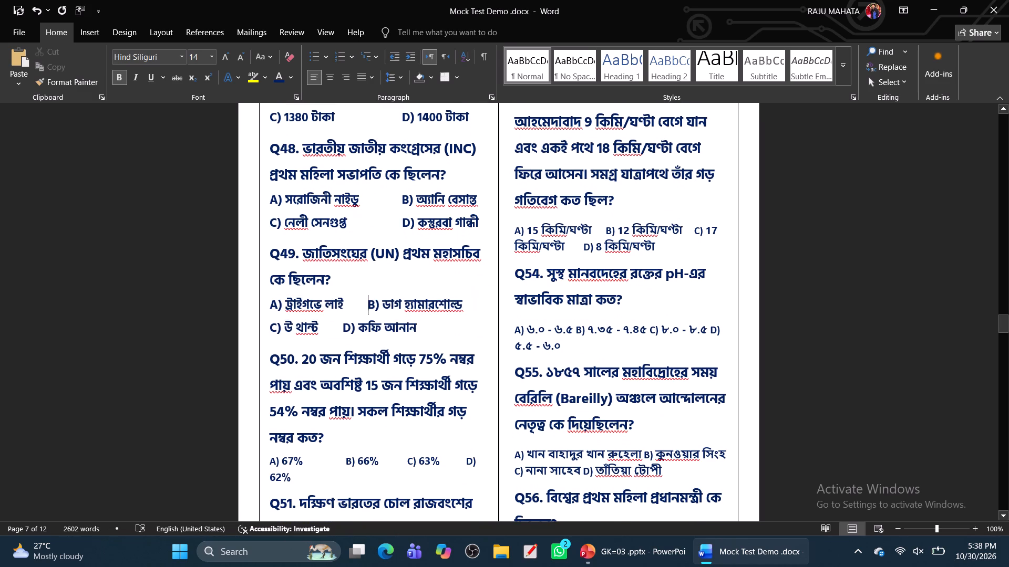
pyautogui.press('space')
pyautogui.press('space')
pyautogui.press('space')
pyautogui.press('space')
pyautogui.press('space')
pyautogui.press('space')
pyautogui.press('space')
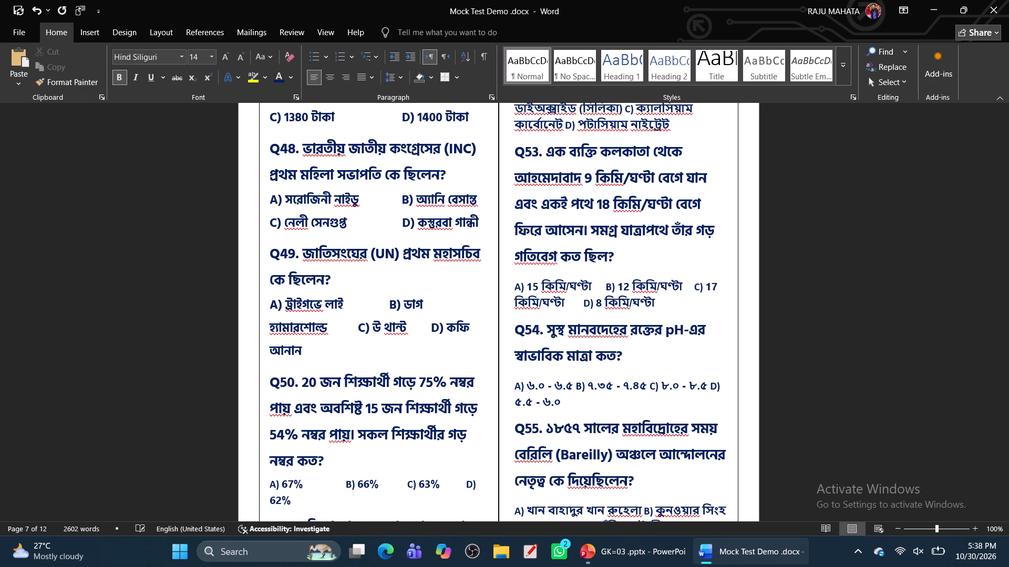
pyautogui.press('BackSpace')
# Space Q49's option D farther from option C to align beneath option B.
pyautogui.click(343, 331)
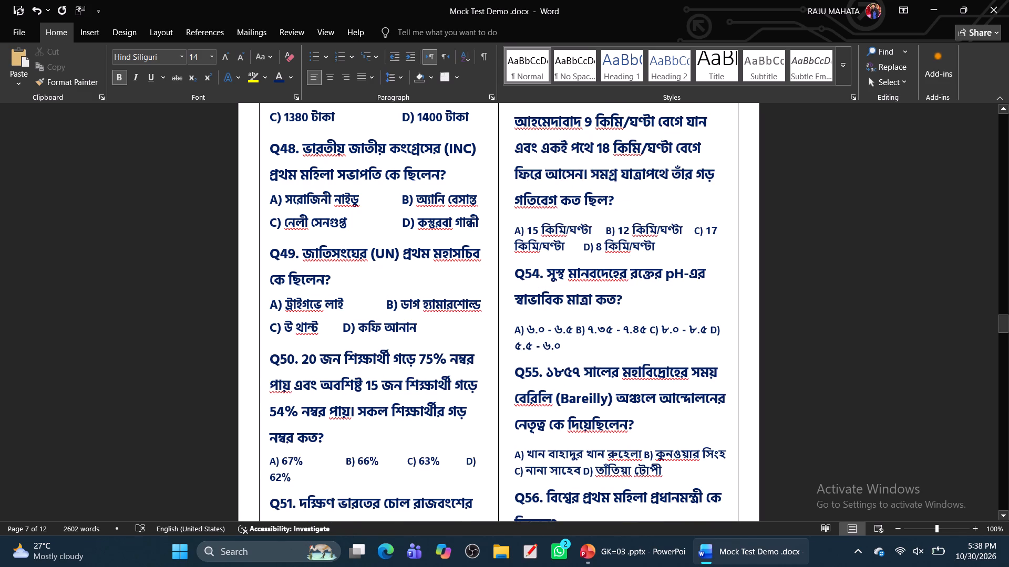
pyautogui.press('space')
pyautogui.press('space')
pyautogui.press('space')
pyautogui.press('space')
pyautogui.press('space')
pyautogui.press('space')
pyautogui.press('space')
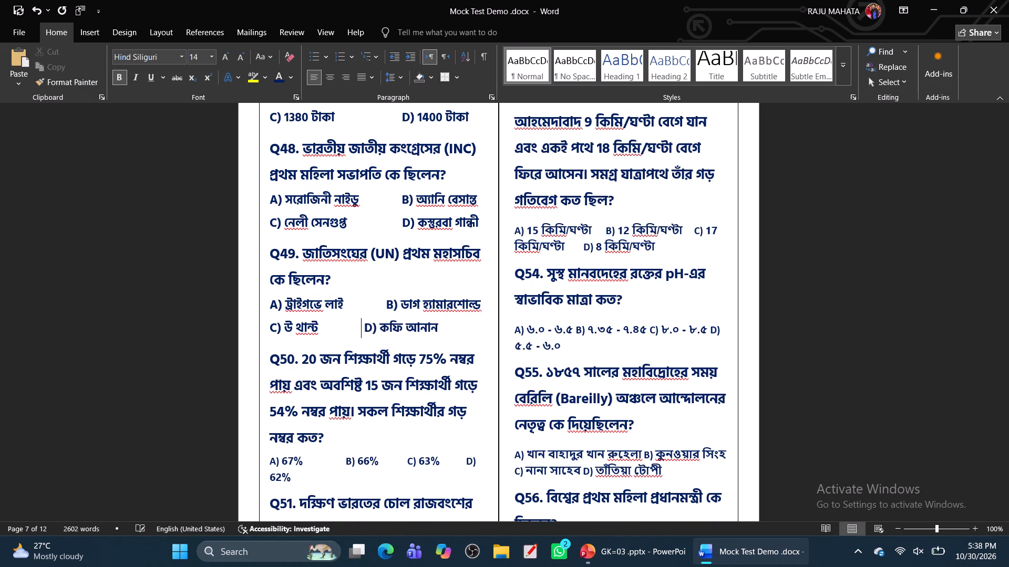
pyautogui.press('space')
pyautogui.press('space')
pyautogui.press('space')
pyautogui.press('space')
pyautogui.press('space')
pyautogui.press('space')
pyautogui.press('space')
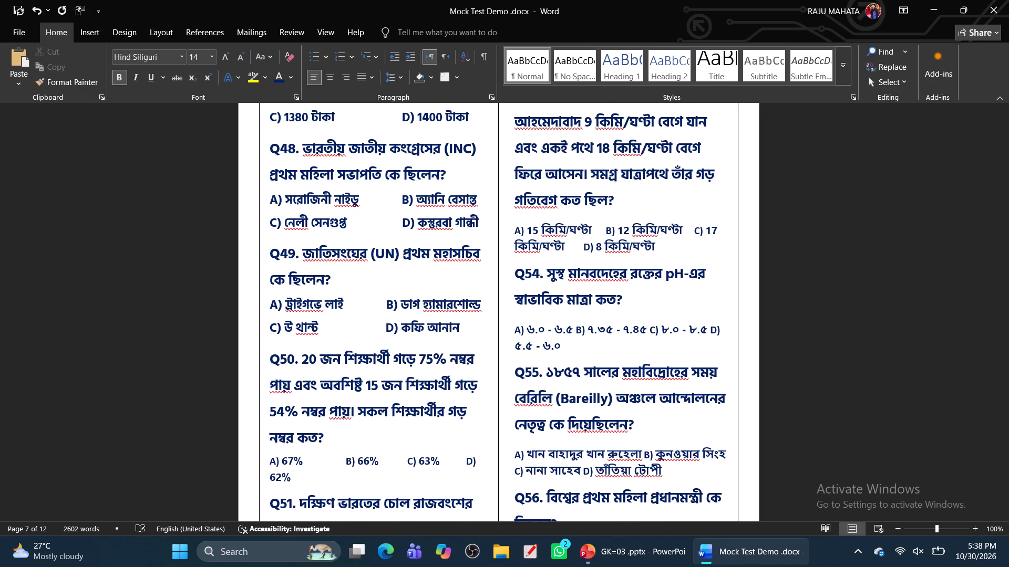
# Format Q50's answer options in Hind Siliguri, size 14.
pyautogui.scroll(-3, 343, 330)
pyautogui.moveTo(267, 361); pyautogui.dragTo(296, 380)
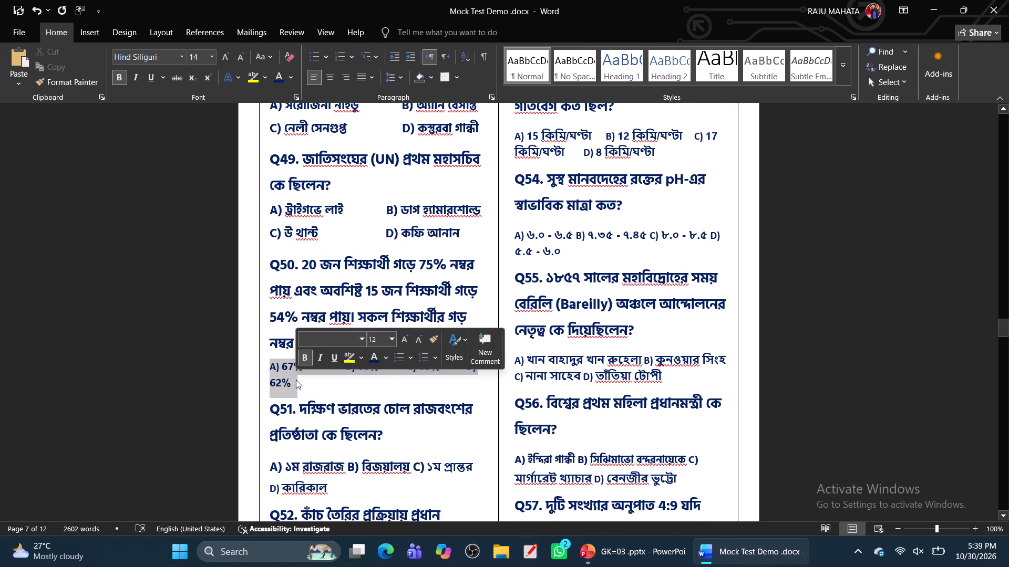
pyautogui.click(333, 337)
pyautogui.press('h')
pyautogui.press('Return')
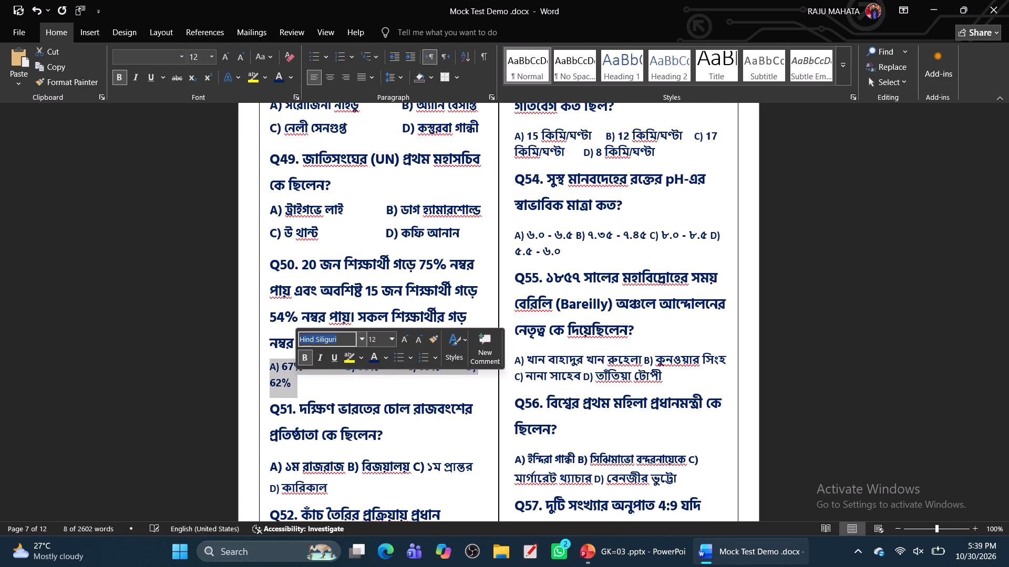
pyautogui.click(406, 338)
# Space Q50's option B farther from option A into a second column, pushing option C onto the second line.
pyautogui.scroll(-1, 354, 398)
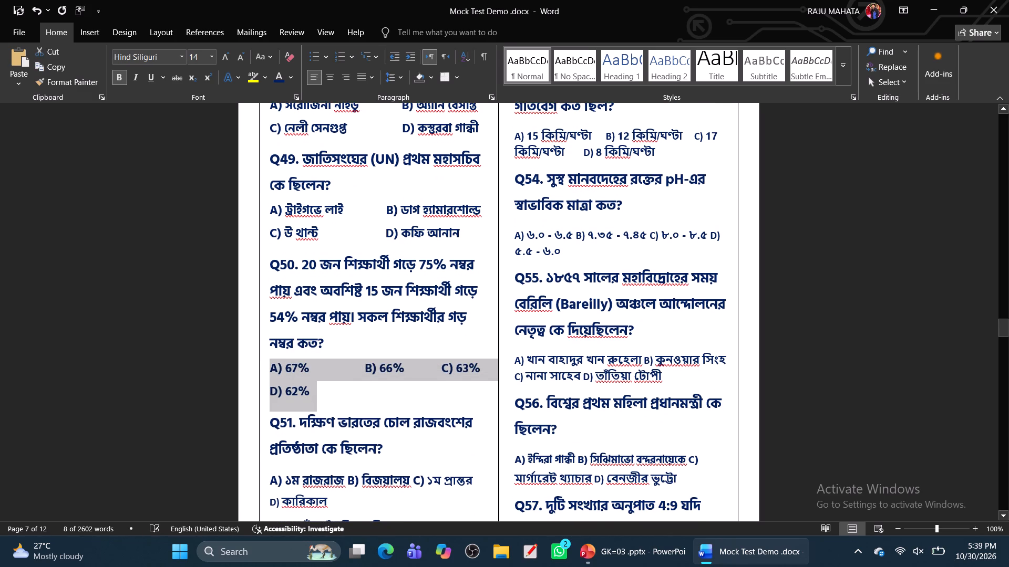
pyautogui.click(365, 328)
pyautogui.press('space')
pyautogui.press('space')
pyautogui.press('space')
pyautogui.press('space')
pyautogui.press('space')
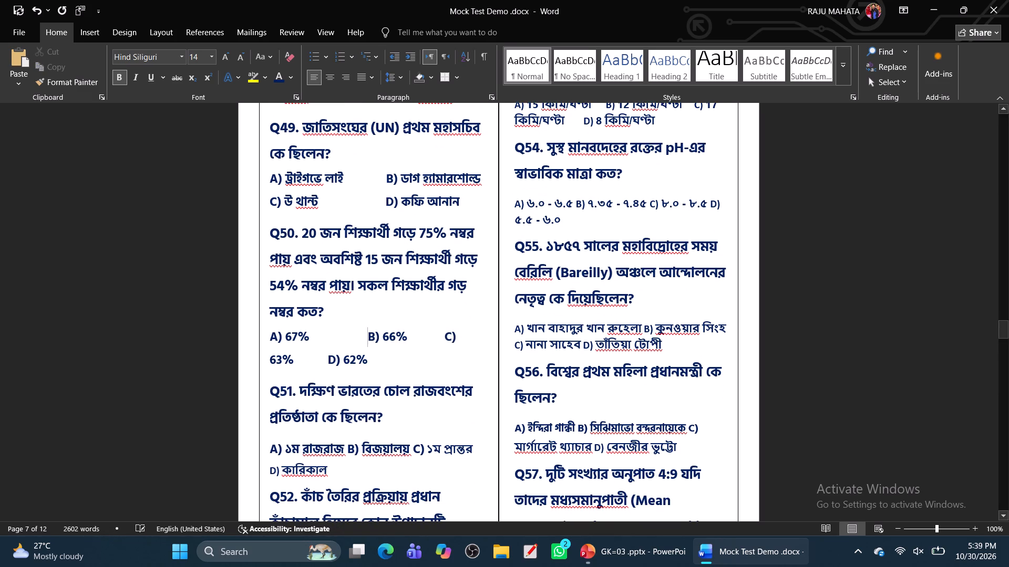
pyautogui.press('space')
pyautogui.press('space')
pyautogui.press('space')
pyautogui.press('space')
pyautogui.press('space')
pyautogui.press('space')
pyautogui.press('space')
pyautogui.press('space')
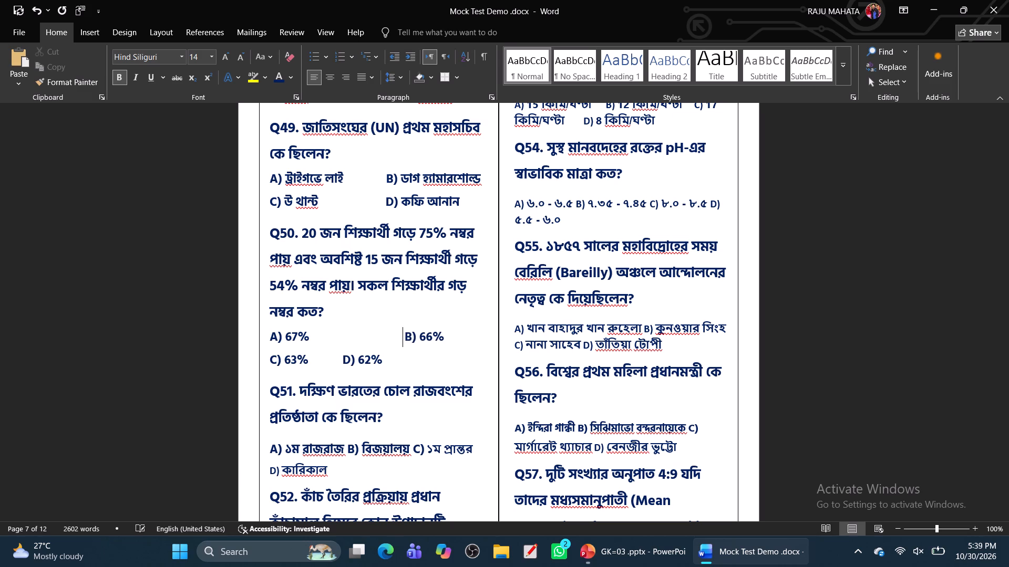
pyautogui.press('space')
pyautogui.press('space')
pyautogui.press('space')
pyautogui.press('space')
pyautogui.press('space')
pyautogui.press('space')
pyautogui.press('space')
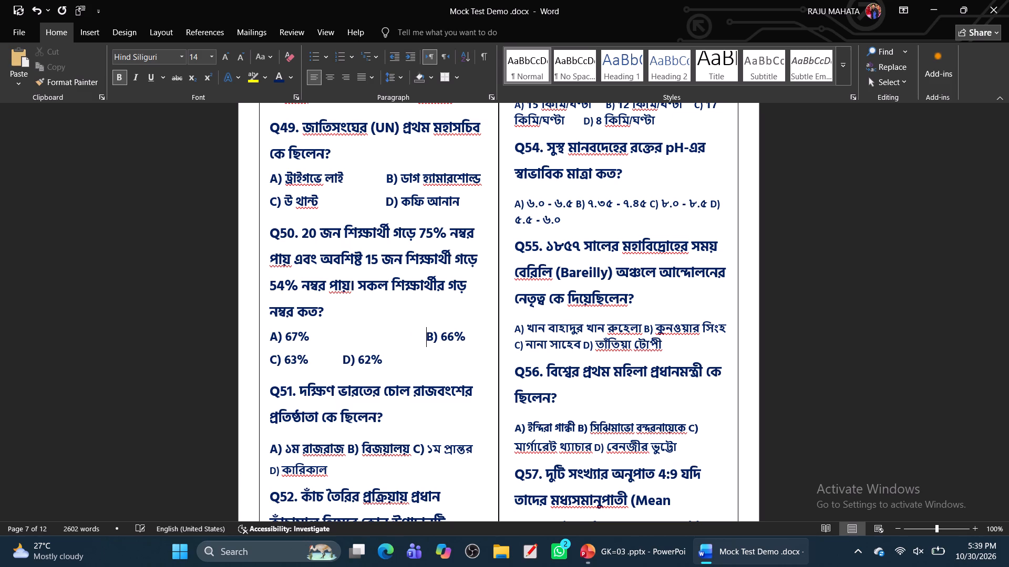
# Space Q50's option D farther from option C to align beneath option B.
pyautogui.click(345, 363)
pyautogui.press('space')
pyautogui.press('space')
pyautogui.press('space')
pyautogui.press('space')
pyautogui.press('space')
pyautogui.press('space')
pyautogui.press('space')
pyautogui.press('space')
pyautogui.press('space')
pyautogui.press('space')
pyautogui.press('space')
pyautogui.press('space')
pyautogui.press('space')
pyautogui.press('space')
pyautogui.press('space')
pyautogui.press('space')
pyautogui.press('space')
pyautogui.press('space')
pyautogui.press('space')
pyautogui.press('space')
pyautogui.press('space')
pyautogui.press('space')
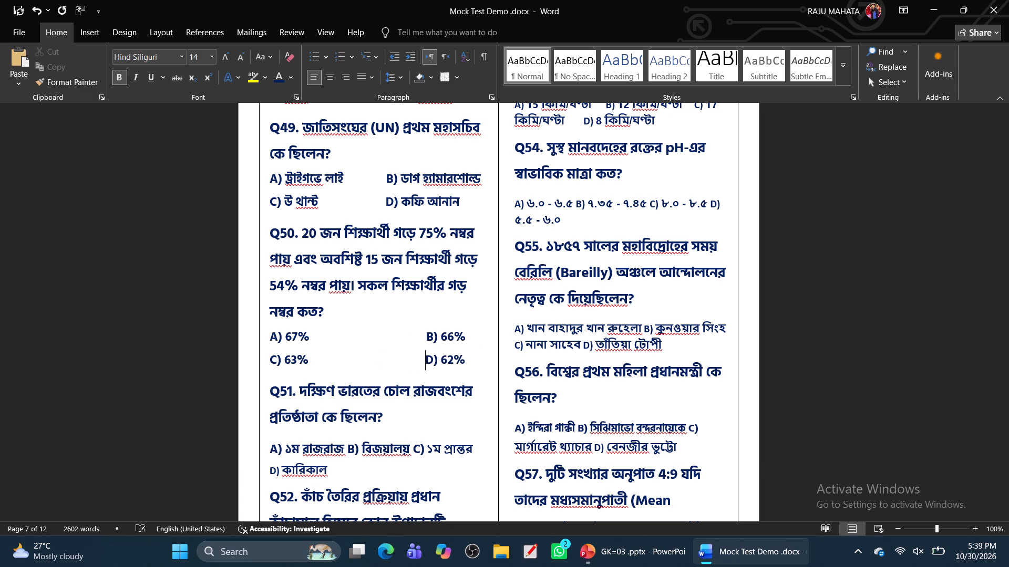
# Minimise the Mock Test Demo document window and refresh the Windows desktop.
pyautogui.scroll(-2, 345, 363)
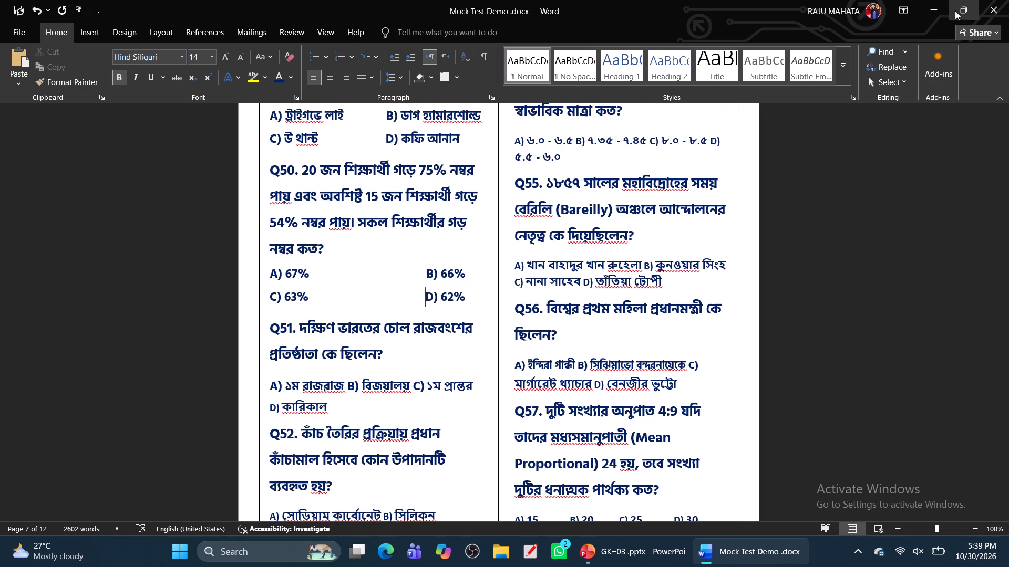
pyautogui.click(941, 14)
pyautogui.rightClick(229, 216)
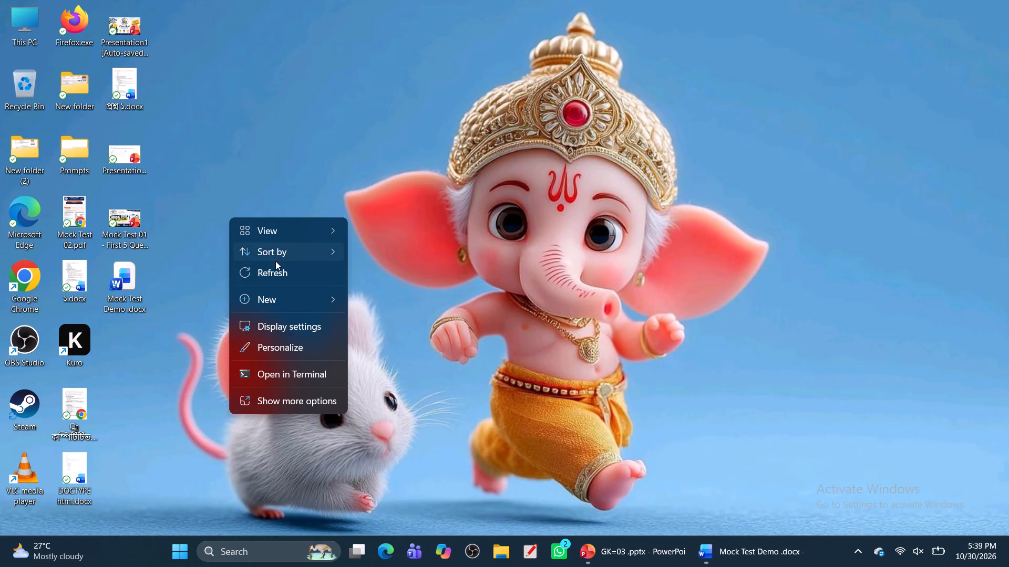
pyautogui.click(276, 272)
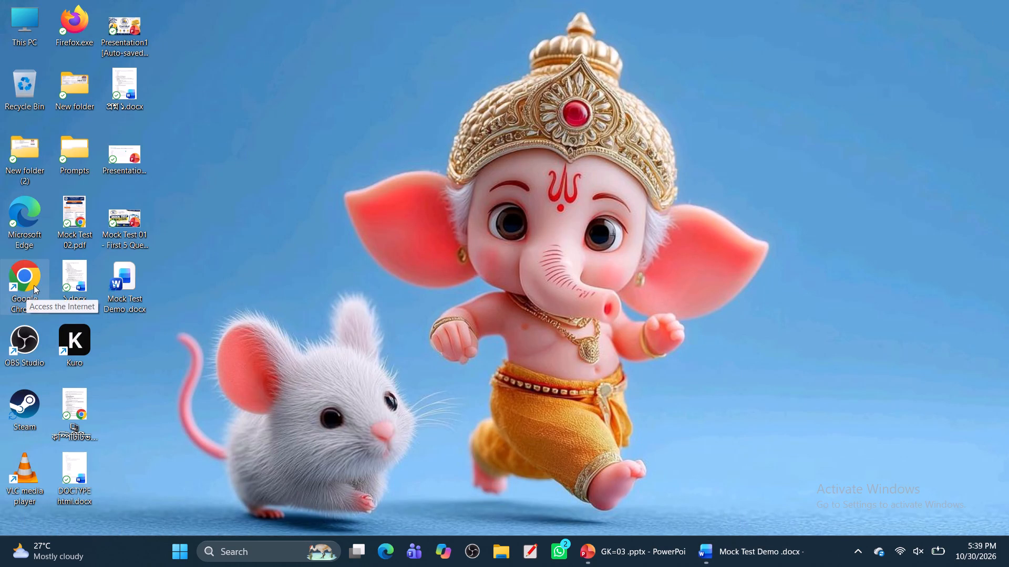